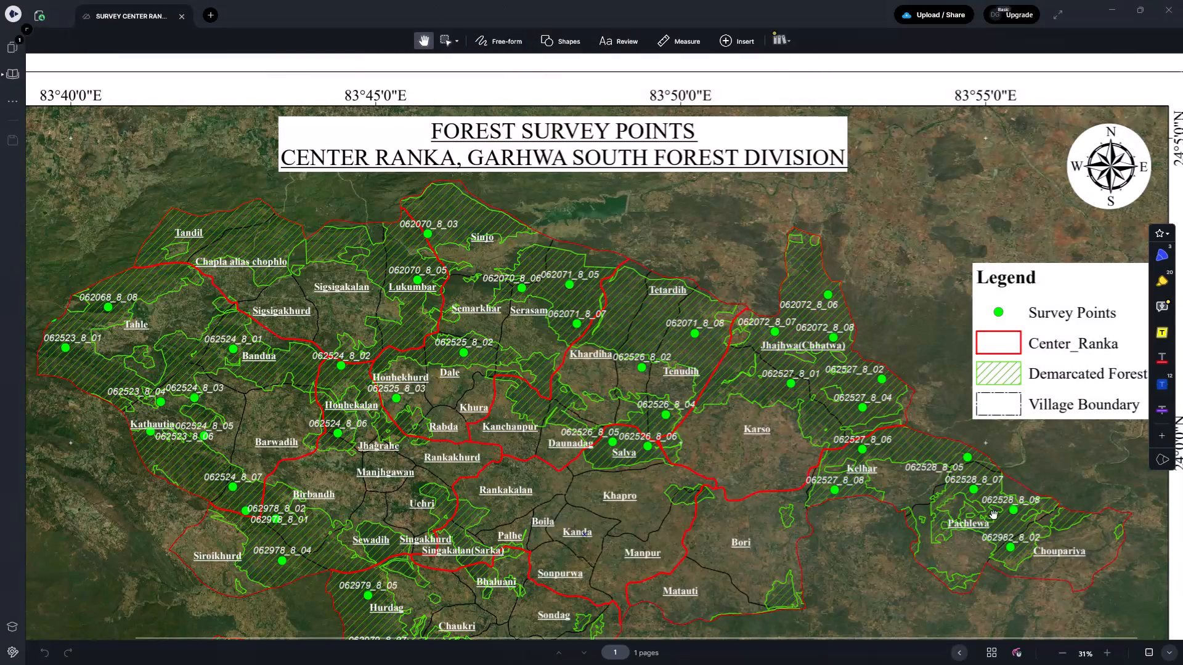
# Minimize the SURVEY CENTER RANKA map and the MAPS folder window to get back to the Working PLan folder.
pyautogui.click(1116, 13)
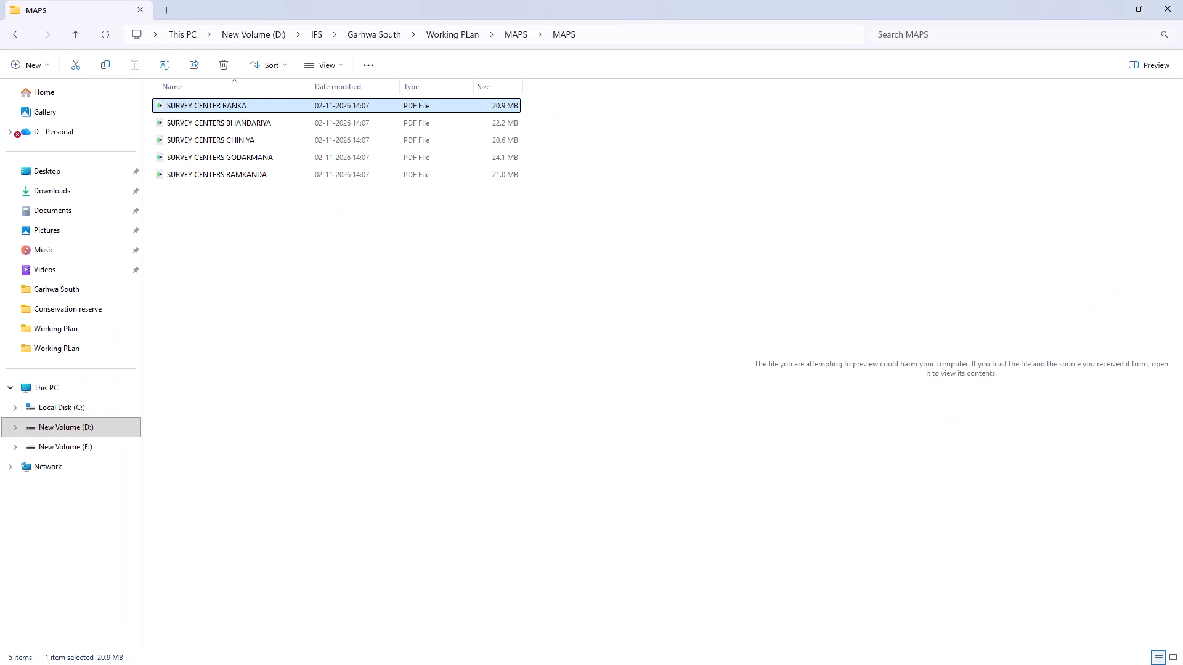
pyautogui.click(1111, 29)
pyautogui.click(1121, 7)
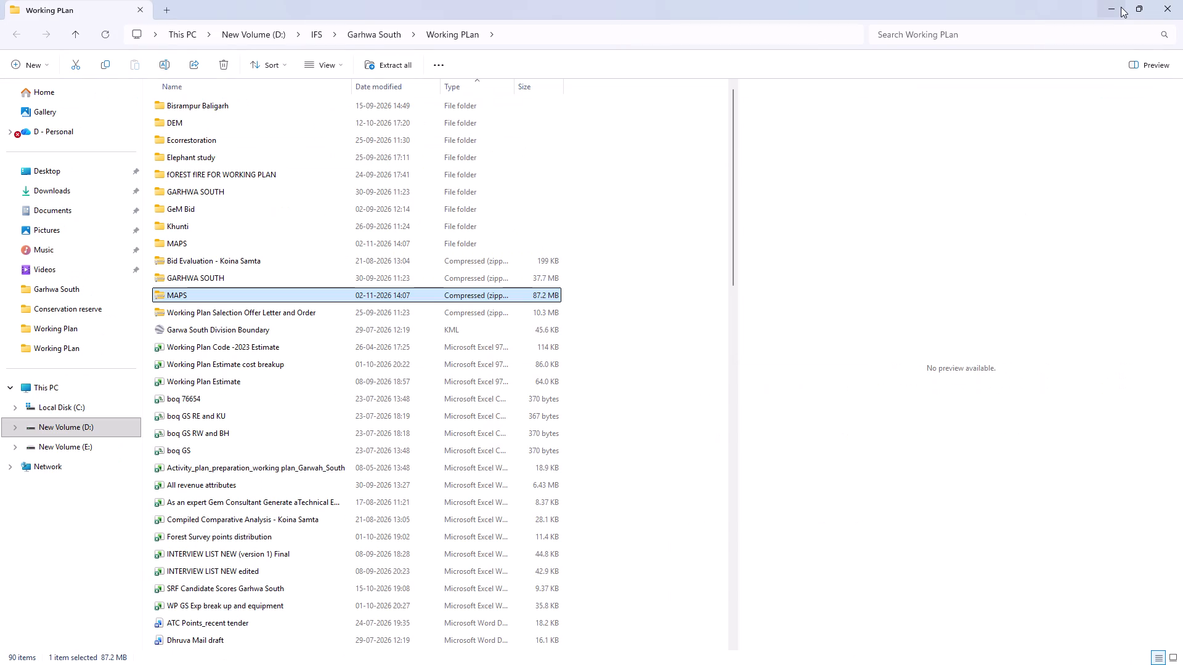
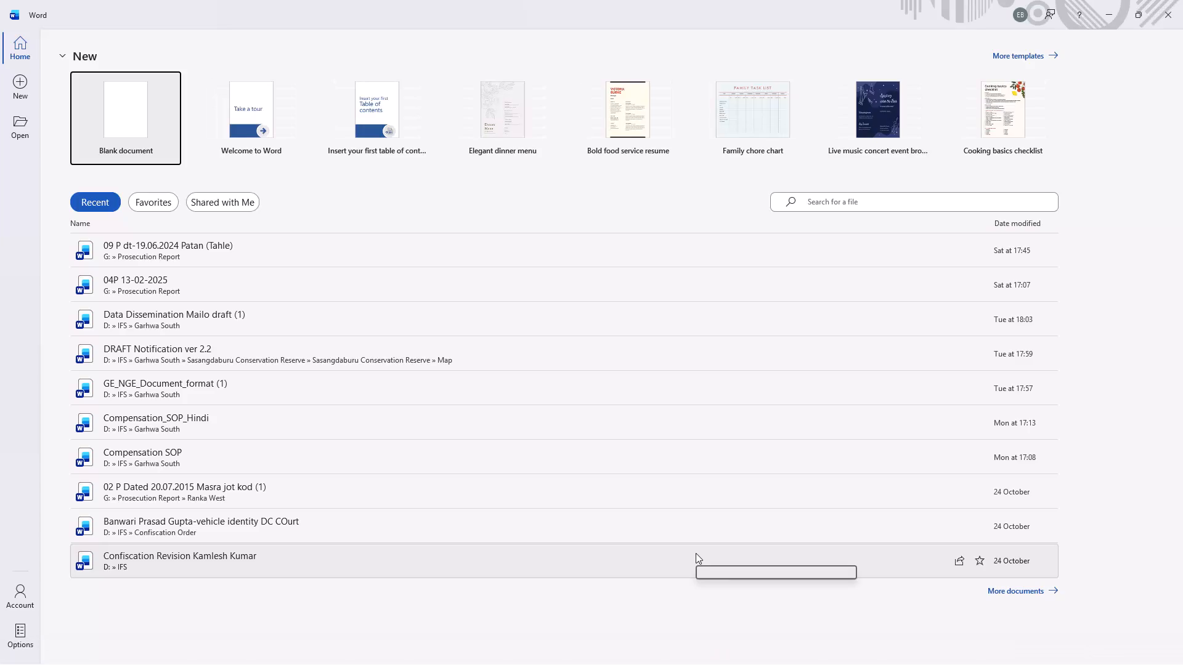
# Create a new blank document and place the text cursor on its empty first page.
pyautogui.doubleClick(142, 141)
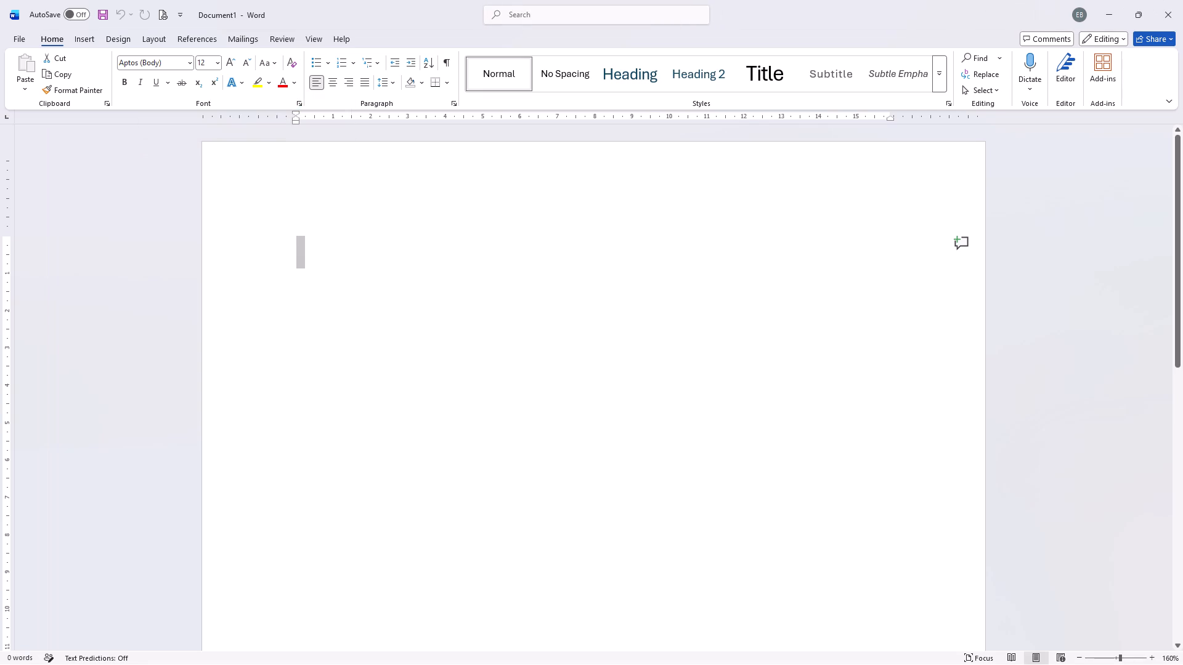
pyautogui.click(722, 480)
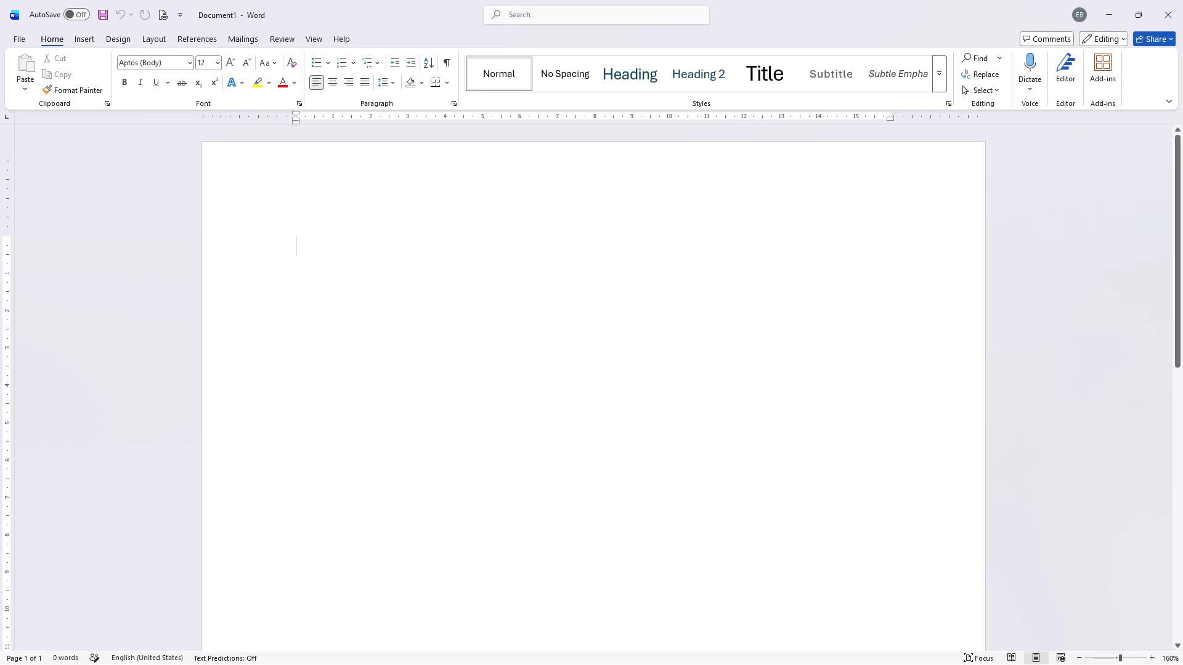
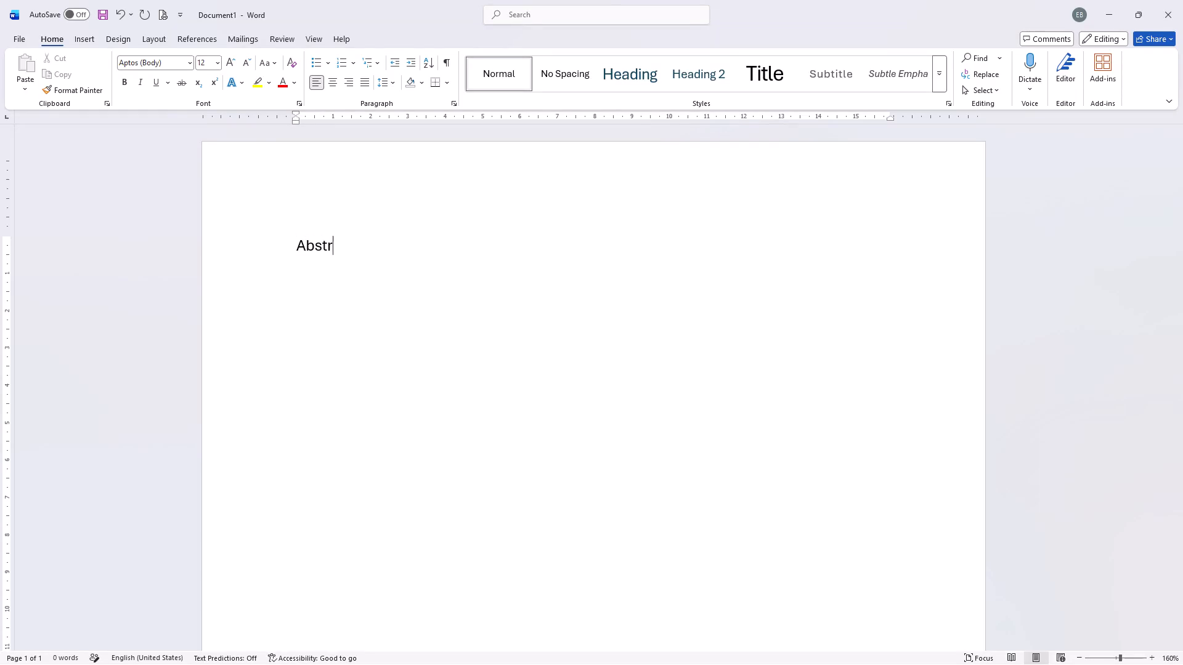
# Complete the title line as "Abstract: Huma Elephatn Conflict Mitigation-cum-Habitat improvement Plan" and start a new line below it.
pyautogui.write(':')
pyautogui.press('space')
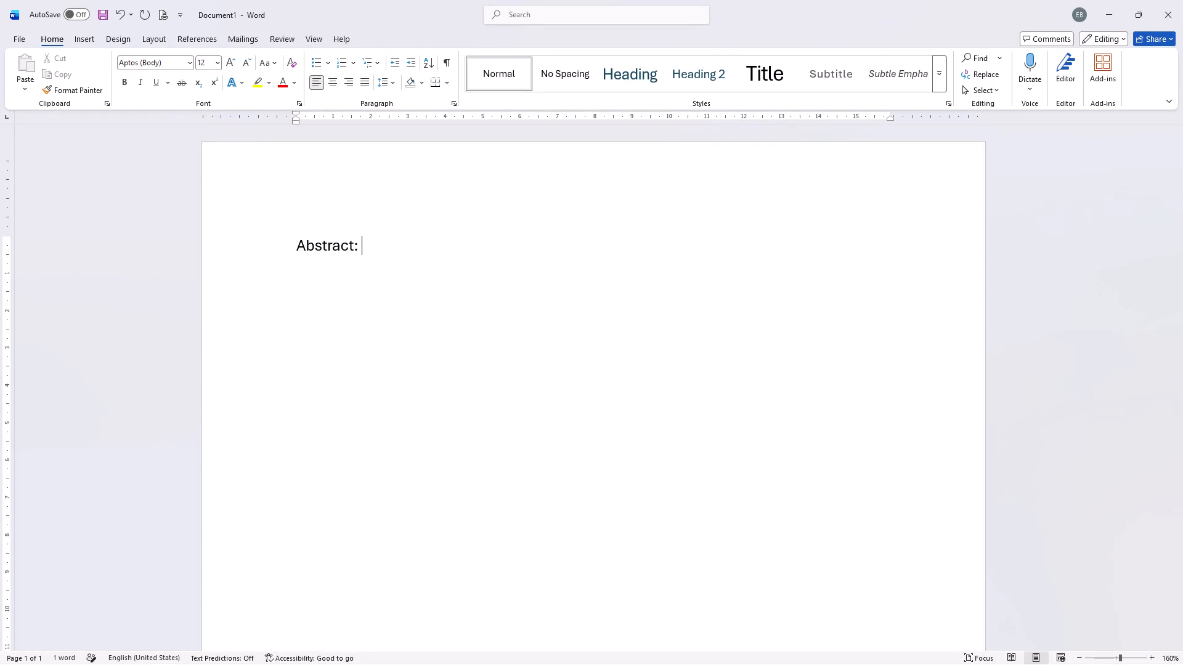
pyautogui.write('HU')
pyautogui.press('BackSpace')
pyautogui.press('BackSpace')
pyautogui.write('HUman')
pyautogui.press('BackSpace')
pyautogui.press('BackSpace')
pyautogui.press('BackSpace')
pyautogui.press('BackSpace')
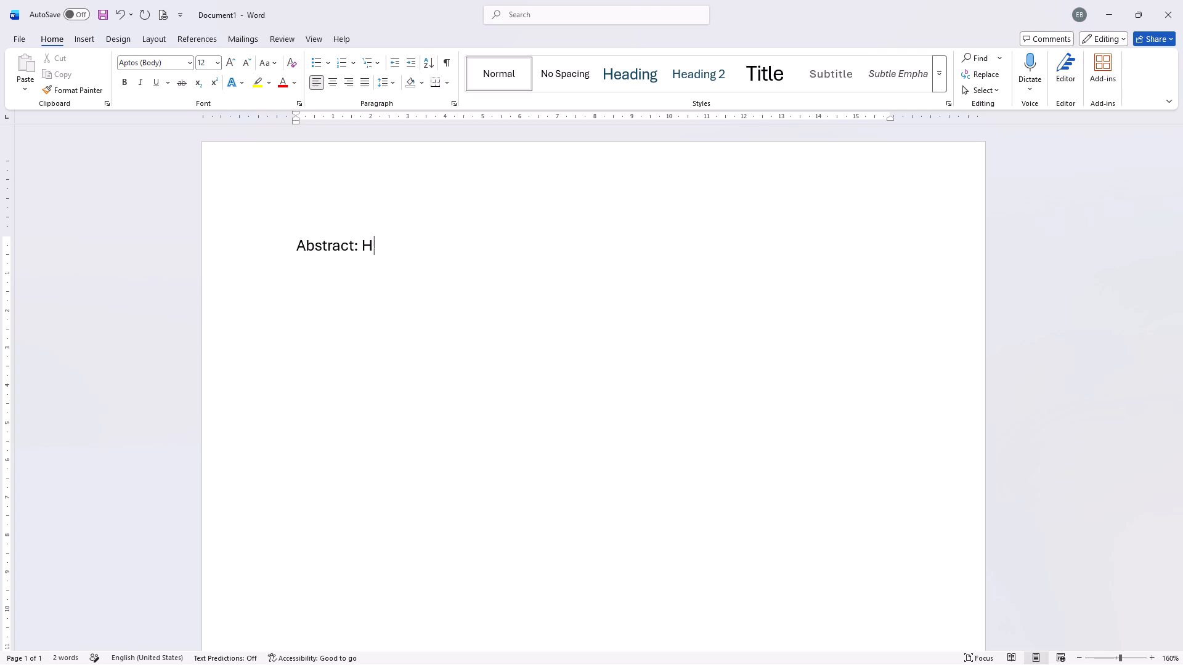
pyautogui.write('uma Elephatn Conflict MItigati')
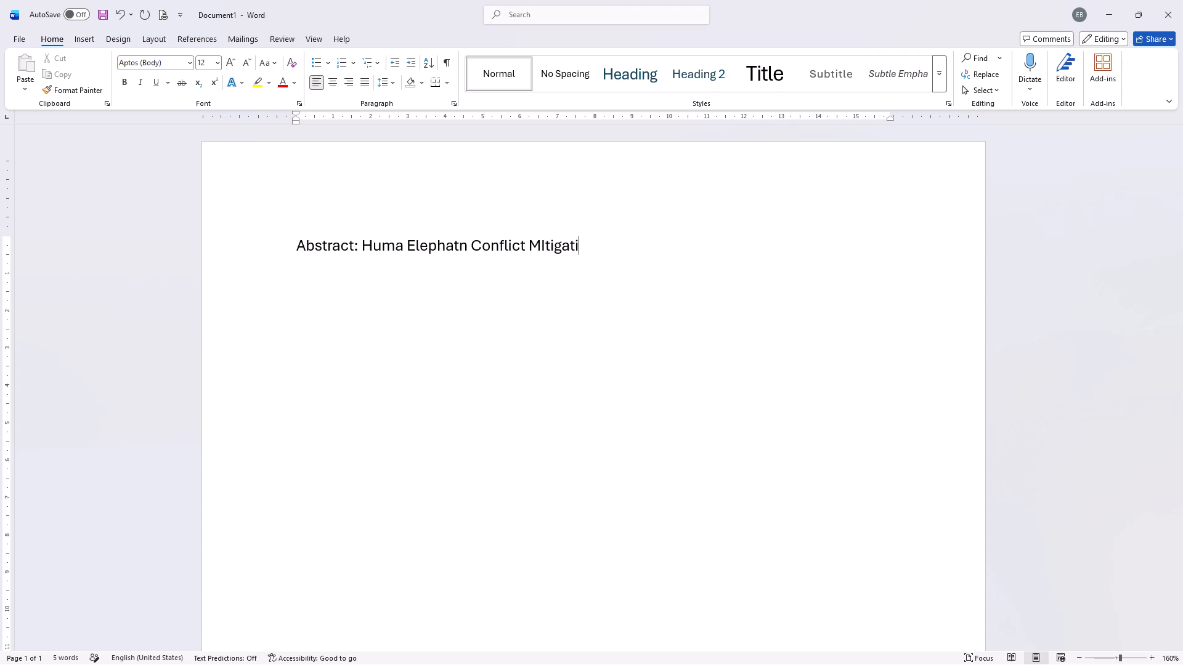
pyautogui.press('BackSpace')
pyautogui.press('BackSpace')
pyautogui.press('BackSpace')
pyautogui.press('BackSpace')
pyautogui.press('BackSpace')
pyautogui.press('BackSpace')
pyautogui.press('BackSpace')
pyautogui.write('itigation-cu')
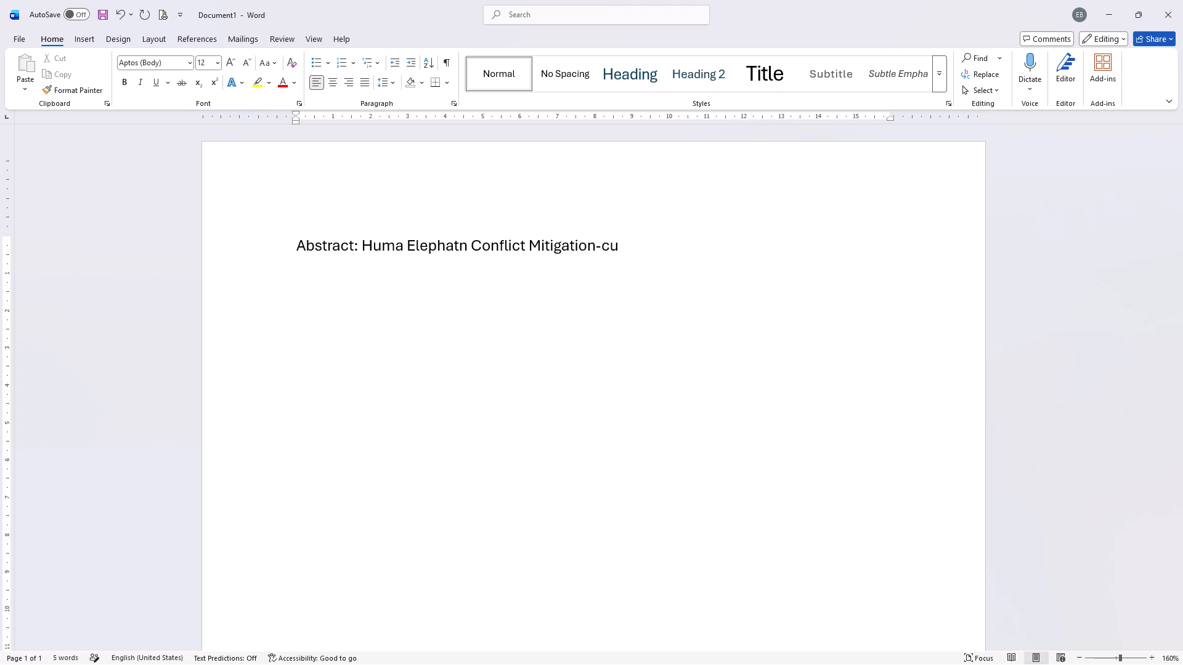
pyautogui.write('m0')
pyautogui.press('space')
pyautogui.write('Habitat')
pyautogui.press('space')
pyautogui.press('BackSpace')
pyautogui.press('BackSpace')
pyautogui.press('BackSpace')
pyautogui.press('BackSpace')
pyautogui.press('BackSpace')
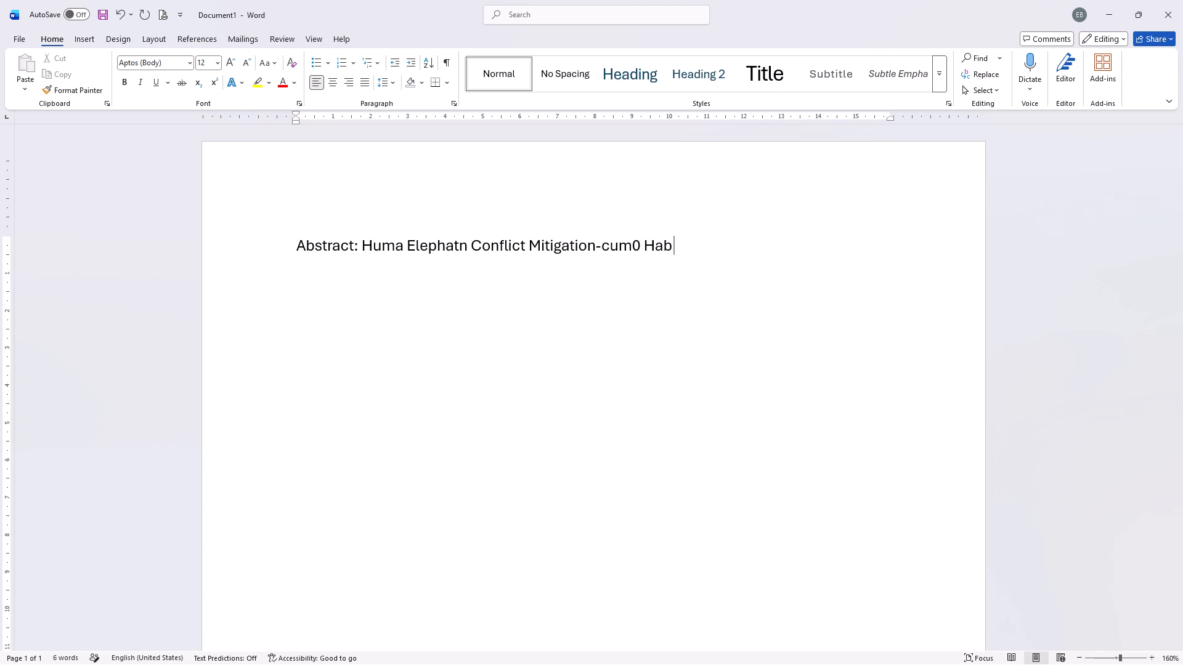
pyautogui.press('BackSpace')
pyautogui.press('BackSpace')
pyautogui.press('BackSpace')
pyautogui.press('BackSpace')
pyautogui.press('BackSpace')
pyautogui.write('-Habitat')
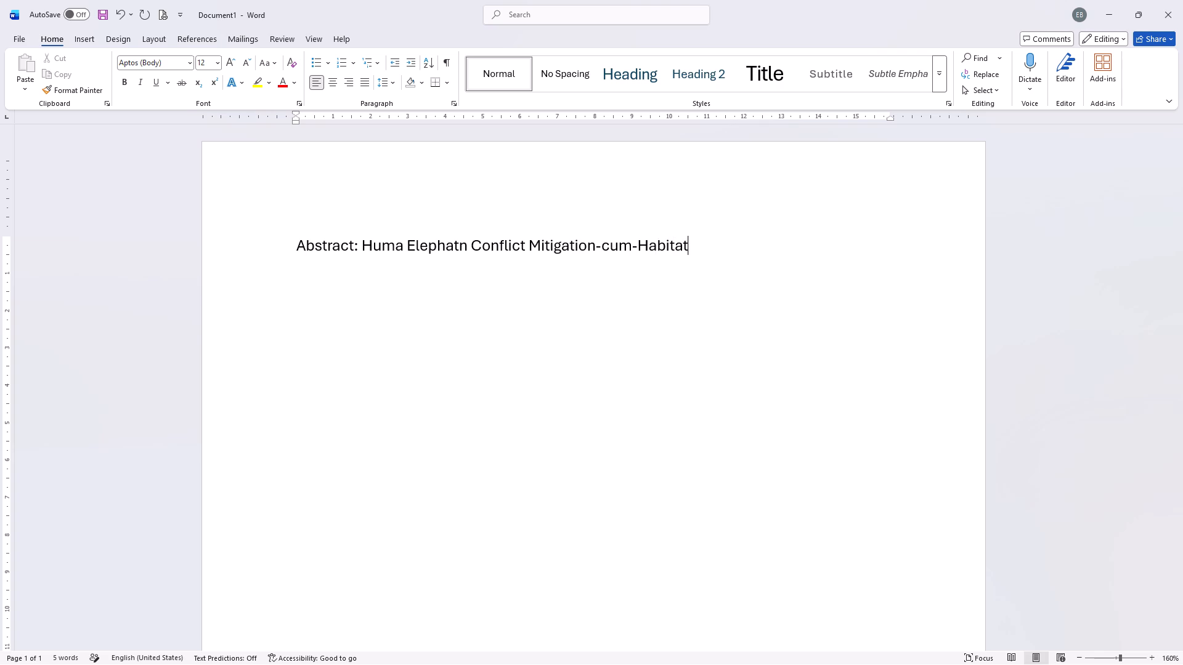
pyautogui.press('space')
pyautogui.write('improvement Plan')
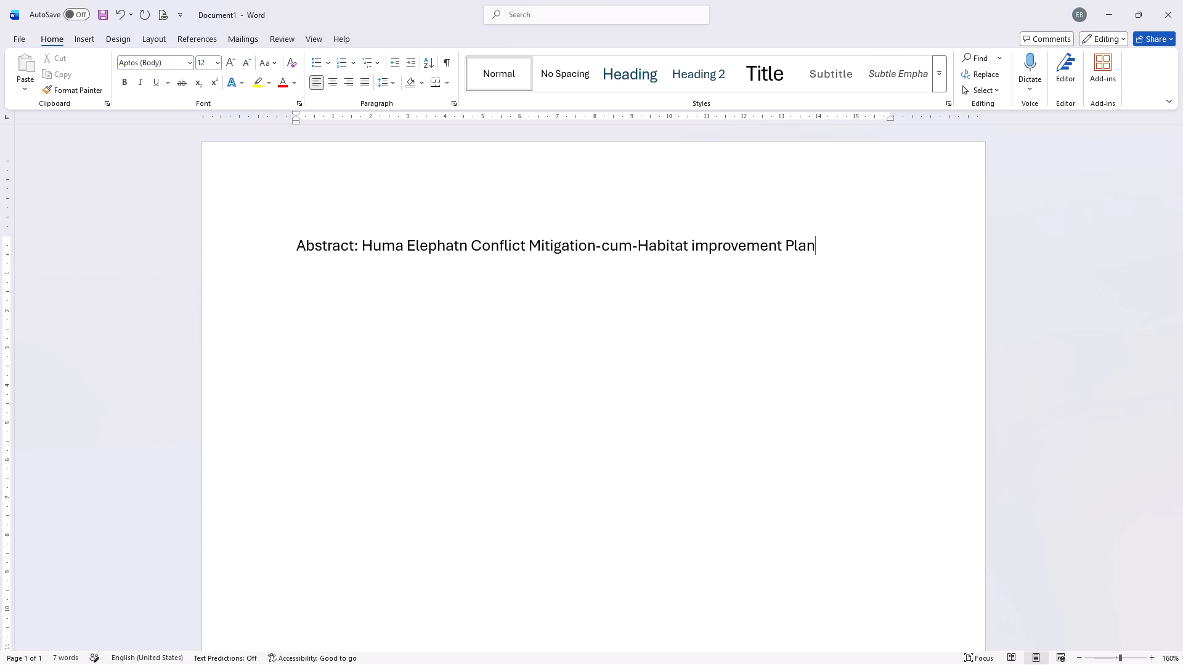
pyautogui.press('Return')
# Enter "Division: garhwa South Forest" on the line below the title.
pyautogui.write('Division')
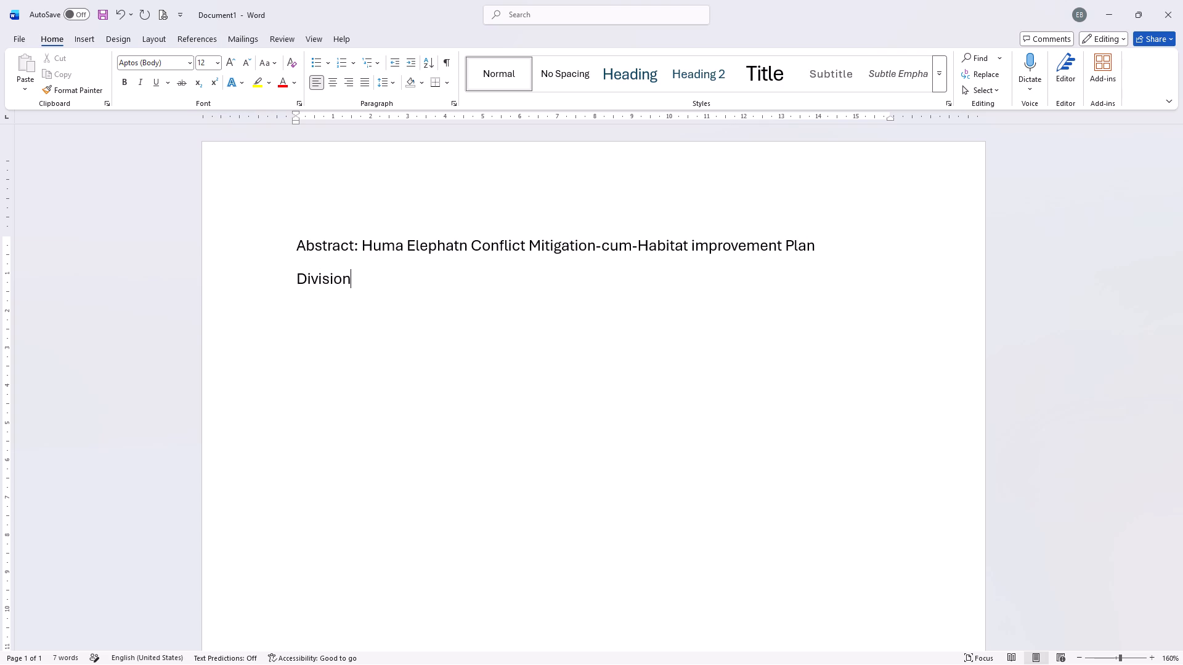
pyautogui.press('Menu')
pyautogui.press('BackSpace')
pyautogui.click(723, 480)
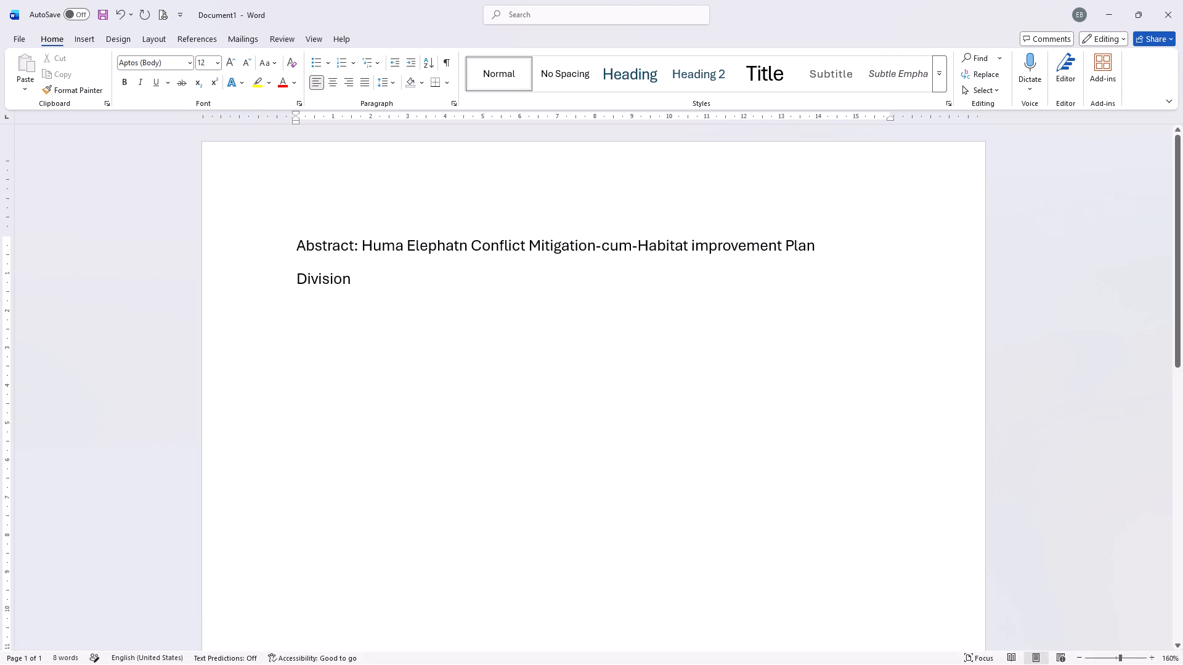
pyautogui.write(': garhwa South Forest')
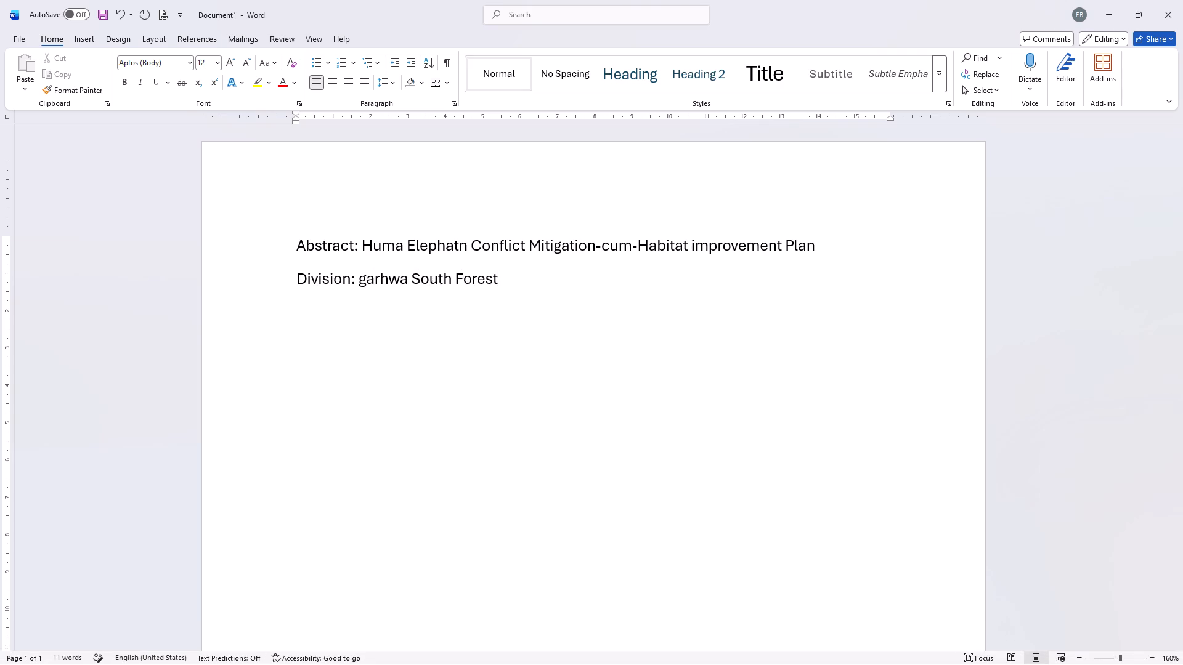
# Capitalize the first letter of the division's name so it reads "Garhwa".
pyautogui.press('Left')
pyautogui.press('Left')
pyautogui.press('Left')
pyautogui.press('Left')
pyautogui.press('Left')
pyautogui.press('Left')
pyautogui.press('Left')
pyautogui.press('Left')
pyautogui.press('Left')
pyautogui.press('Left')
pyautogui.press('Left')
pyautogui.press('Left')
pyautogui.press('Left')
pyautogui.press('Left')
pyautogui.press('Left')
pyautogui.press('Left')
pyautogui.press('Left')
pyautogui.press('Left')
pyautogui.press('BackSpace')
pyautogui.hotkey('shift', 'g')
# Add the word "Division" at the end of the line, after "Garhwa South Forest".
pyautogui.press('Right')
pyautogui.press('Right')
pyautogui.press('Right')
pyautogui.press('Right')
pyautogui.press('Right')
pyautogui.press('Right')
pyautogui.press('Right')
pyautogui.press('Right')
pyautogui.press('Right')
pyautogui.press('Right')
pyautogui.press('Right')
pyautogui.press('Right')
pyautogui.press('Right')
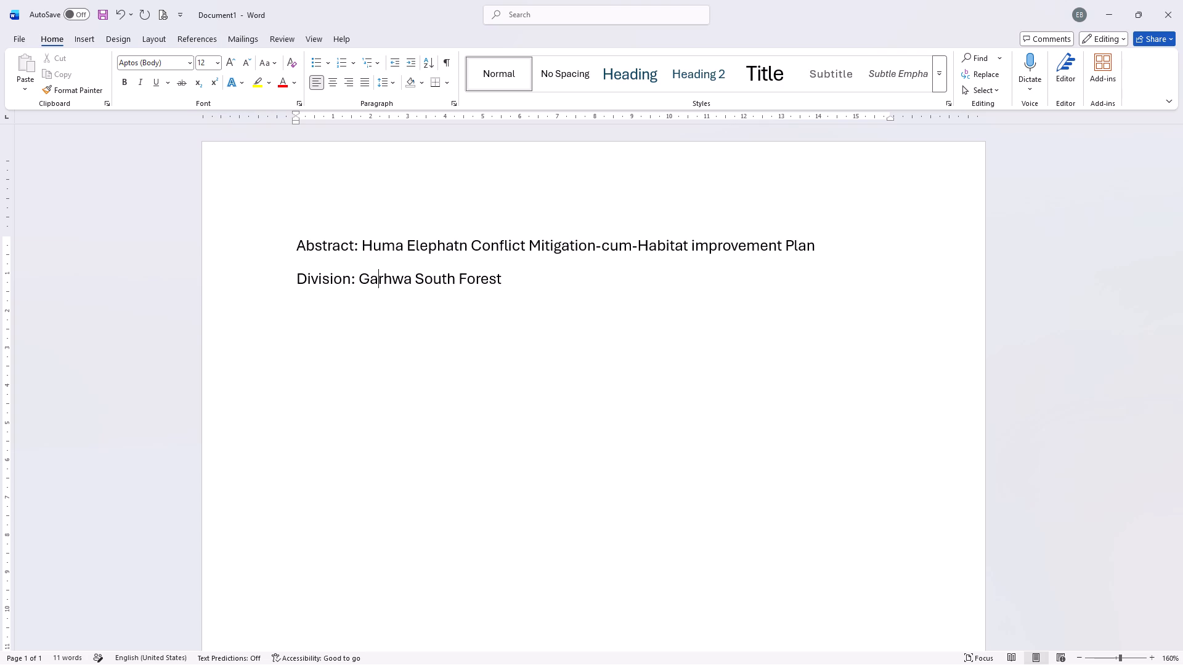
pyautogui.press('Right')
pyautogui.press('Right')
pyautogui.press('Right')
pyautogui.press('Right')
pyautogui.press('Right')
pyautogui.press('space')
pyautogui.write('Division')
# Correct the title line's wording to "Human Elephant" and capitalize "Improvement".
pyautogui.click(404, 248)
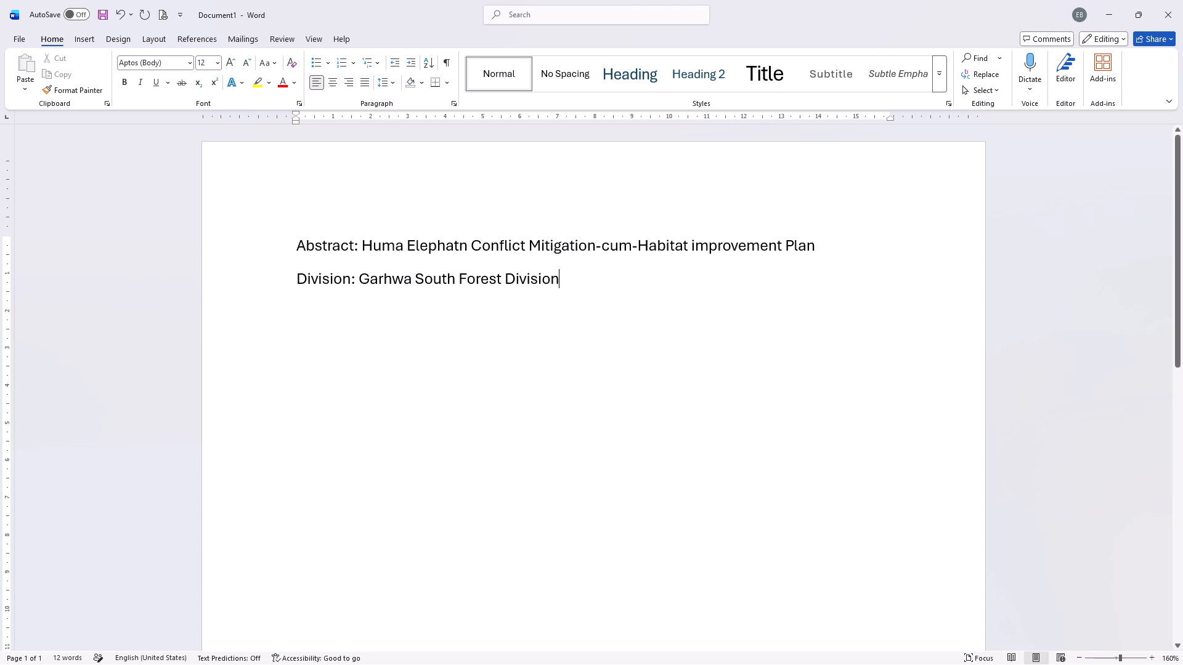
pyautogui.press('n')
pyautogui.click(473, 246)
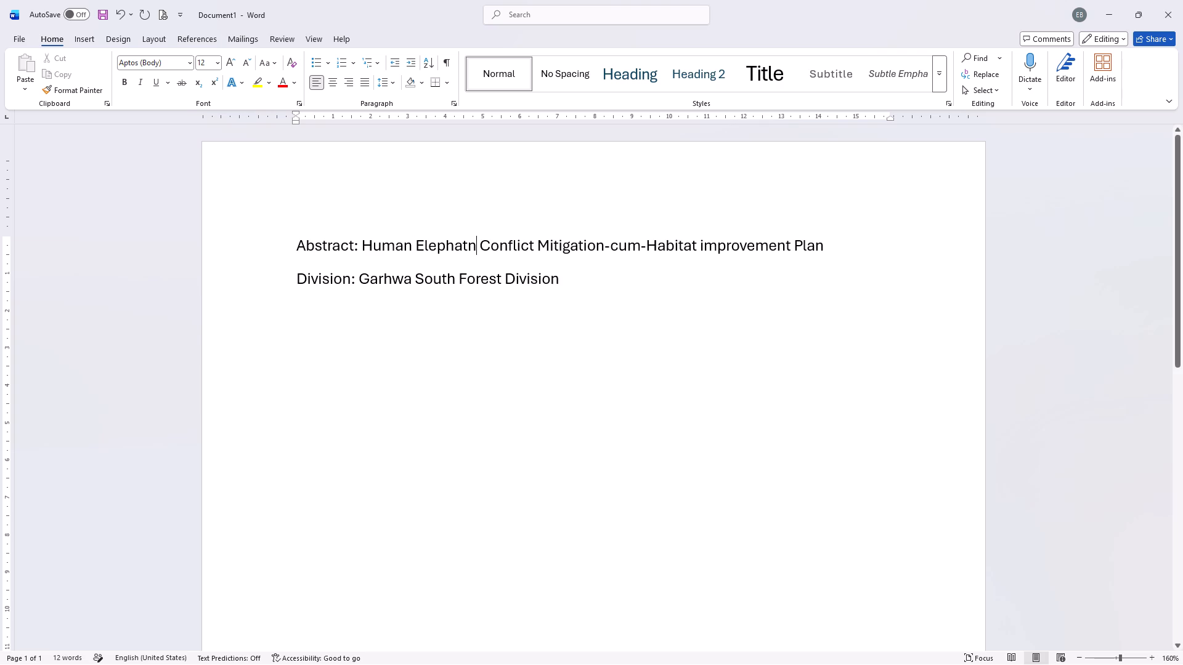
pyautogui.press('BackSpace')
pyautogui.press('BackSpace')
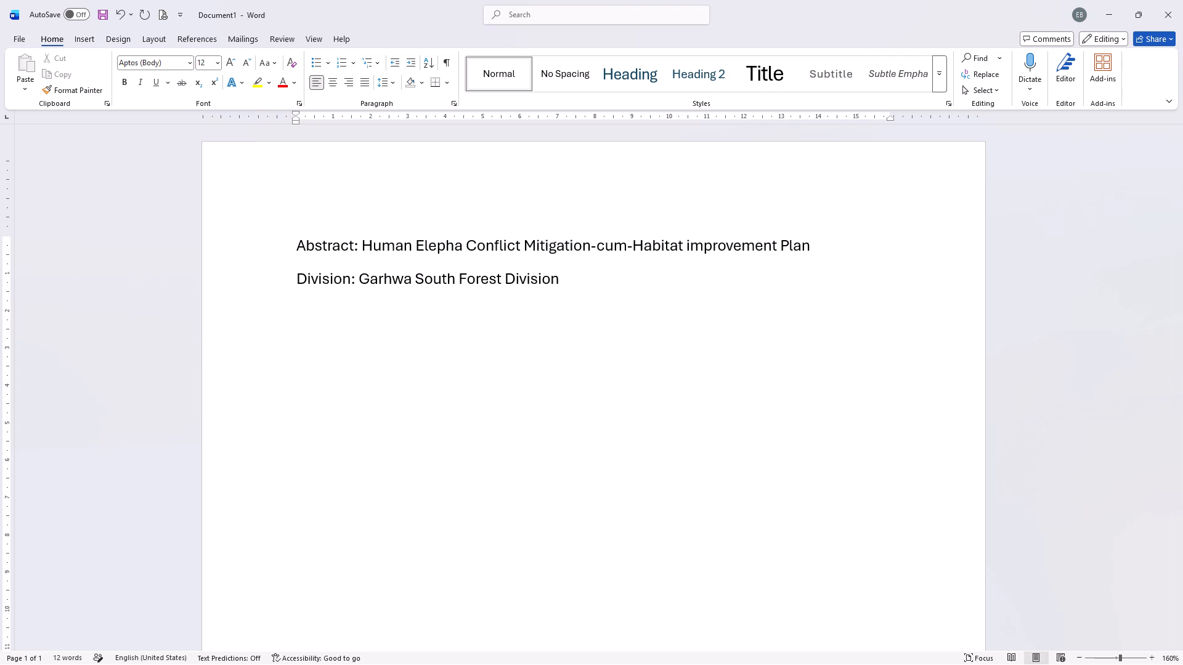
pyautogui.write('nt')
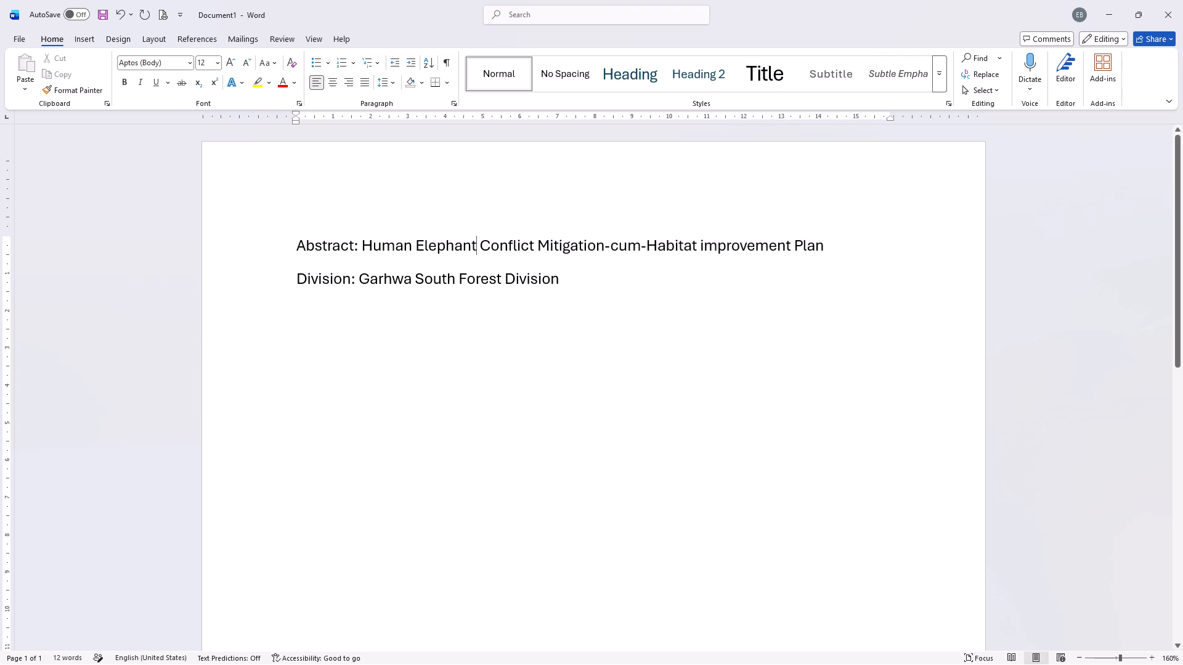
pyautogui.click(702, 249)
pyautogui.press('BackSpace')
pyautogui.hotkey('shift', 'i')
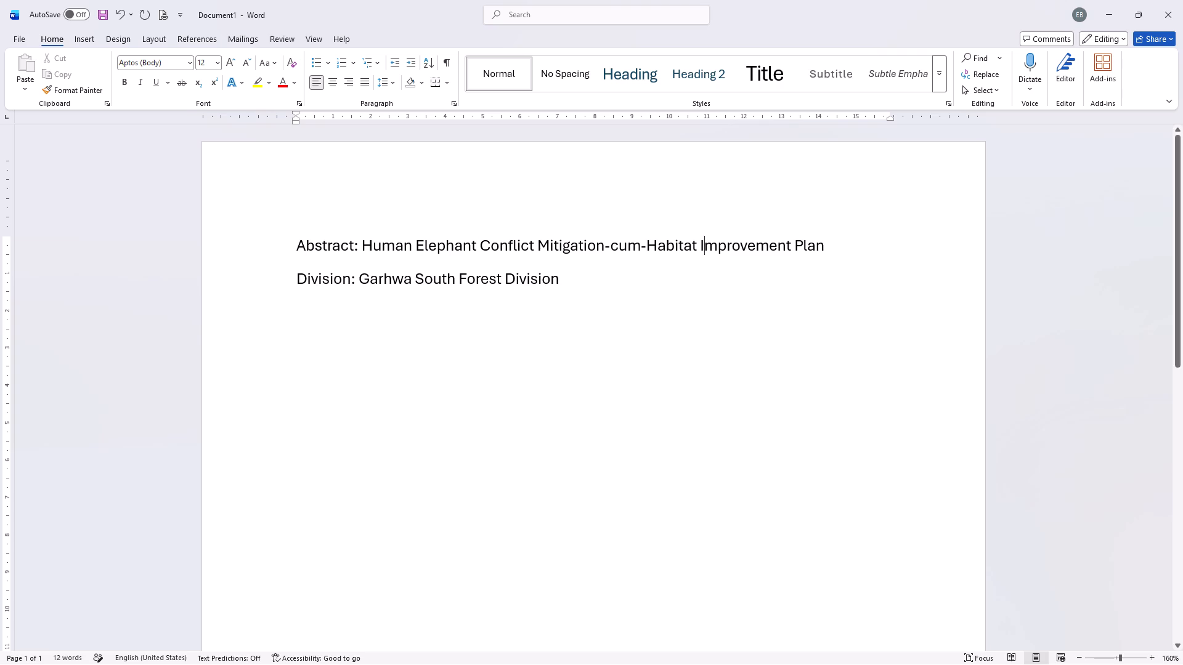
# Add the heading "1. Background" below the division line and start a new line under it.
pyautogui.click(681, 298)
pyautogui.press('Return')
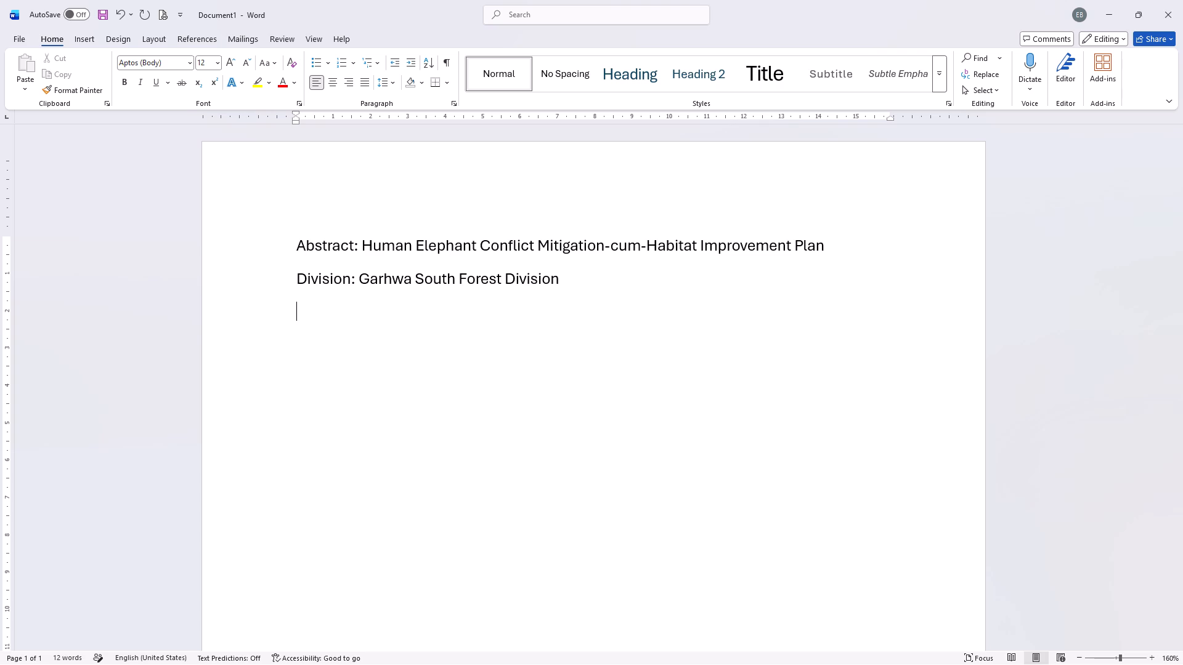
pyautogui.write('1.')
pyautogui.press('space')
pyautogui.write('Background')
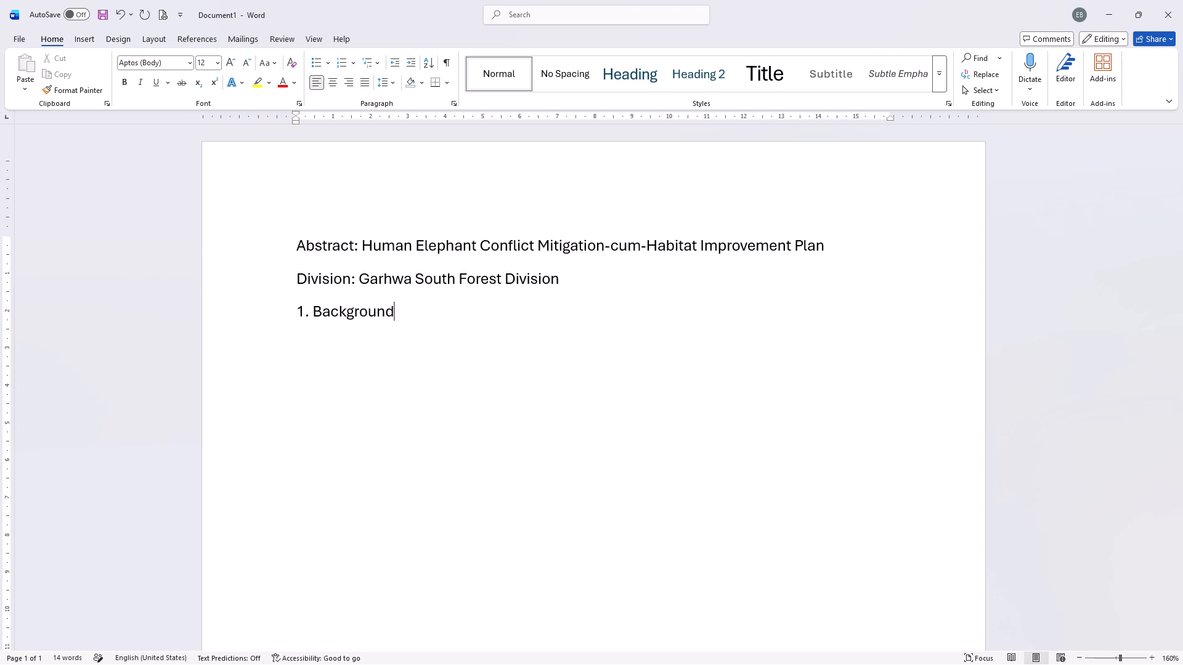
pyautogui.press('Return')
# Browse the number styles available for defining a new number format, leaving the settings unapplied.
pyautogui.click(353, 57)
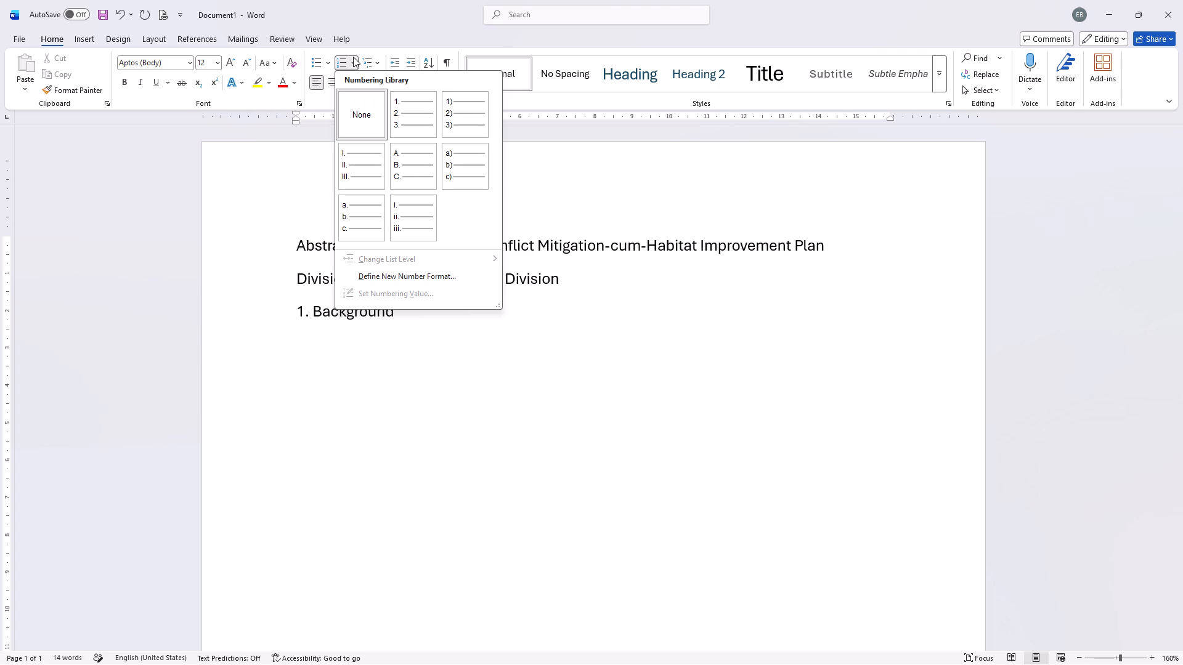
pyautogui.click(418, 272)
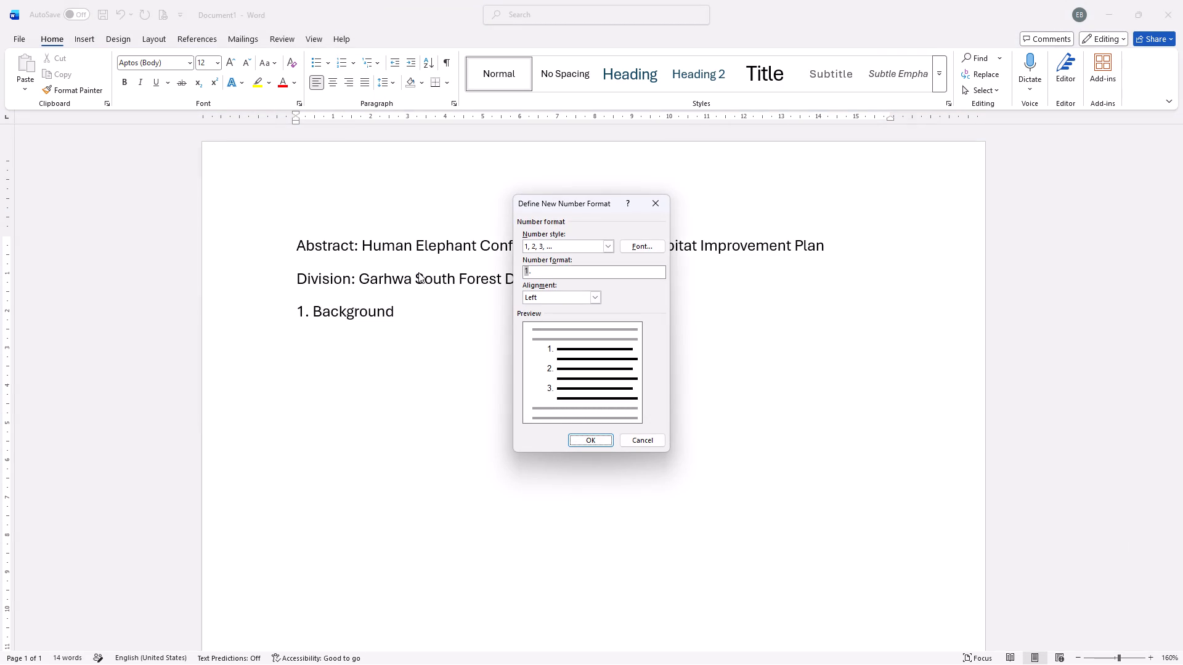
pyautogui.click(612, 251)
pyautogui.scroll(-1, 590, 289)
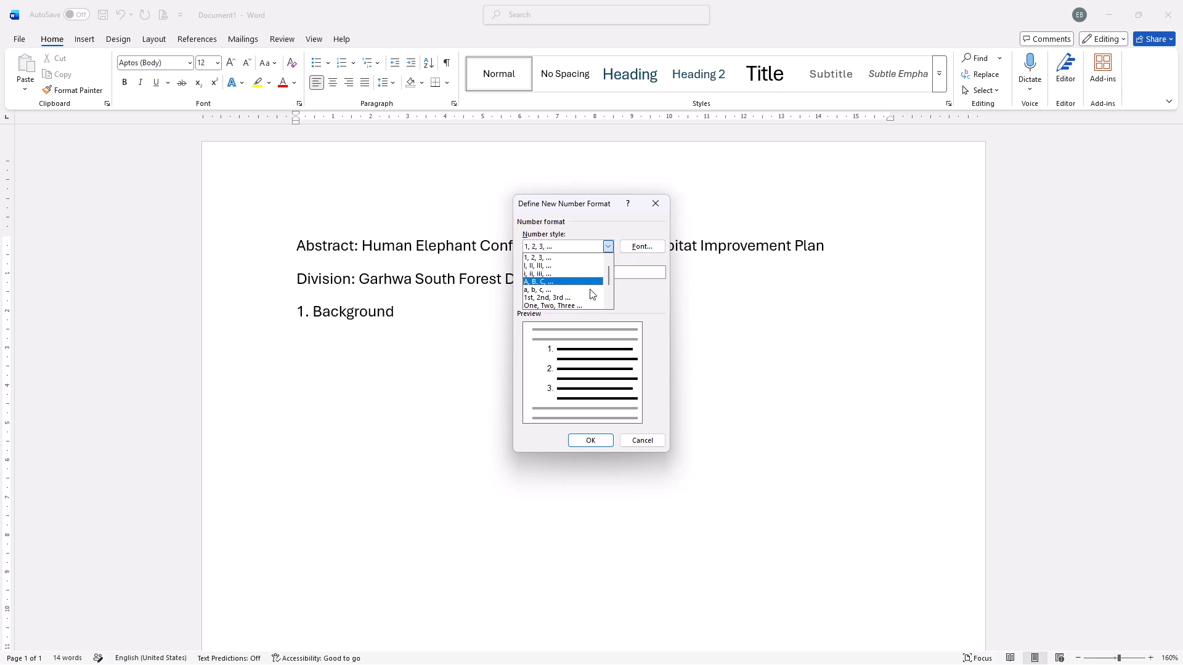
pyautogui.scroll(-5, 590, 289)
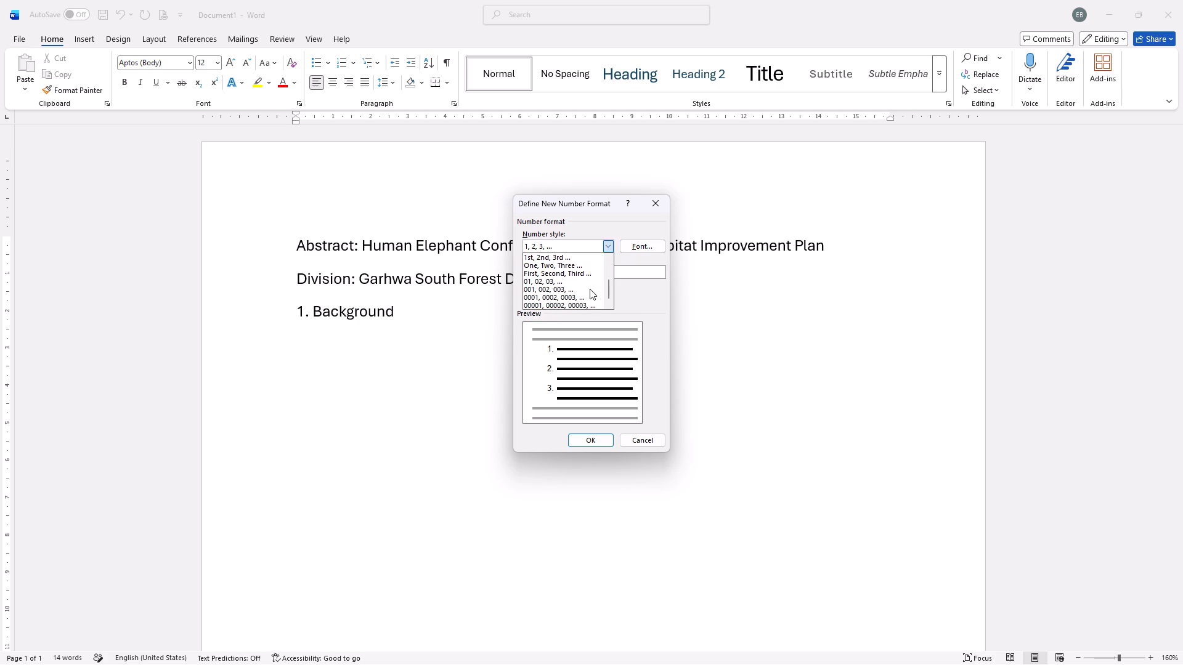
pyautogui.scroll(-5, 590, 289)
pyautogui.scroll(10, 589, 289)
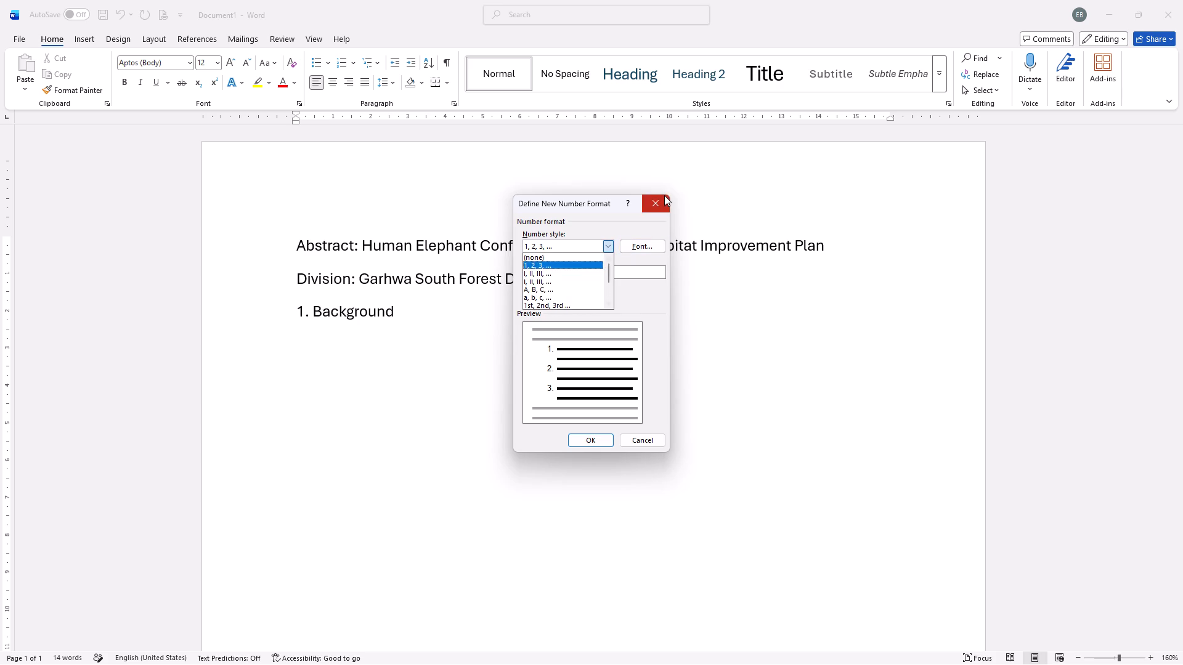
pyautogui.click(664, 195)
pyautogui.click(651, 204)
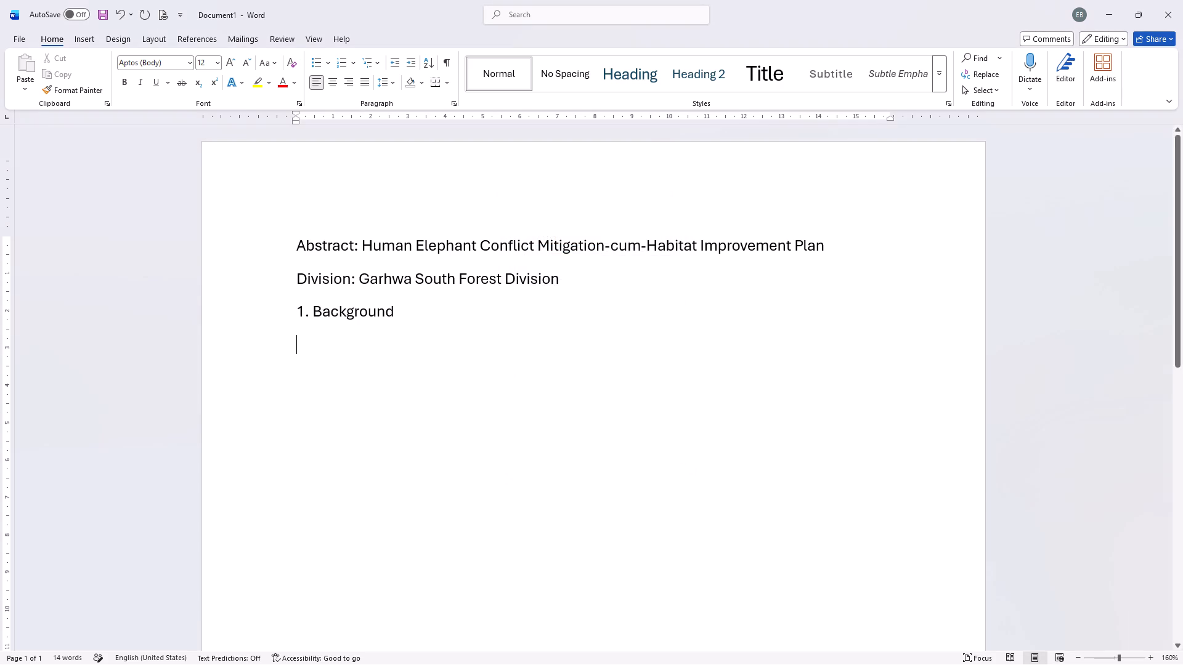
# Begin a sub-item numbered "1.1." under the Background heading.
pyautogui.write('1.1.')
pyautogui.press('space')
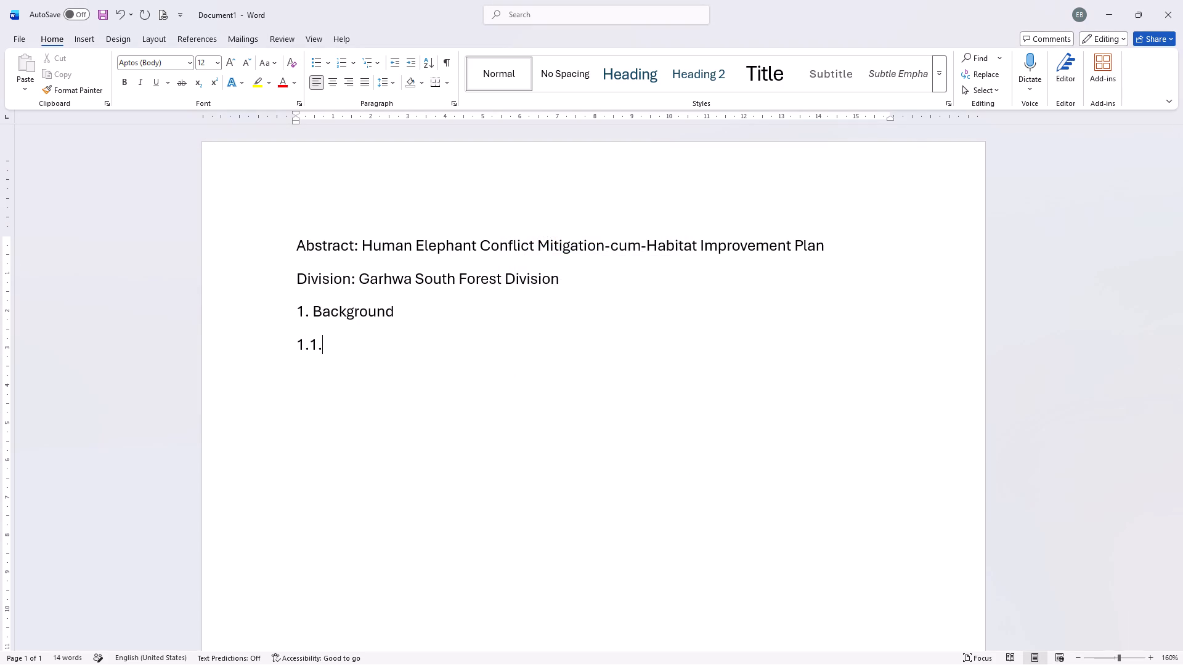
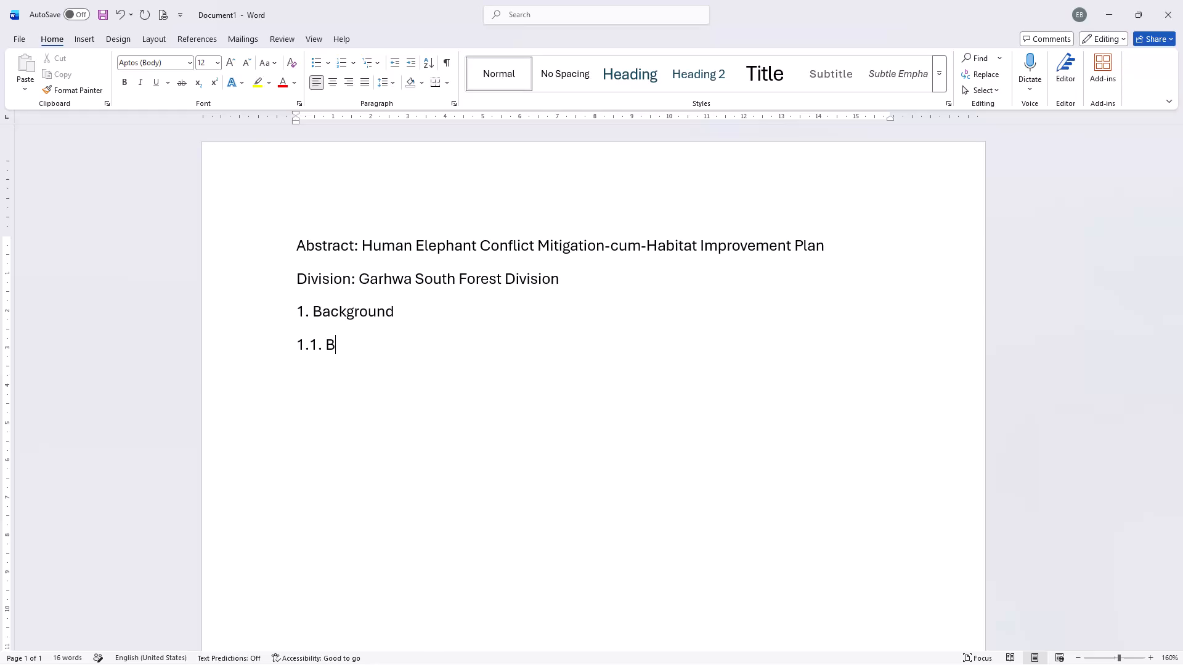
# Complete item 1.1. with the text "Background note on Garhwa South Forest Division" and start a new line below it.
pyautogui.write('ackground on')
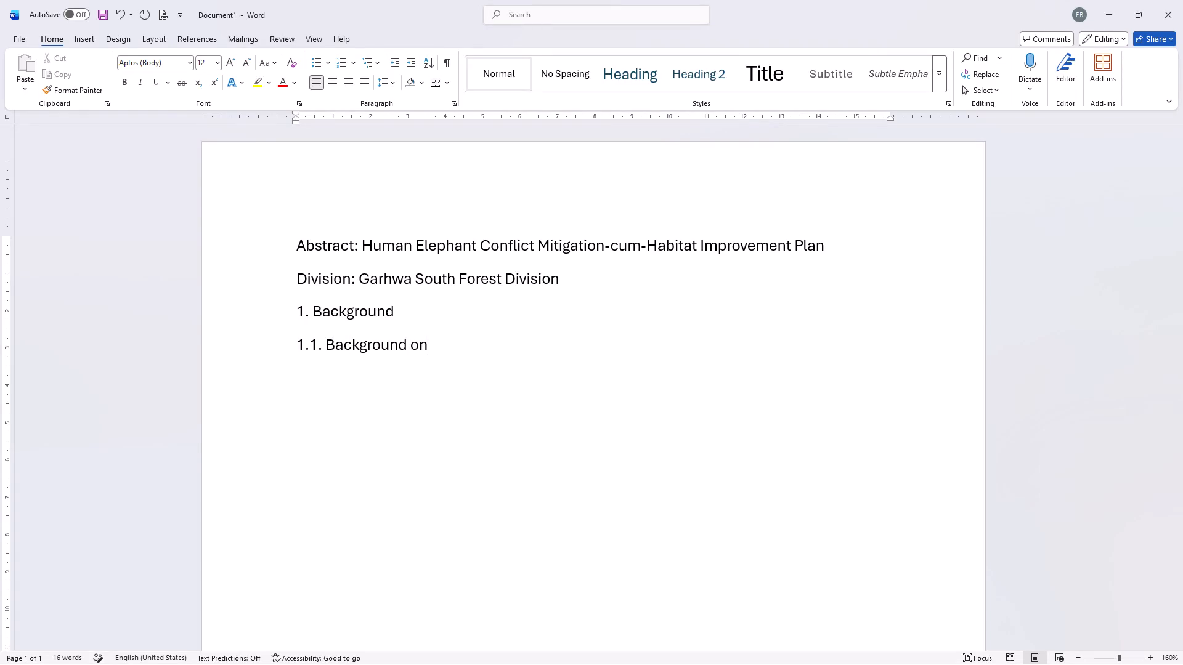
pyautogui.press('space')
pyautogui.write('Garhwa')
pyautogui.press('BackSpace')
pyautogui.press('BackSpace')
pyautogui.press('BackSpace')
pyautogui.press('BackSpace')
pyautogui.press('BackSpace')
pyautogui.press('BackSpace')
pyautogui.press('BackSpace')
pyautogui.press('BackSpace')
pyautogui.press('BackSpace')
pyautogui.write('note on Garhwa South Forest Divs')
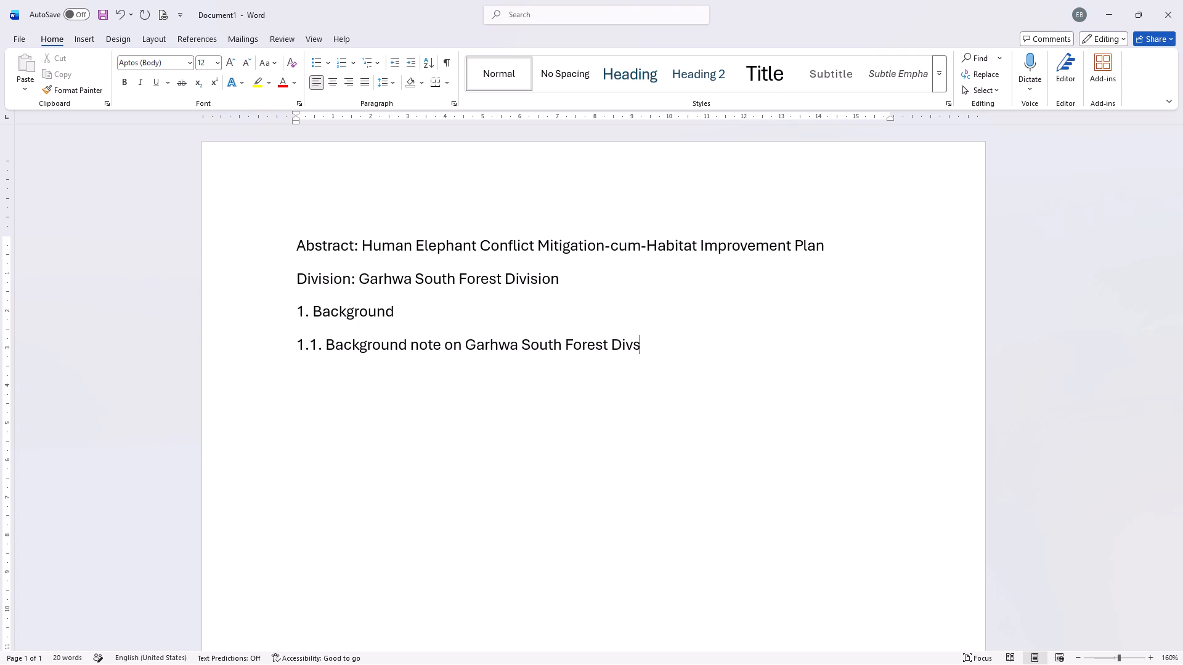
pyautogui.write('ion')
pyautogui.press('BackSpace')
pyautogui.press('BackSpace')
pyautogui.press('BackSpace')
pyautogui.press('BackSpace')
pyautogui.write('ision')
pyautogui.press('Return')
# Add the item "1.2. Linkages, continuity and interaction with other jurisdictions" followed by a new line.
pyautogui.write('1.2.')
pyautogui.press('space')
pyautogui.write('Linkages, continuity and inty')
pyautogui.press('BackSpace')
pyautogui.write('eraction')
pyautogui.press('space')
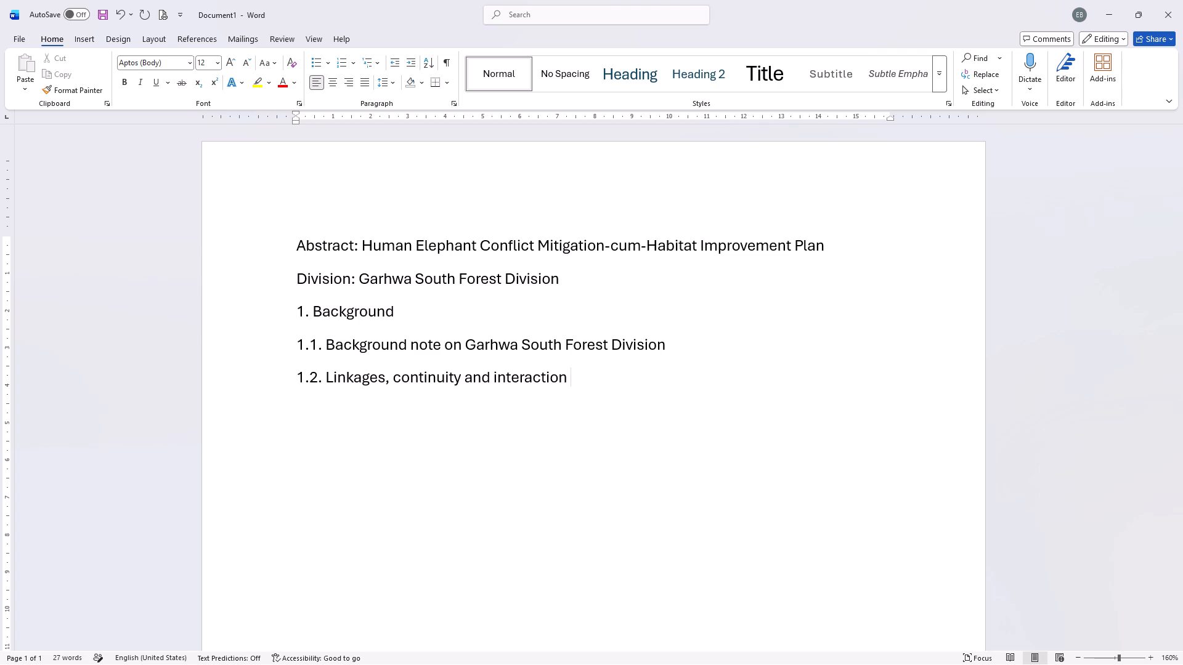
pyautogui.write('with tohe')
pyautogui.press('BackSpace')
pyautogui.press('BackSpace')
pyautogui.press('BackSpace')
pyautogui.press('BackSpace')
pyautogui.write('other jurisdictions')
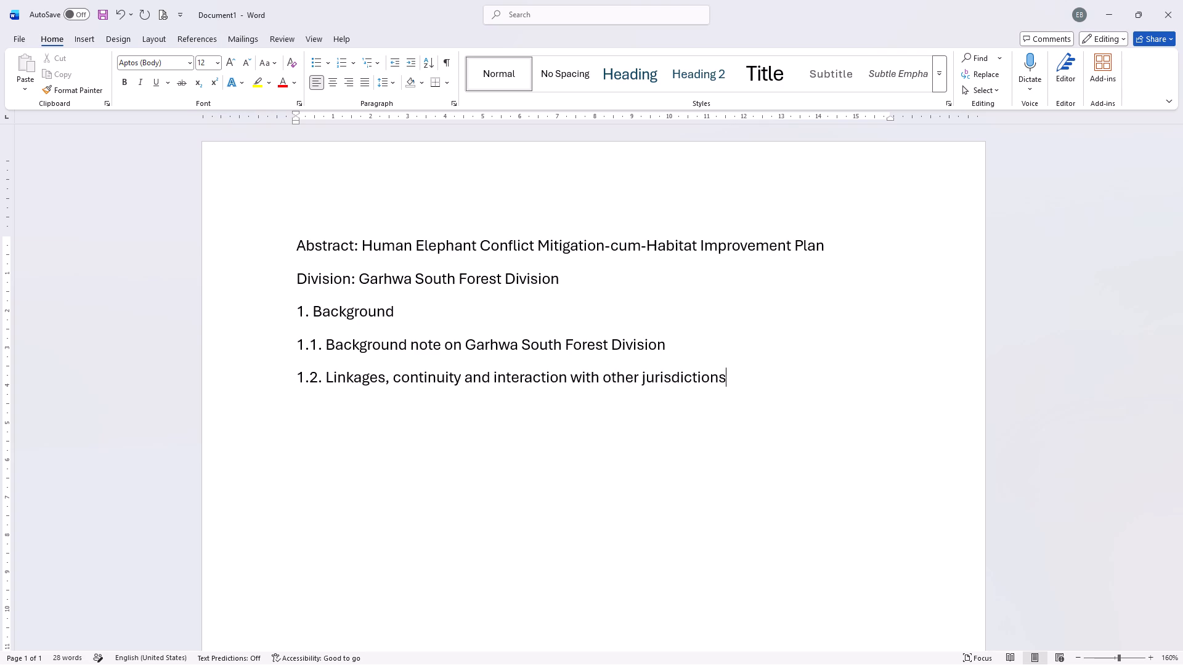
pyautogui.press('Return')
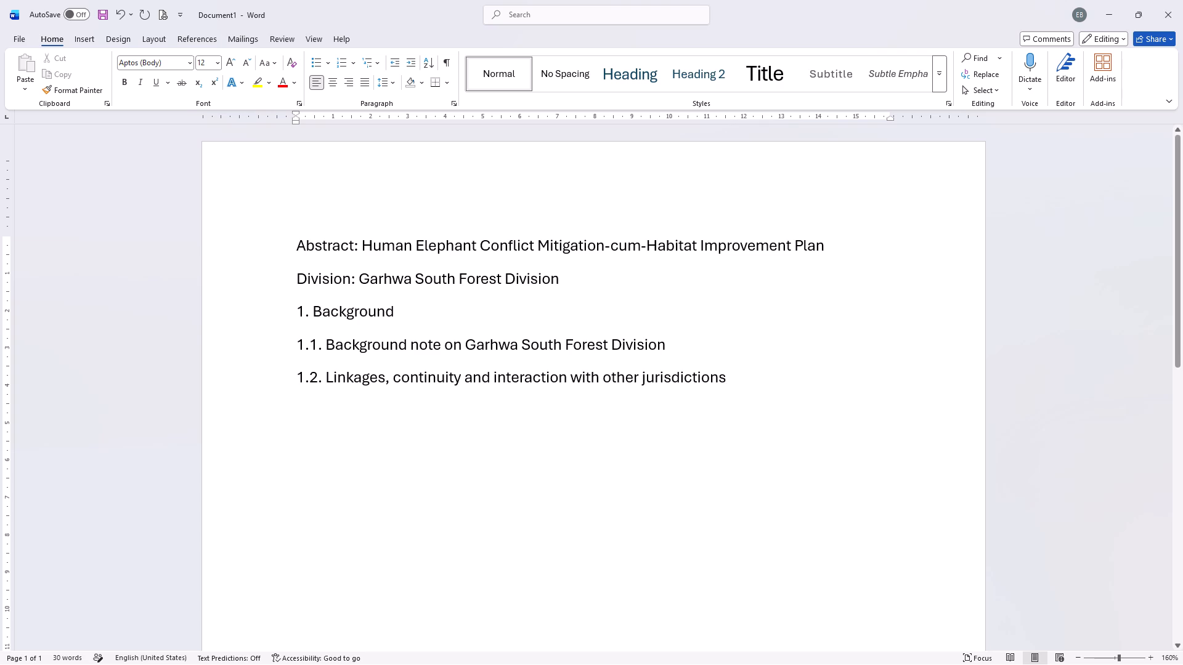
# Insert the sub-item "1.1.1. Boundaries and Administrative Units" between items 1.1. and 1.2., followed by a new line.
pyautogui.click(670, 349)
pyautogui.press('Return')
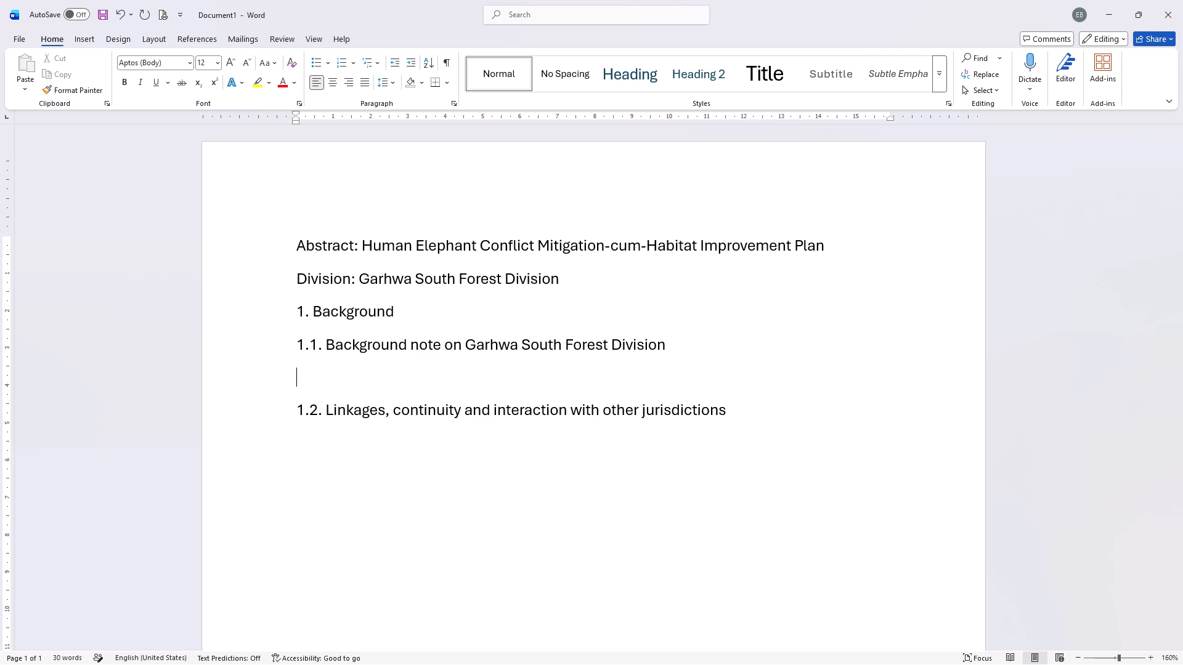
pyautogui.press('1')
pyautogui.write('.1')
pyautogui.write('.1')
pyautogui.write('.')
pyautogui.press('space')
pyautogui.write('Boundaries and')
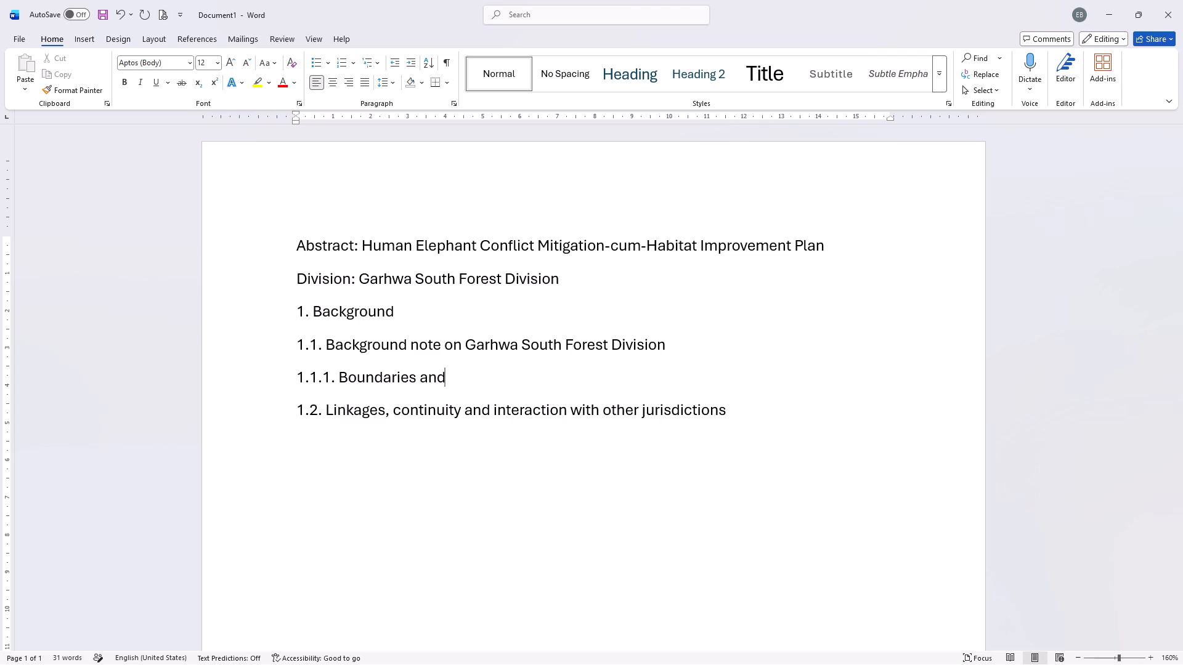
pyautogui.press('space')
pyautogui.write('Administrativee')
pyautogui.press('space')
pyautogui.press('BackSpace')
pyautogui.press('BackSpace')
pyautogui.press('space')
pyautogui.write('Units')
pyautogui.press('Return')
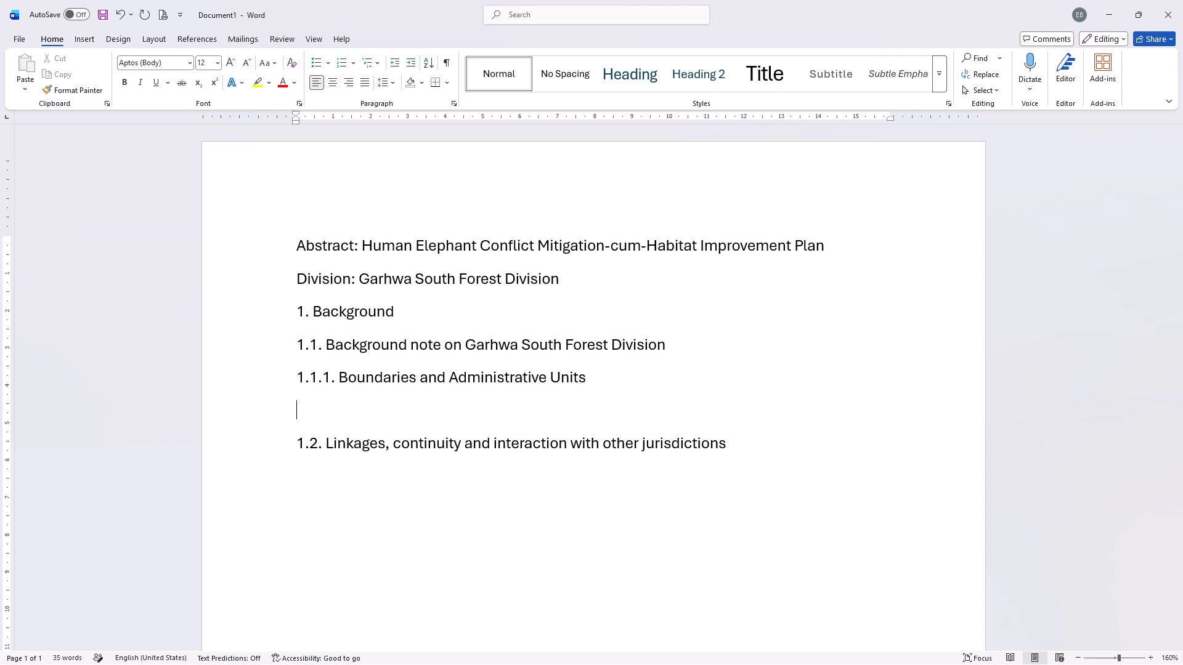
# Add the sub-item "1.1.2. Forest Area, Cover and Type" below 1.1.1., followed by a new line.
pyautogui.write('1.1.2.')
pyautogui.press('space')
pyautogui.write('Forest')
pyautogui.press('space')
pyautogui.click(1024, 305)
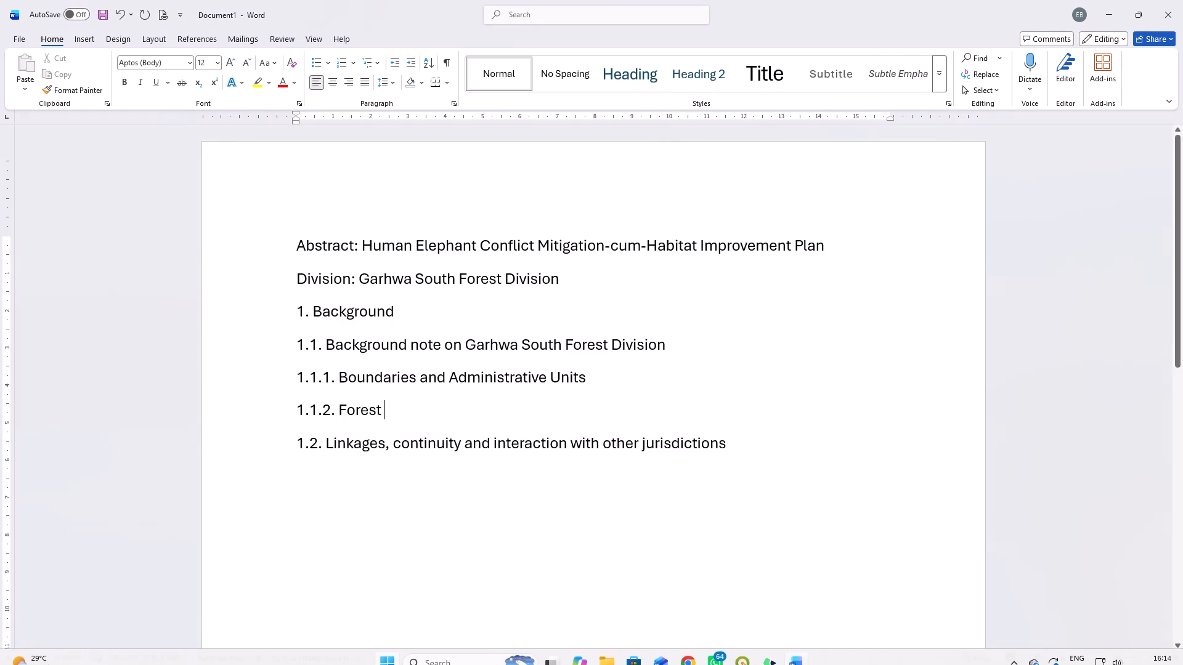
pyautogui.write('Area, Cover and Type')
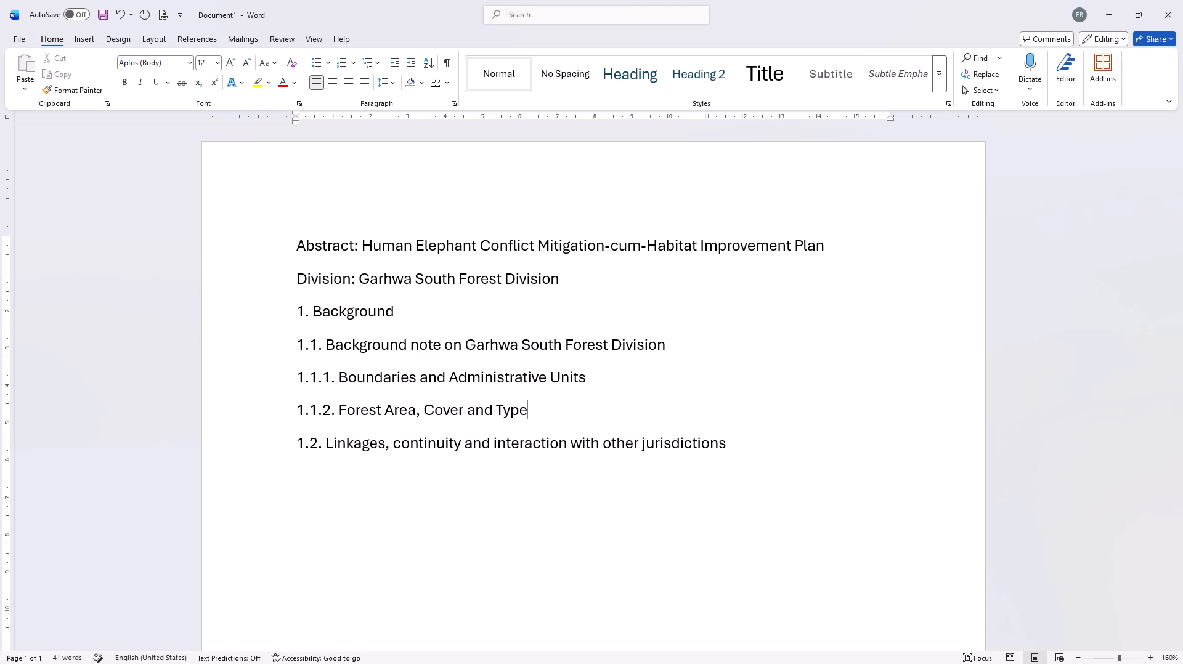
pyautogui.press('Return')
# Add the sub-item "1.1.3. Climate, Soil, Water Resouce, Elevation" below 1.1.2.
pyautogui.write('1.2')
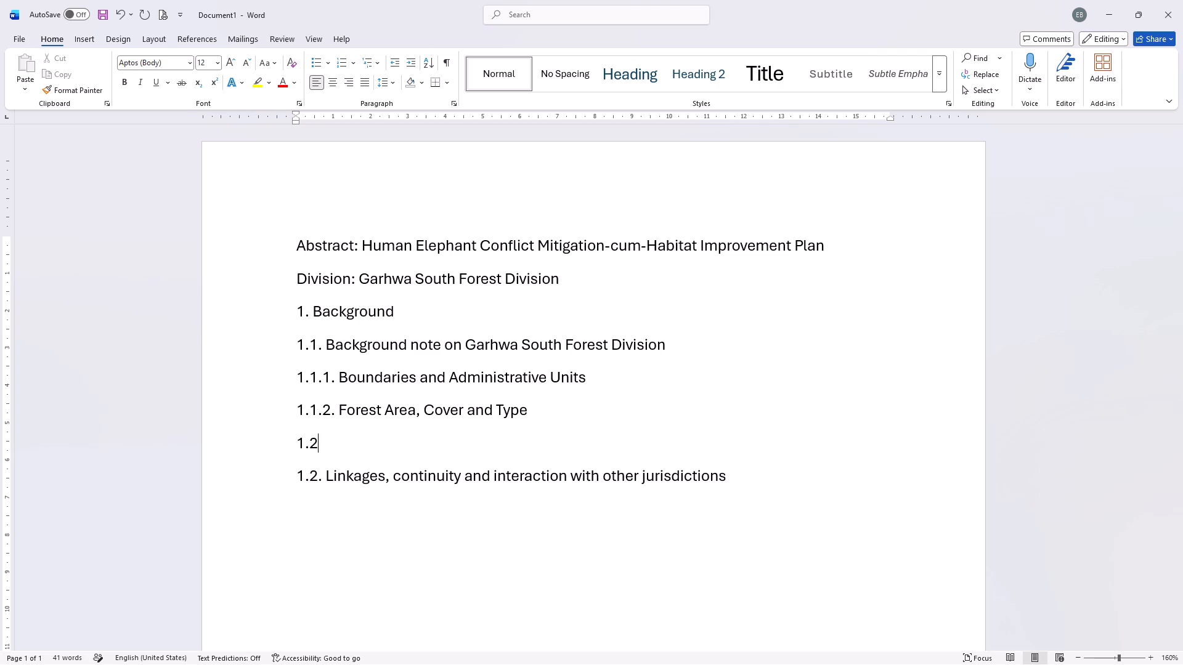
pyautogui.press('BackSpace')
pyautogui.write('1.2')
pyautogui.press('BackSpace')
pyautogui.write('3.')
pyautogui.press('space')
pyautogui.write('Climate')
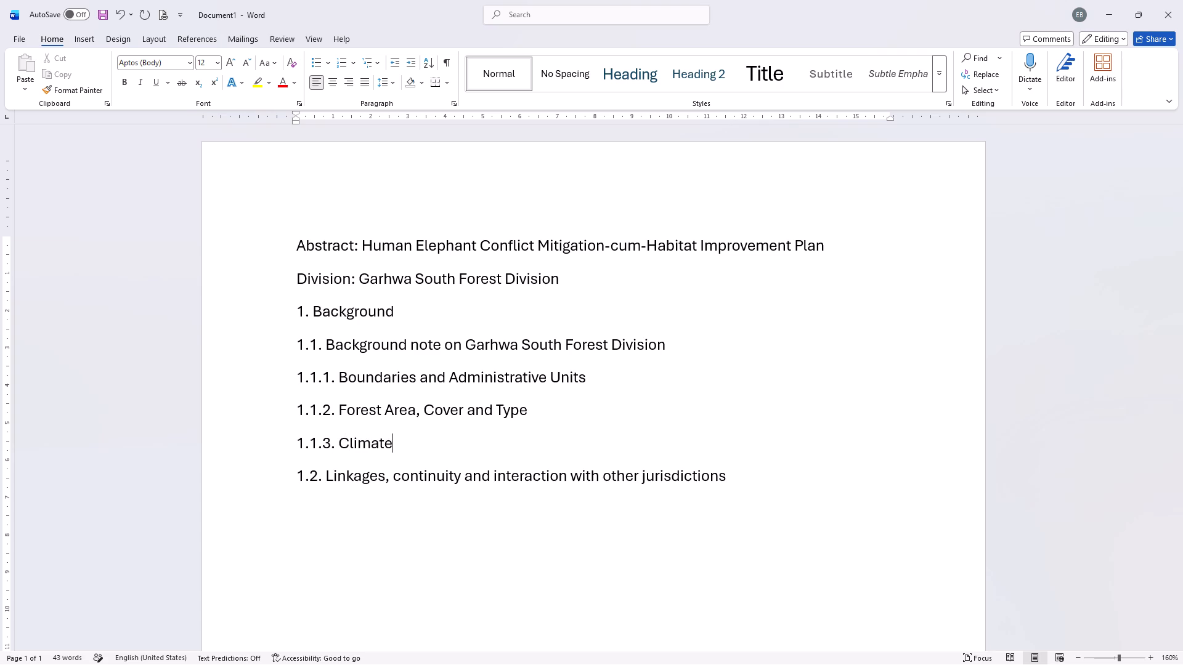
pyautogui.write(', Soil')
pyautogui.write(',')
pyautogui.press('space')
pyautogui.write('Water')
pyautogui.press('space')
pyautogui.write('Resouce')
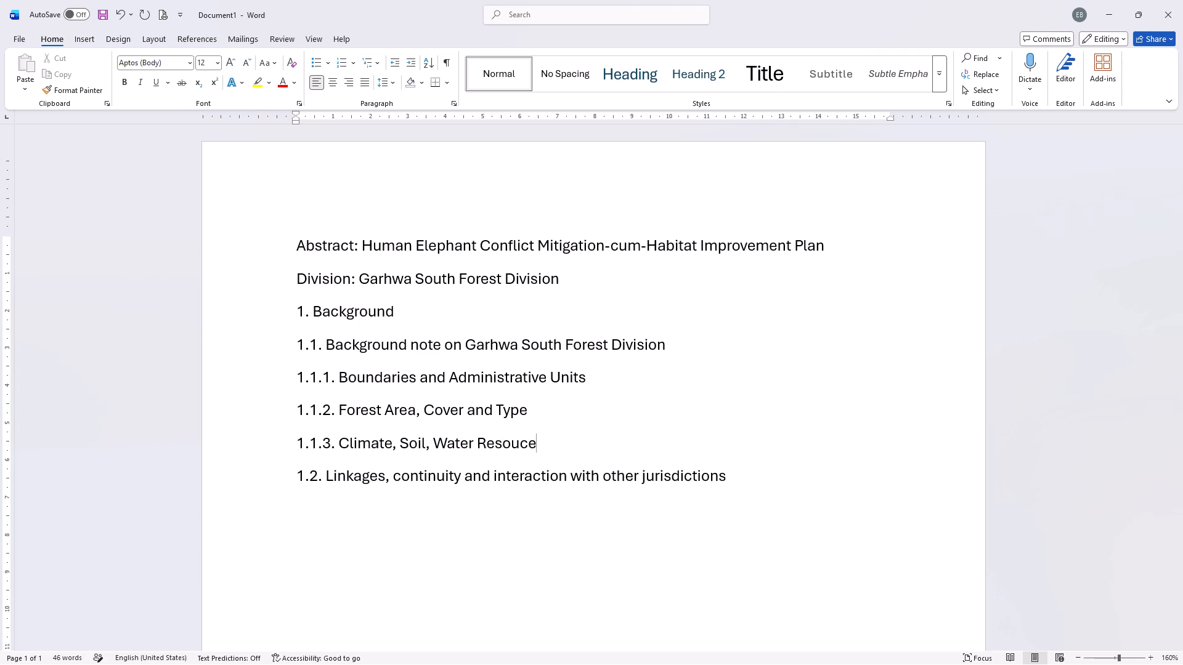
pyautogui.press('m')
pyautogui.press('BackSpace')
pyautogui.write(',')
pyautogui.press('space')
pyautogui.write('Elevation')
# Insert "Terrain and" before "Elevation" in item 1.1.3, making its ending read "Water Resouce, Terrain and Elevation".
pyautogui.press('Left')
pyautogui.press('Left')
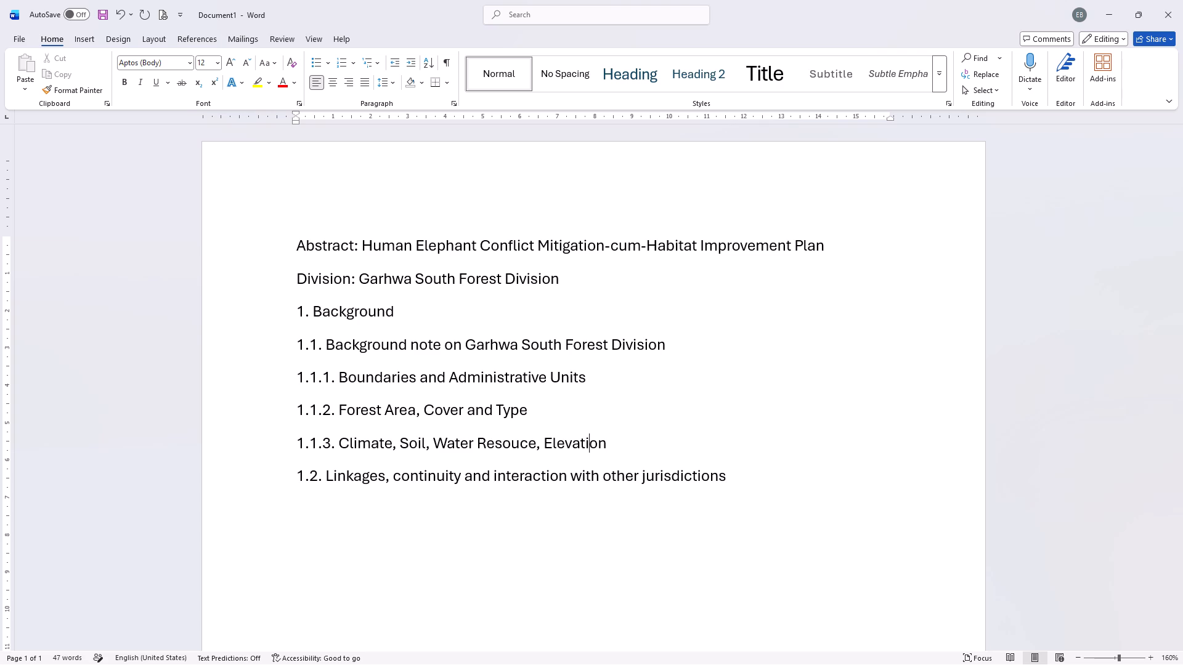
pyautogui.press('Left')
pyautogui.press('Left')
pyautogui.press('Left')
pyautogui.press('Left')
pyautogui.press('Left')
pyautogui.press('Left')
pyautogui.press('Left')
pyautogui.press('Left')
pyautogui.press('BackSpace')
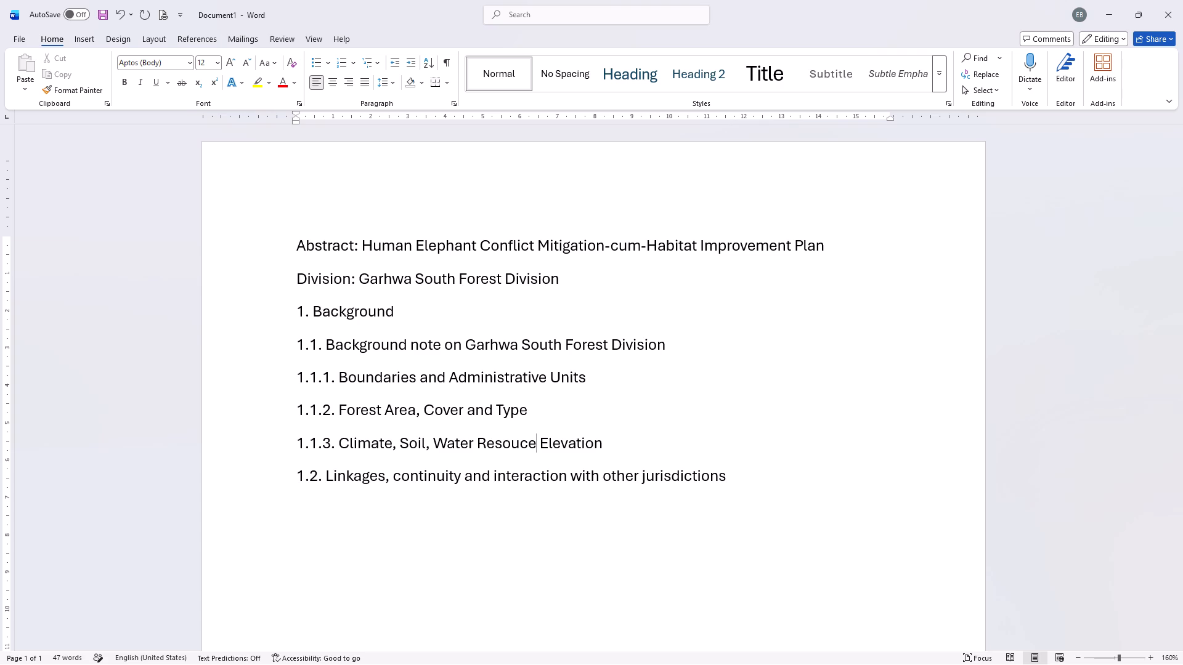
pyautogui.write(', Terrain')
pyautogui.press('space')
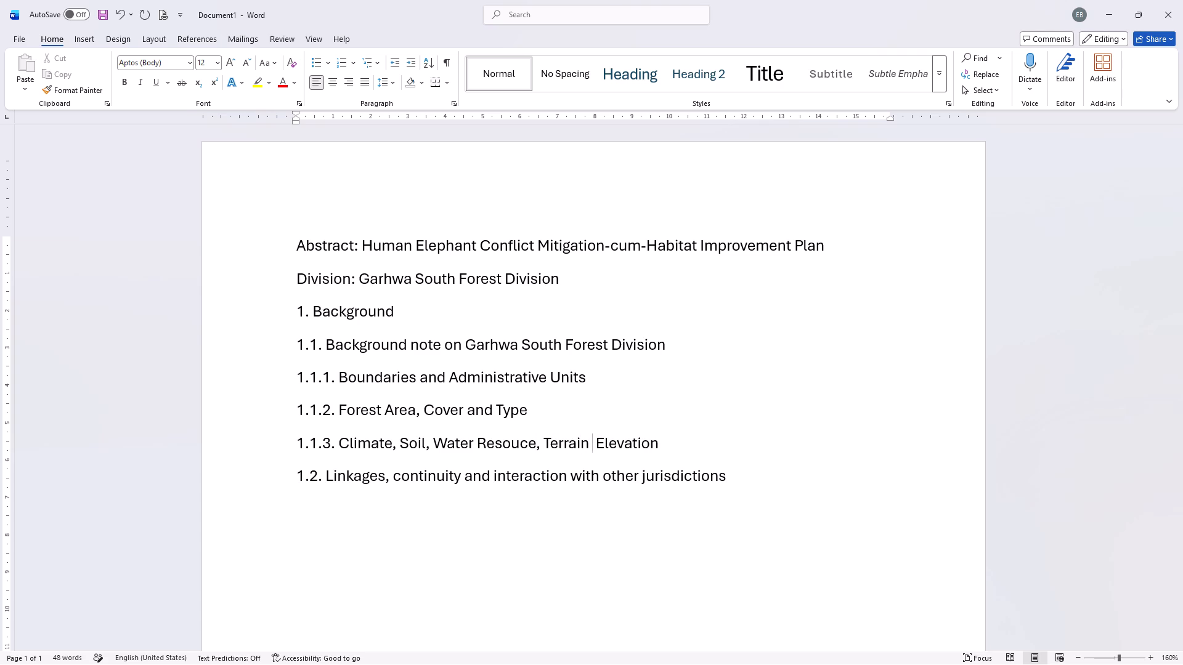
pyautogui.write('and topp')
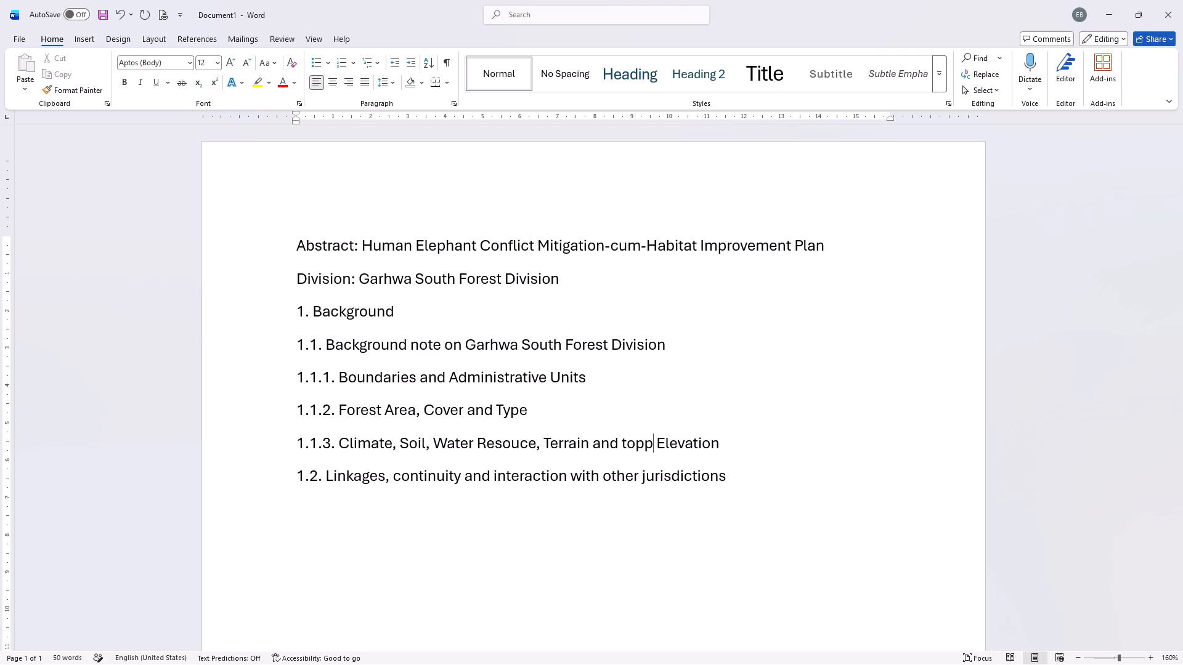
pyautogui.press('BackSpace')
pyautogui.press('BackSpace')
pyautogui.press('BackSpace')
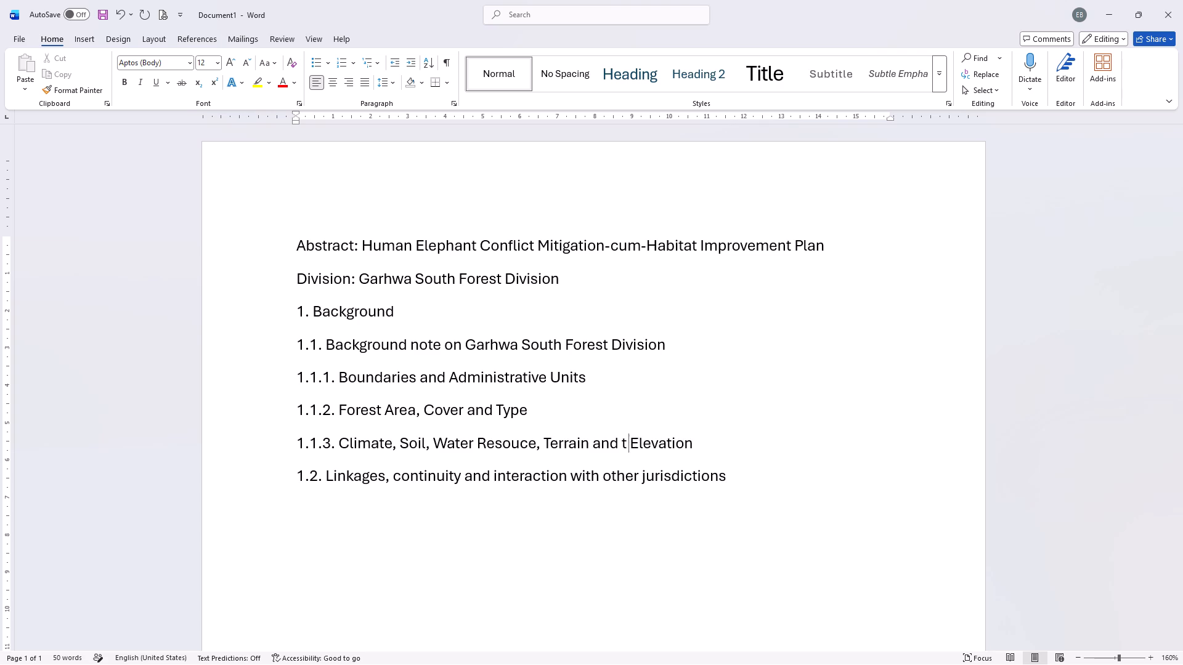
pyautogui.press('BackSpace')
pyautogui.press('BackSpace')
pyautogui.press('Right')
pyautogui.press('Right')
pyautogui.press('Right')
pyautogui.press('Right')
pyautogui.press('Right')
pyautogui.press('Right')
pyautogui.press('Right')
pyautogui.press('Right')
pyautogui.press('Right')
pyautogui.press('Right')
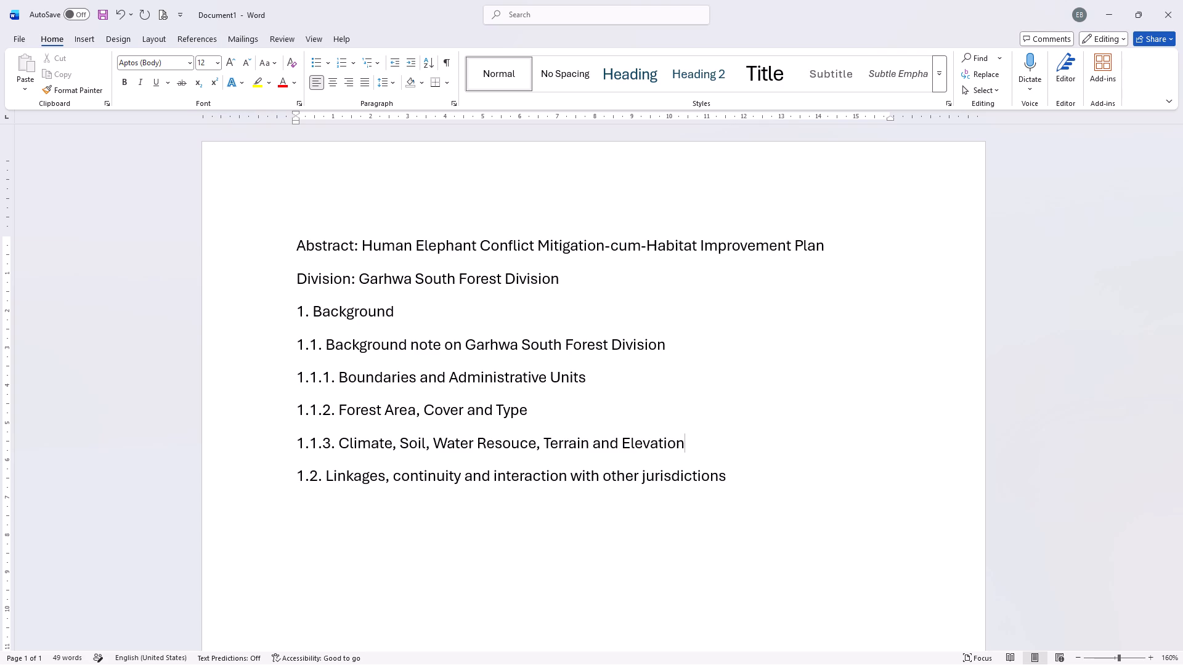
pyautogui.click(710, 448)
# Indent all the items from 1.1. through 1.2. by about 0.5 cm under "1. Background".
pyautogui.moveTo(741, 476); pyautogui.dragTo(484, 418)
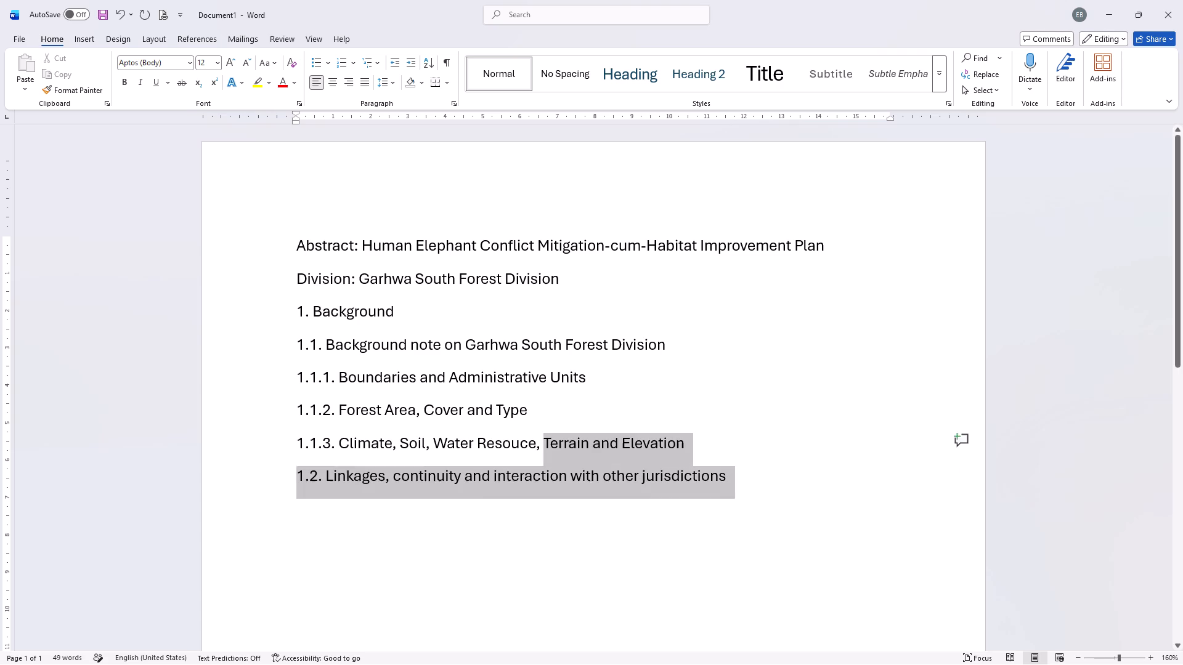
pyautogui.moveTo(484, 418); pyautogui.dragTo(283, 348)
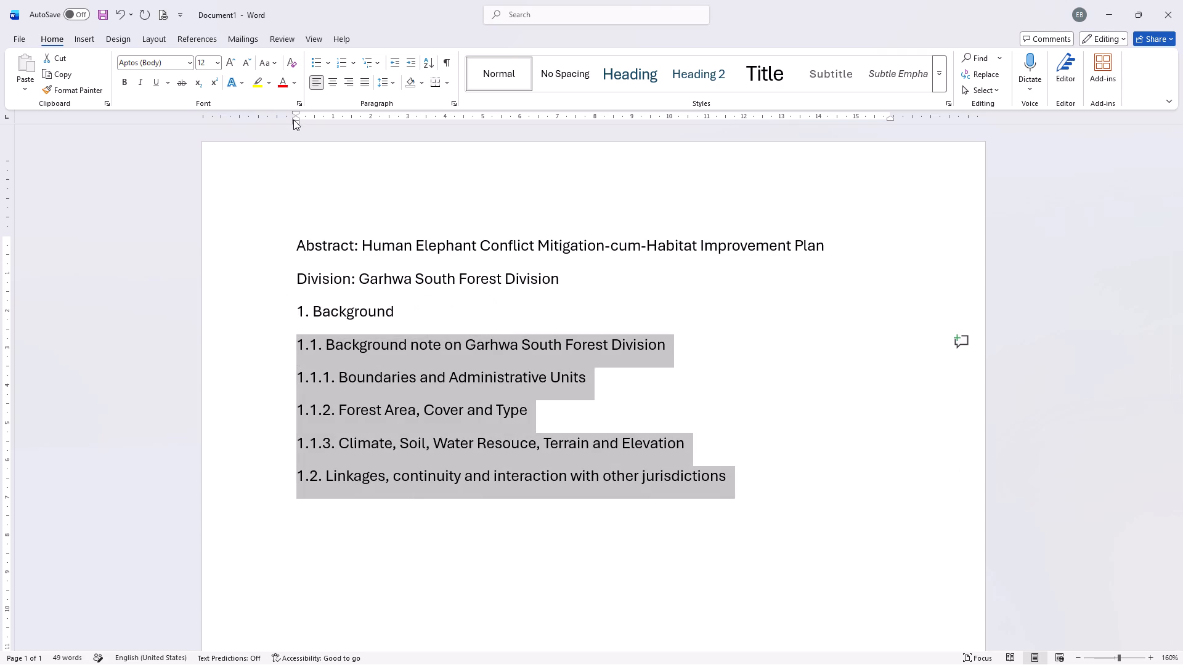
pyautogui.moveTo(296, 121); pyautogui.dragTo(318, 122)
pyautogui.click(719, 441)
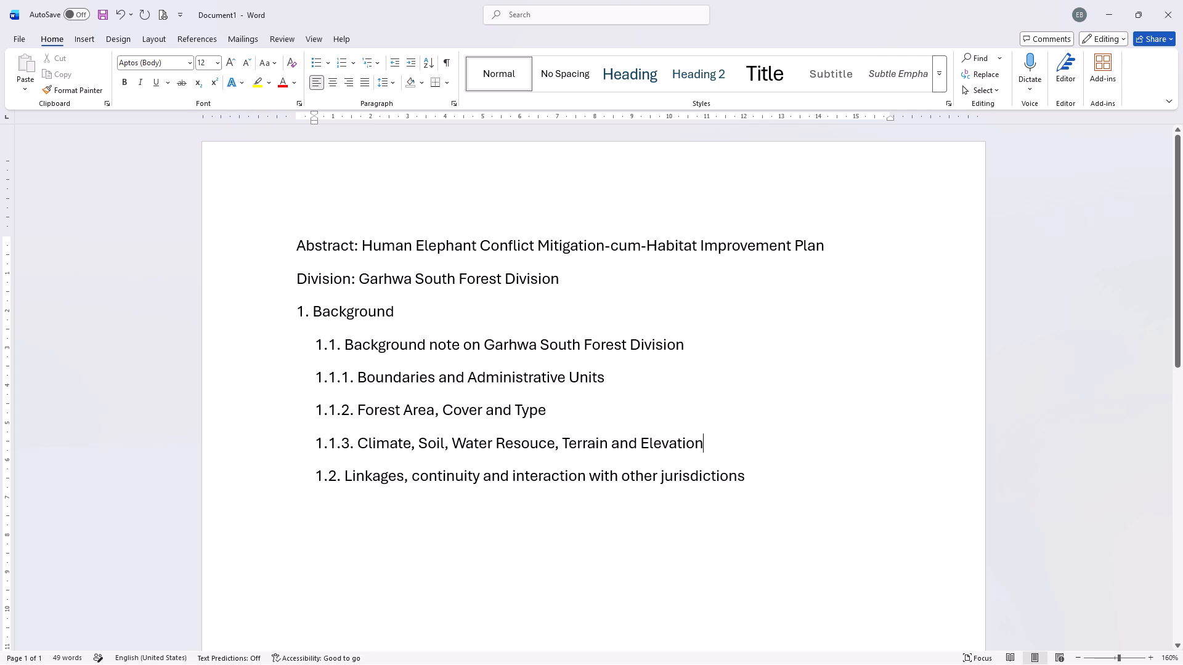
# Indent the sub-items 1.1.1. to 1.1.3. further, to about 1.25 cm from the margin.
pyautogui.moveTo(718, 446); pyautogui.dragTo(298, 373)
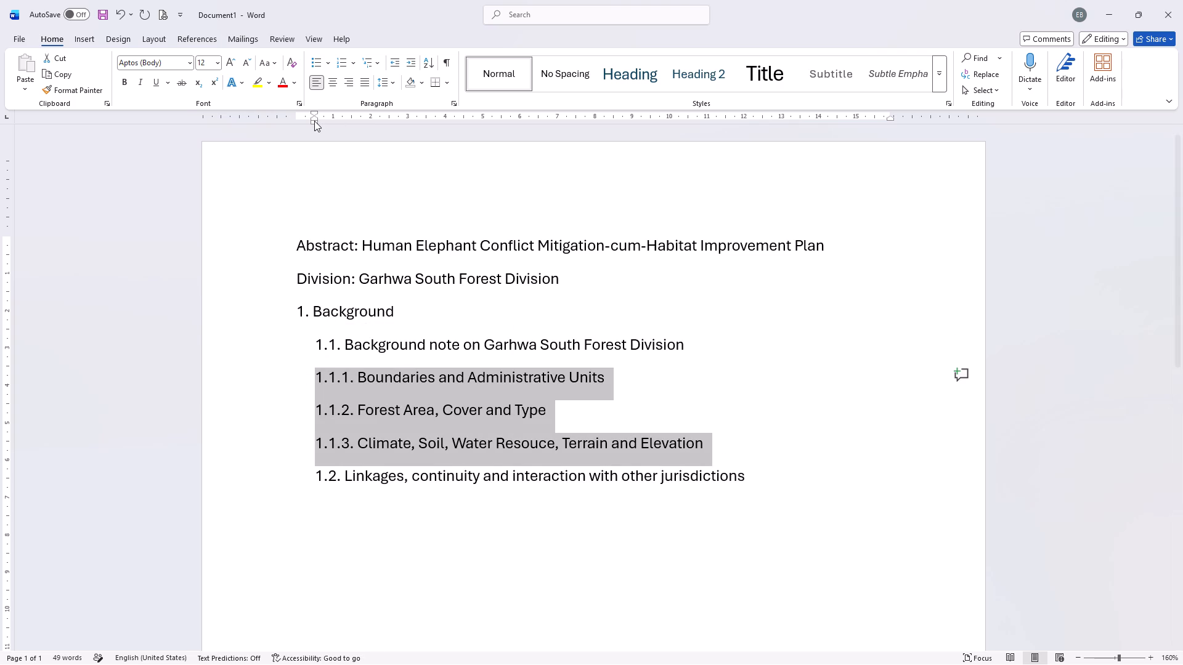
pyautogui.moveTo(314, 120); pyautogui.dragTo(354, 124)
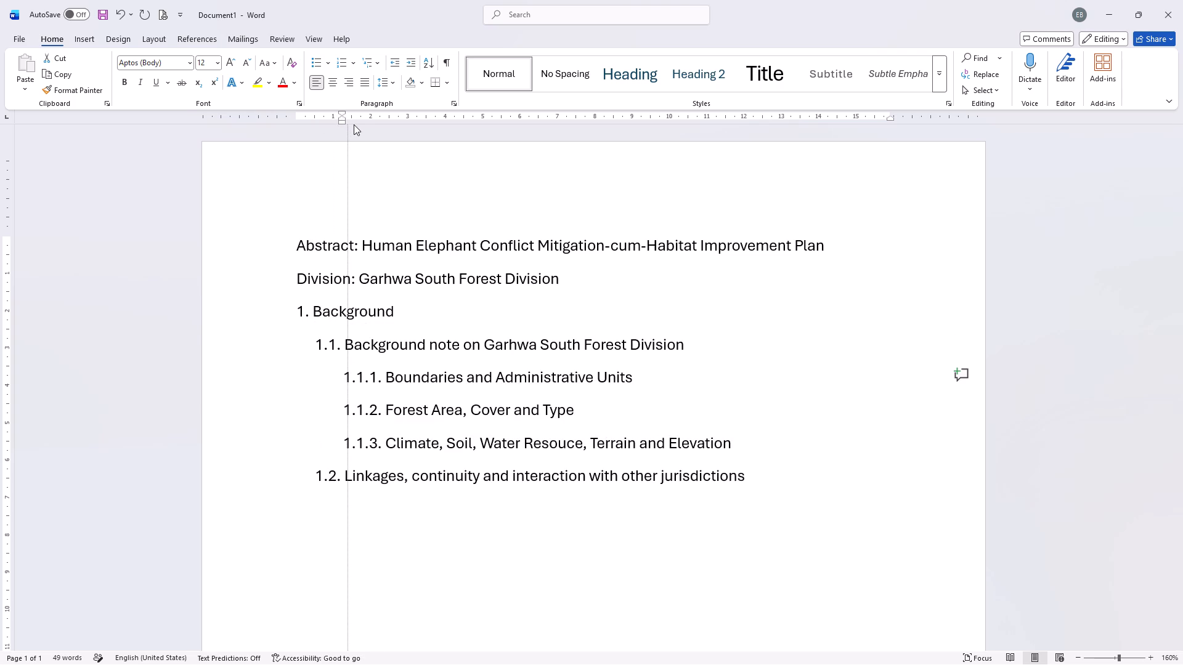
pyautogui.moveTo(354, 124); pyautogui.dragTo(344, 126)
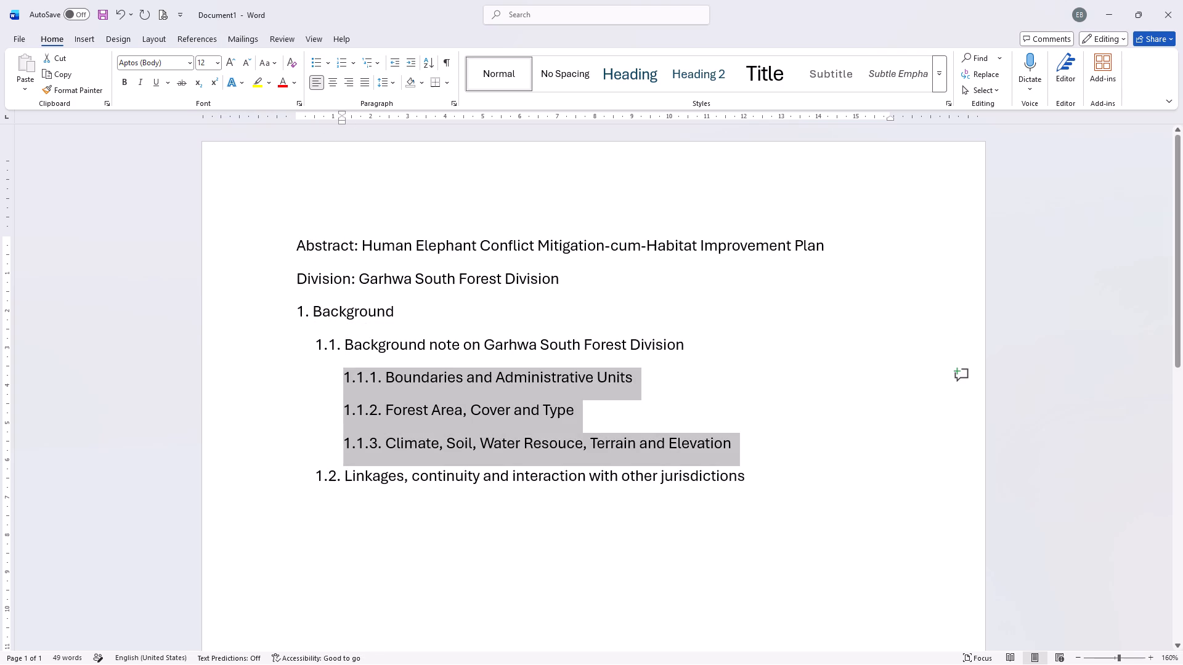
pyautogui.click(589, 415)
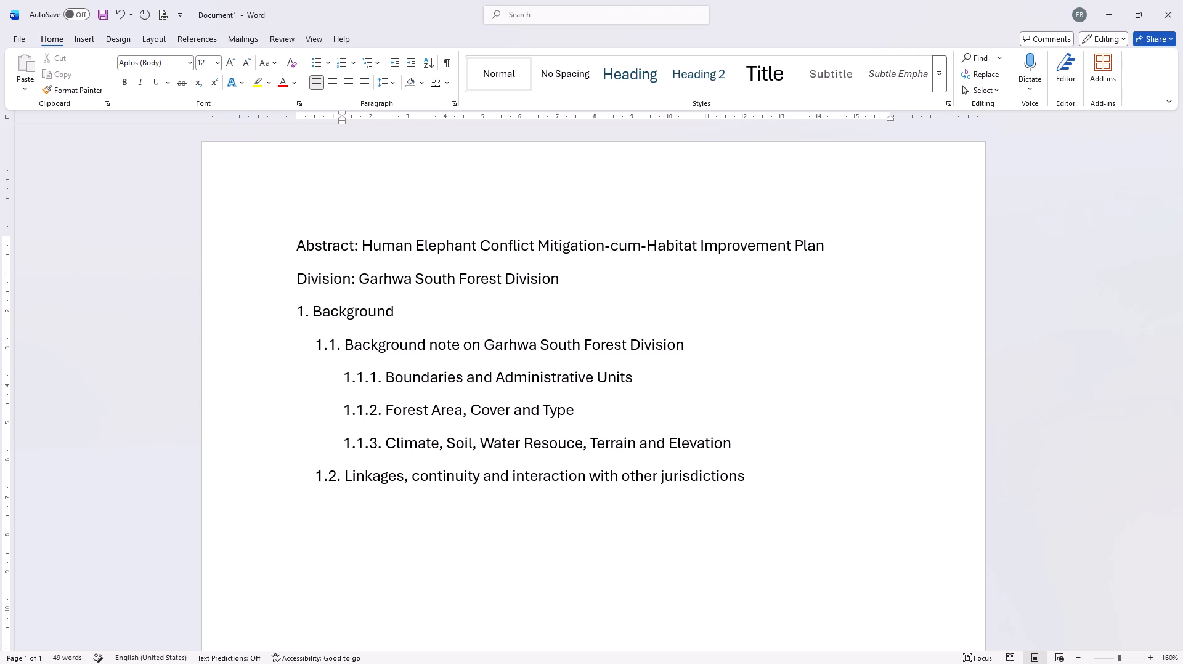
# Add a new empty line below item 1.2.
pyautogui.click(763, 485)
pyautogui.press('Return')
# Insert the section line "0. Preface and objectives, Introduction" above "1. Background".
pyautogui.click(299, 316)
pyautogui.press('Return')
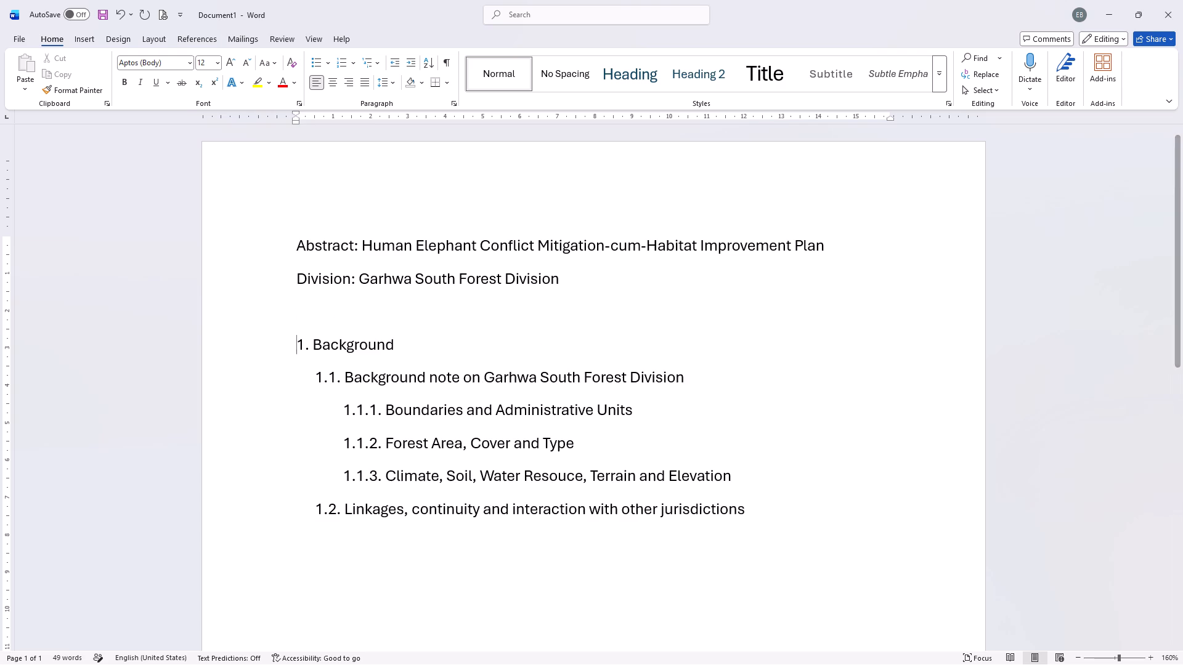
pyautogui.press('Up')
pyautogui.write('0/')
pyautogui.press('BackSpace')
pyautogui.write('. Preface a')
pyautogui.press('space')
pyautogui.press('BackSpace')
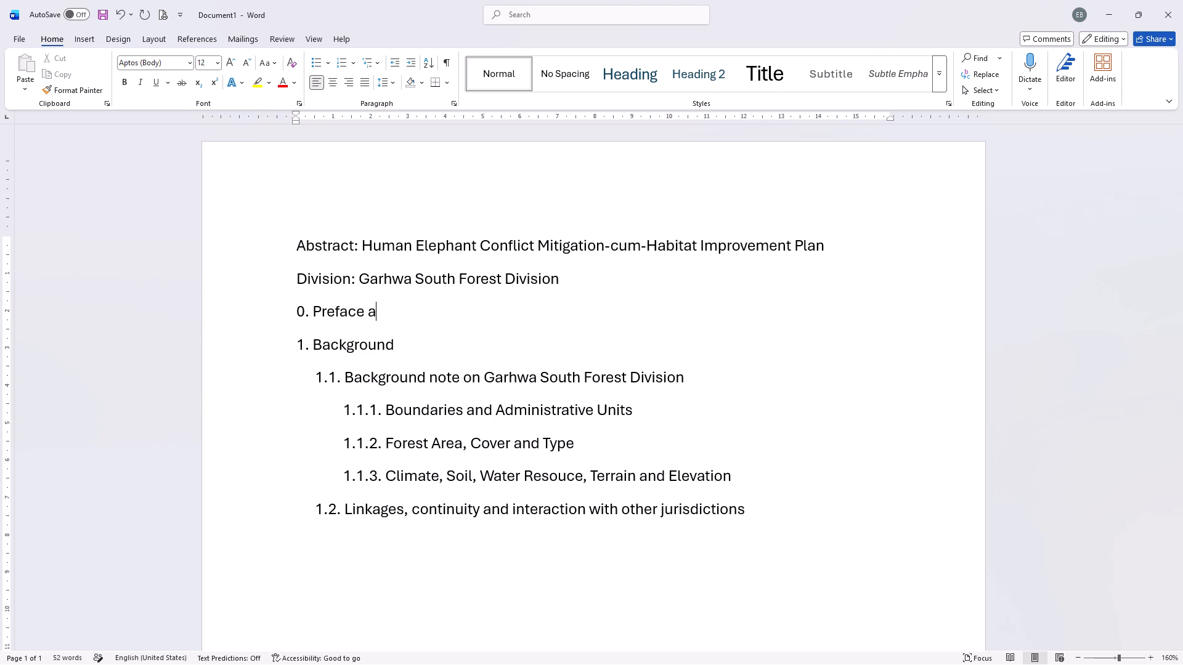
pyautogui.write('nd objectives')
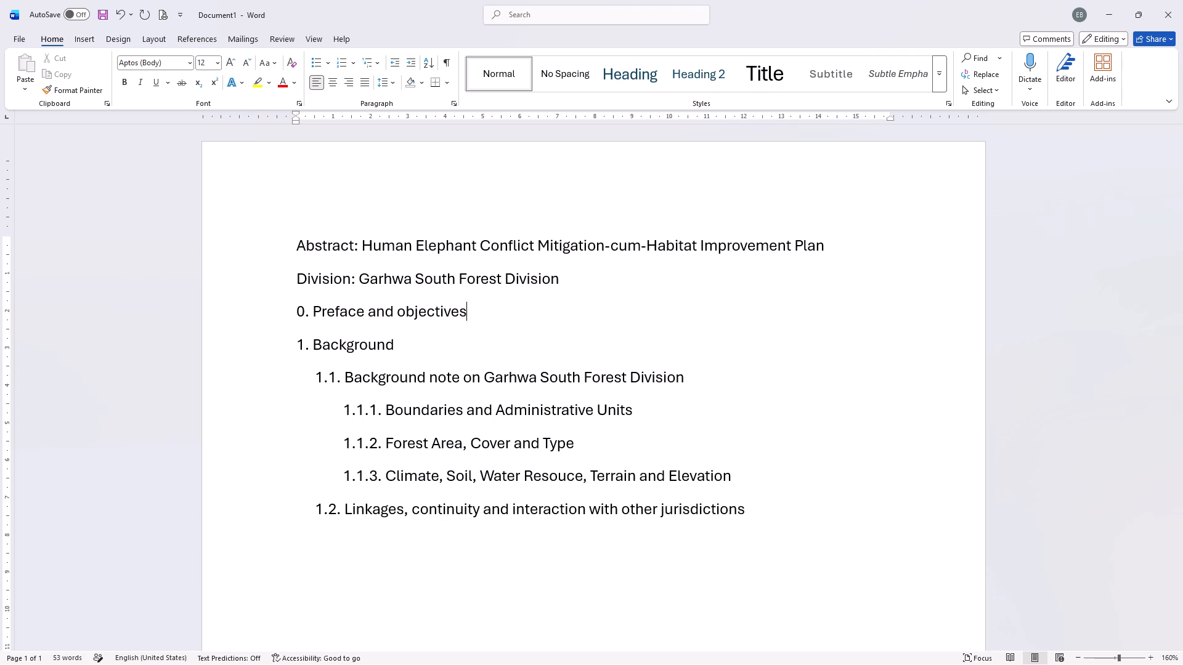
pyautogui.write(', Introduction')
# Remove "objectives," from the section 0 line, making it read "0. Preface and Introduction".
pyautogui.press('Left')
pyautogui.press('Left')
pyautogui.press('Left')
pyautogui.press('Left')
pyautogui.press('Left')
pyautogui.press('Left')
pyautogui.press('Left')
pyautogui.press('Left')
pyautogui.press('Left')
pyautogui.press('Left')
pyautogui.press('Left')
pyautogui.press('Left')
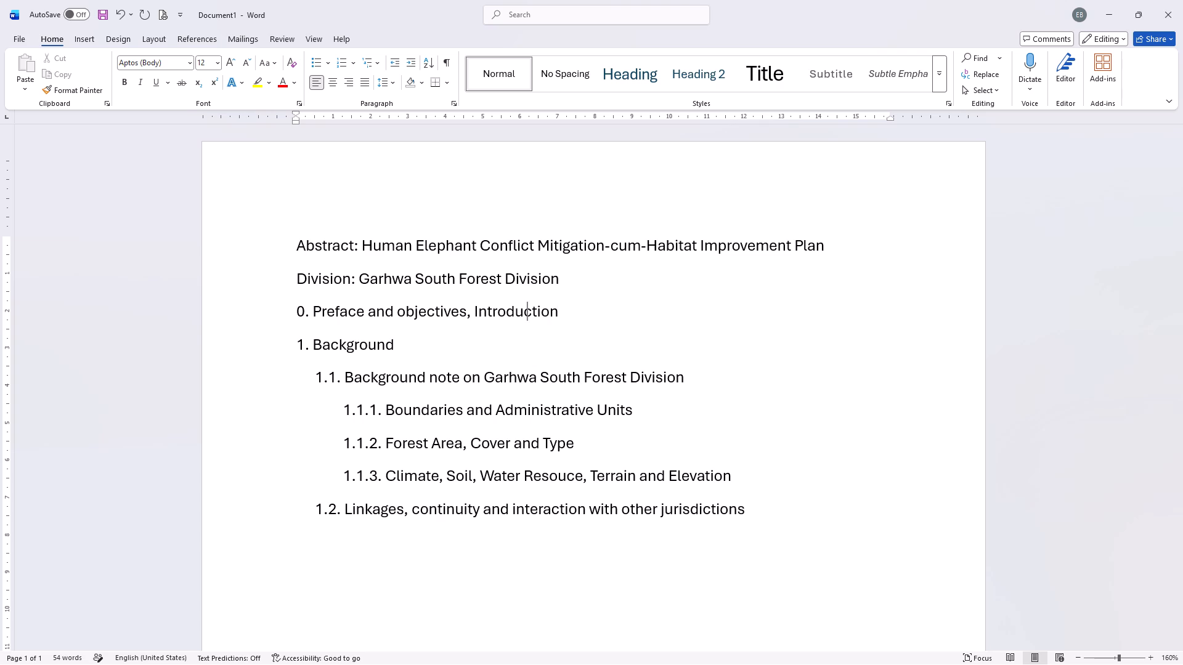
pyautogui.press('Left')
pyautogui.press('BackSpace')
pyautogui.press('BackSpace')
pyautogui.press('BackSpace')
pyautogui.press('BackSpace')
pyautogui.press('BackSpace')
pyautogui.press('BackSpace')
pyautogui.press('BackSpace')
pyautogui.press('BackSpace')
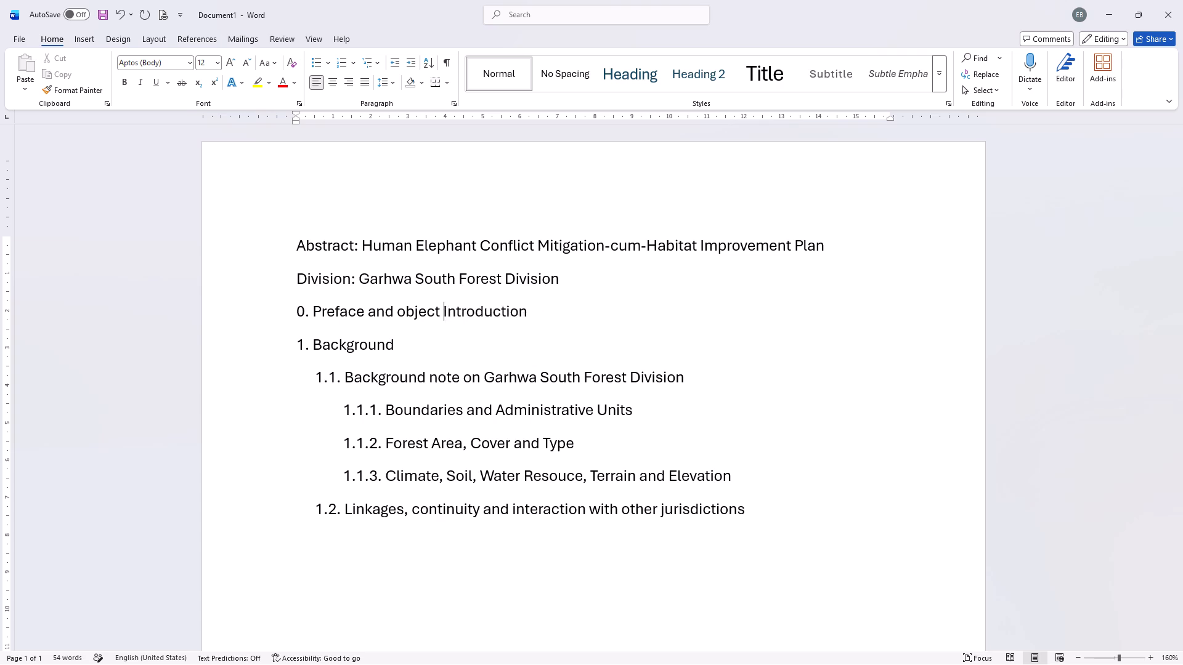
pyautogui.press('BackSpace')
pyautogui.press('BackSpace')
pyautogui.press('BackSpace')
pyautogui.press('BackSpace')
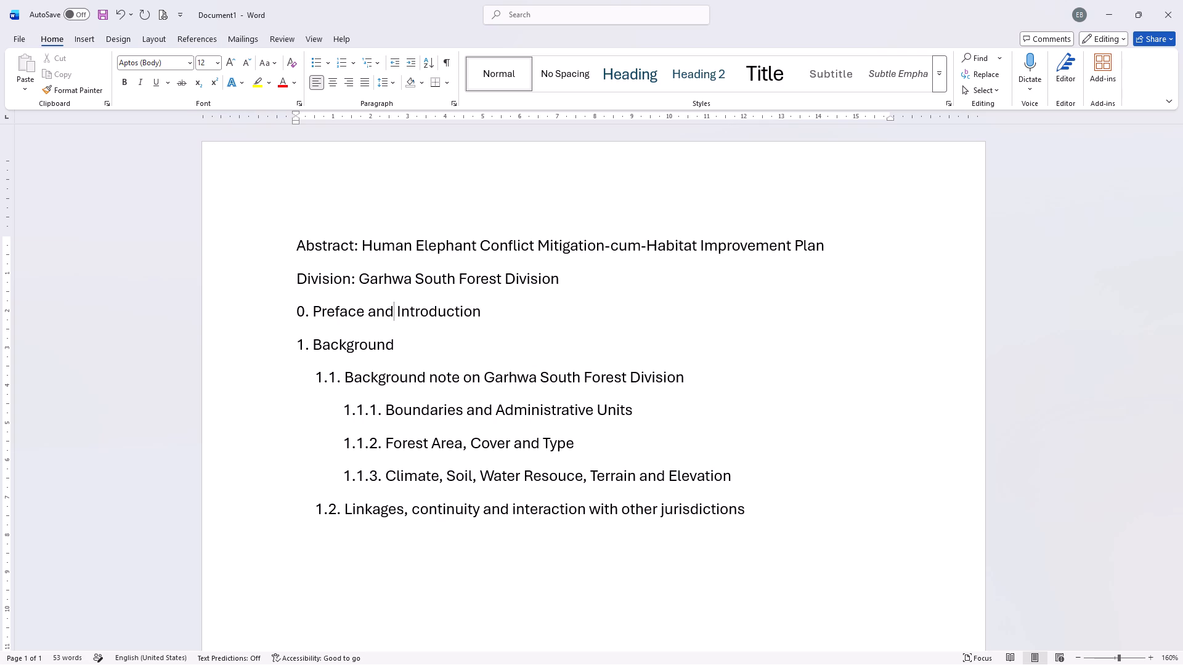
# Place the text cursor on the unindented empty line at the end of the outline.
pyautogui.click(362, 588)
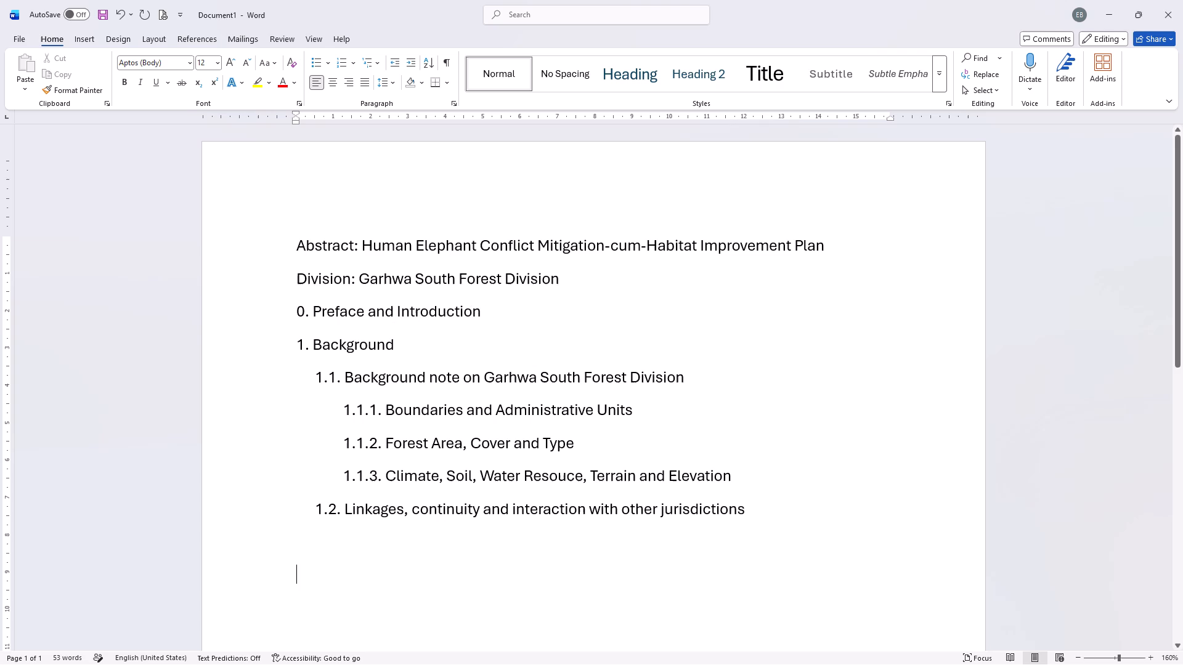
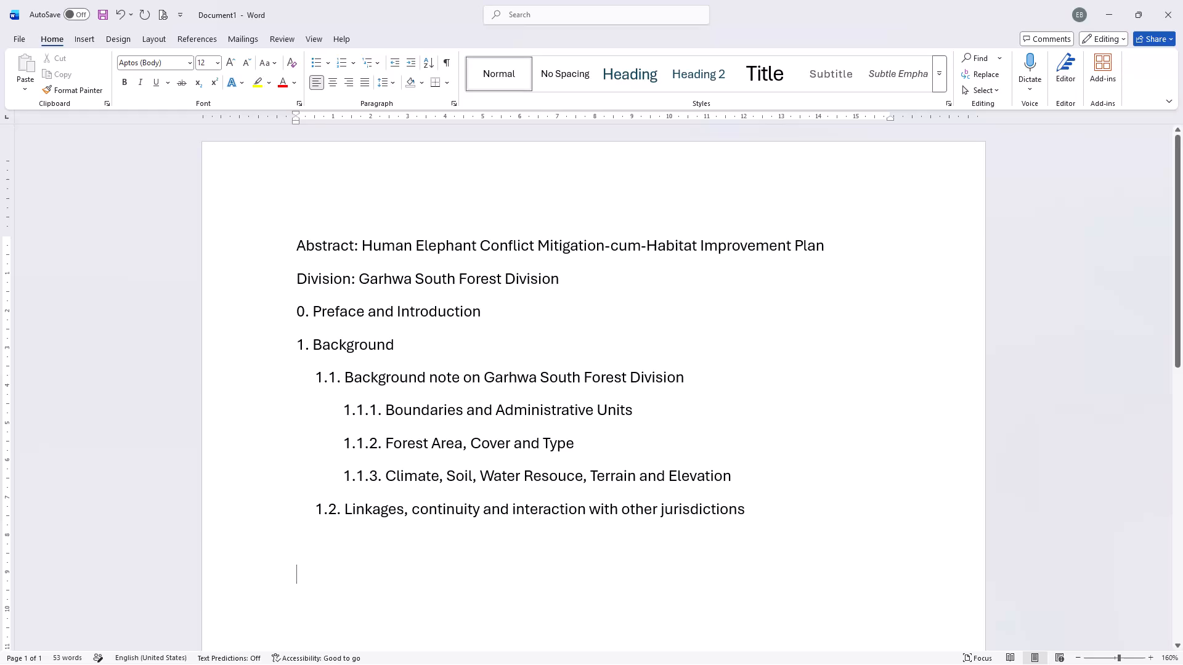
# Add the sub-item "1.3. Characteristics of the landscape" on a new line at the same indent below item 1.2.
pyautogui.press('Return')
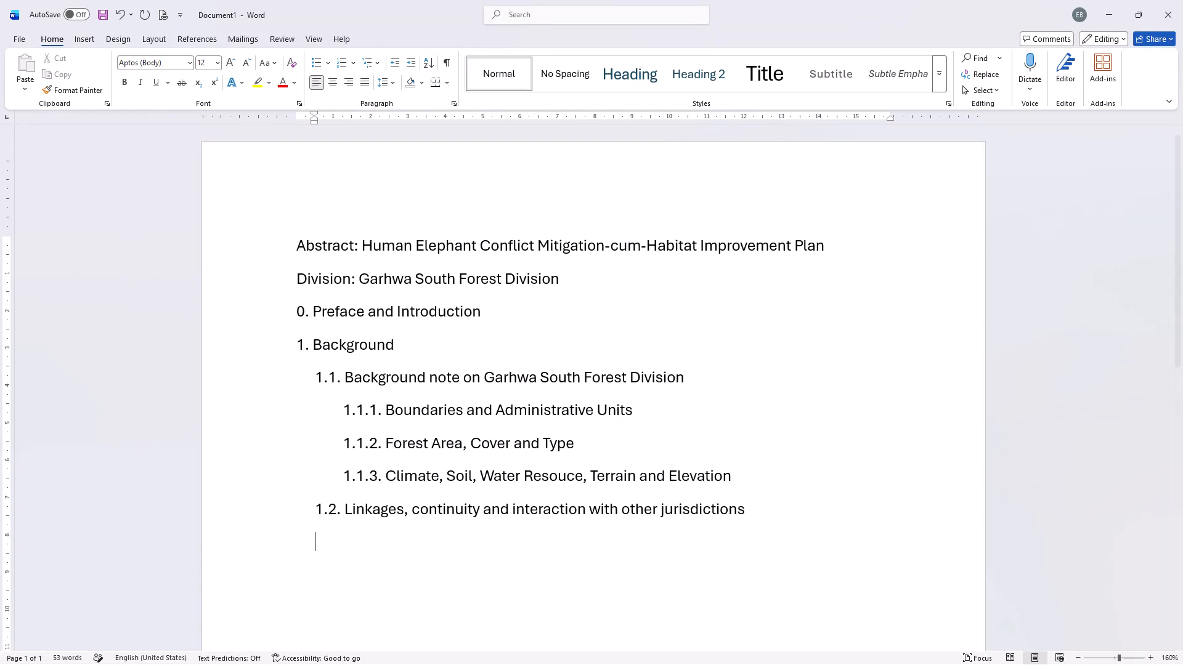
pyautogui.write('1.3.')
pyautogui.press('space')
pyautogui.write('Characteristics of the')
pyautogui.press('space')
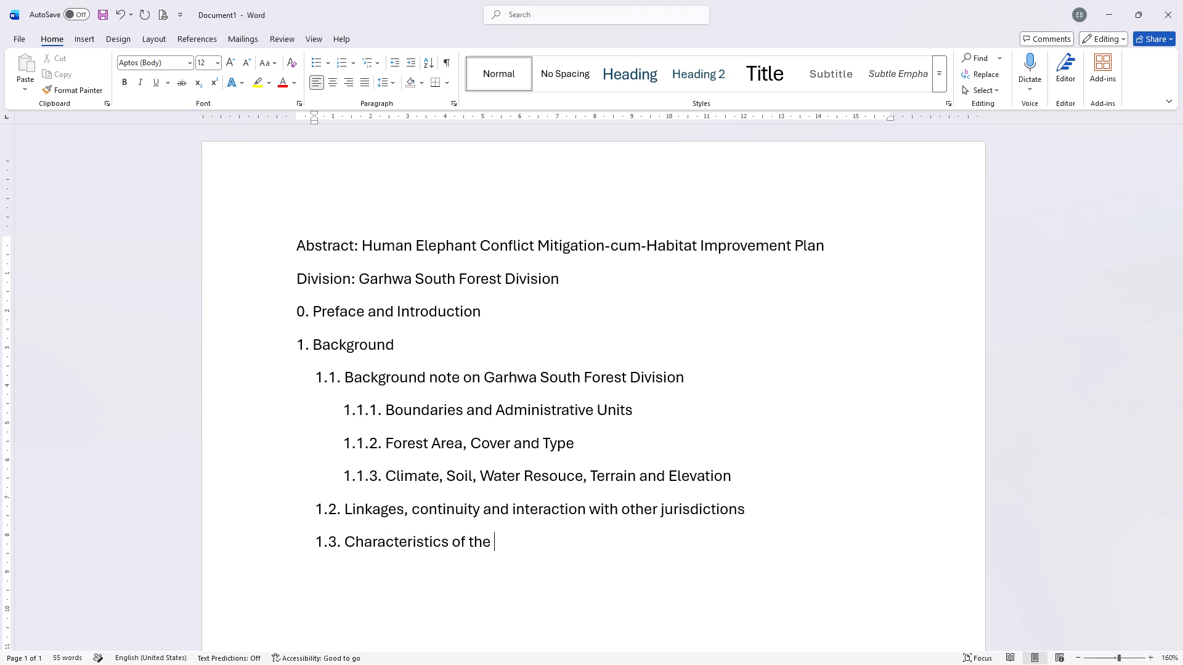
pyautogui.write('landscape')
# Insert the word "extended" before "landscape" in item 1.3.
pyautogui.press('Left')
pyautogui.press('Left')
pyautogui.press('Left')
pyautogui.press('Left')
pyautogui.press('Left')
pyautogui.press('Left')
pyautogui.press('Left')
pyautogui.press('Left')
pyautogui.press('Left')
pyautogui.press('Left')
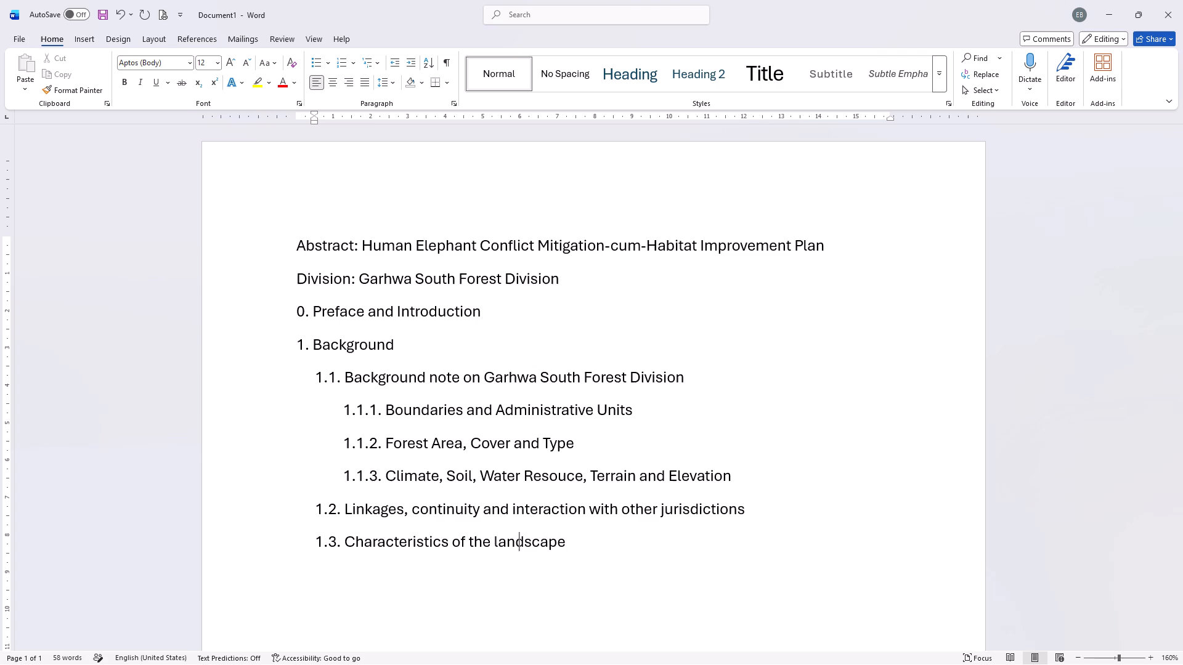
pyautogui.press('Right')
pyautogui.write('extended')
pyautogui.press('space')
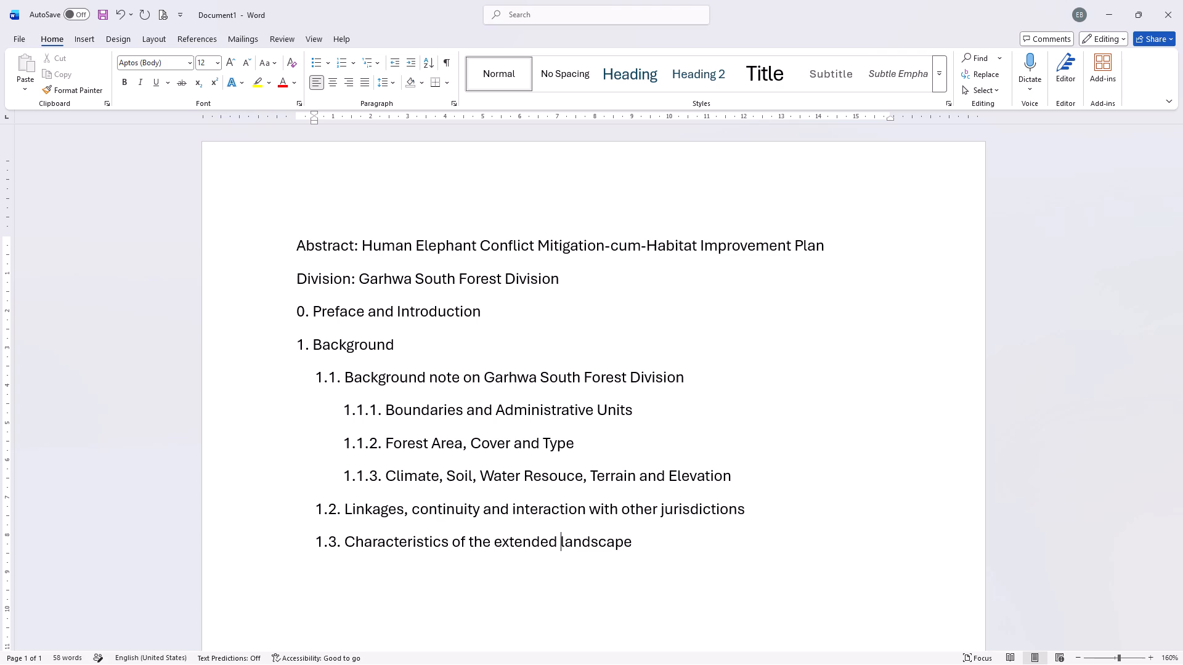
# Insert "and extent" after "Characteristics" in item 1.3.
pyautogui.press('Left')
pyautogui.press('Left')
pyautogui.press('Left')
pyautogui.press('Left')
pyautogui.press('Left')
pyautogui.press('Left')
pyautogui.press('Left')
pyautogui.press('Left')
pyautogui.press('Left')
pyautogui.press('Left')
pyautogui.press('Left')
pyautogui.press('Left')
pyautogui.press('Left')
pyautogui.press('Left')
pyautogui.press('Left')
pyautogui.press('Left')
pyautogui.press('Left')
pyautogui.press('space')
pyautogui.write('and extent')
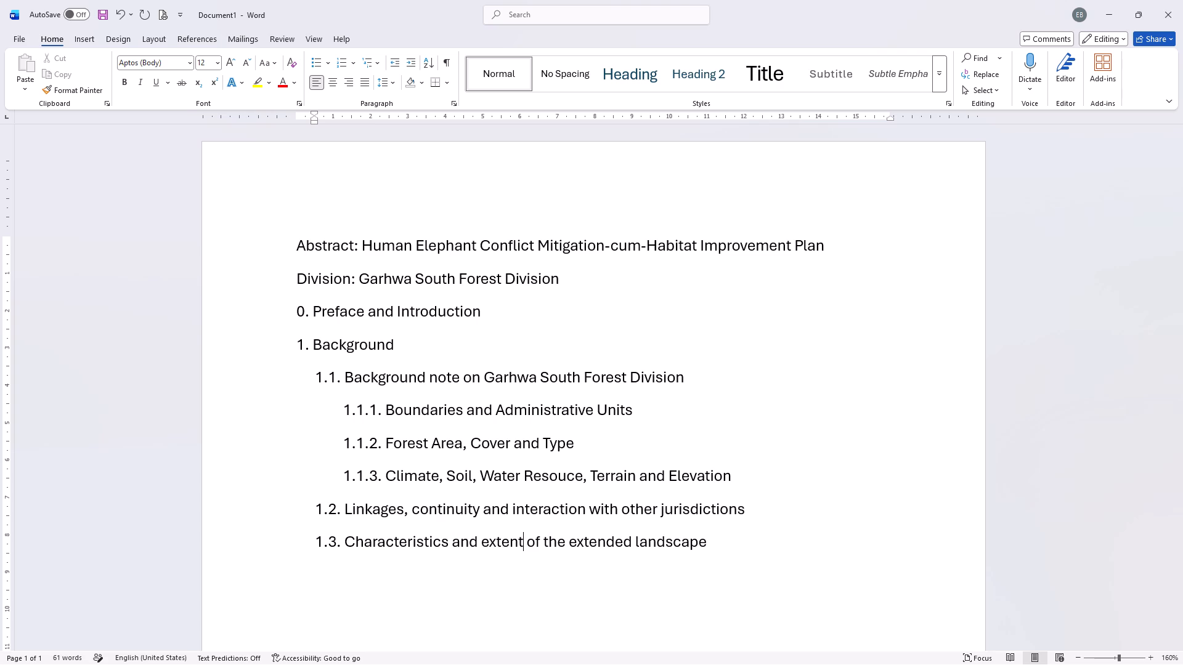
# Add the sub-item "1.4. Hisdtorical Range, Movement Patterns and conflict zones" below item 1.3, followed by a new empty line.
pyautogui.press('Right')
pyautogui.press('Right')
pyautogui.press('Right')
pyautogui.press('Right')
pyautogui.press('Right')
pyautogui.press('Right')
pyautogui.press('Right')
pyautogui.press('Right')
pyautogui.press('Right')
pyautogui.press('Right')
pyautogui.press('Right')
pyautogui.press('Right')
pyautogui.press('Right')
pyautogui.press('Right')
pyautogui.press('Right')
pyautogui.press('Right')
pyautogui.press('Right')
pyautogui.press('Right')
pyautogui.press('Right')
pyautogui.press('Right')
pyautogui.press('Right')
pyautogui.press('Return')
pyautogui.write('1.4.')
pyautogui.press('space')
pyautogui.write('Hisdtorical')
pyautogui.press('space')
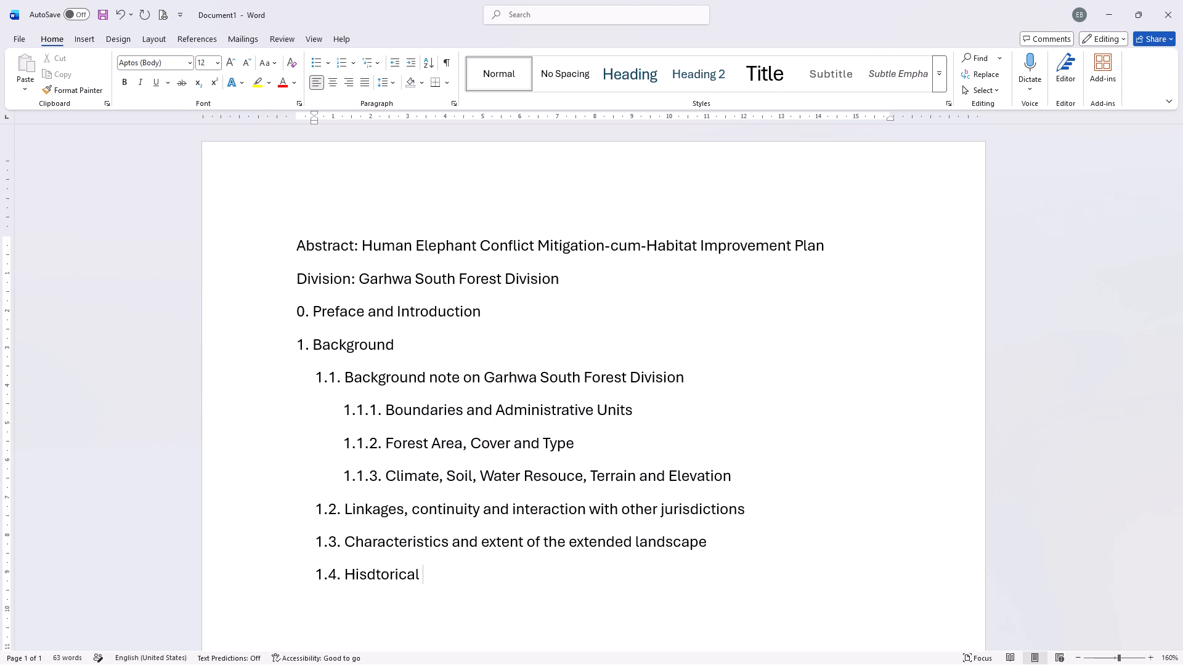
pyautogui.write('Range, Movement Parr')
pyautogui.press('BackSpace')
pyautogui.press('BackSpace')
pyautogui.write('tters')
pyautogui.press('BackSpace')
pyautogui.press('\\')
pyautogui.press('BackSpace')
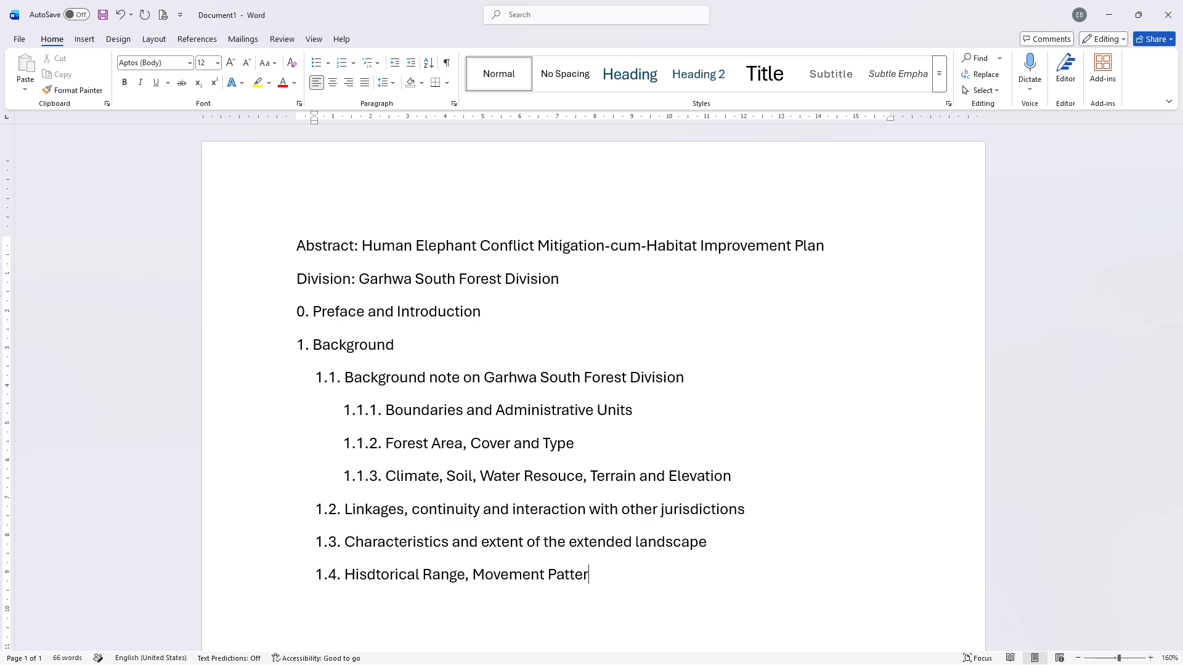
pyautogui.write('ns,')
pyautogui.press('BackSpace')
pyautogui.press('space')
pyautogui.write('and')
pyautogui.press('space')
pyautogui.write('conflict zones')
pyautogui.press('Return')
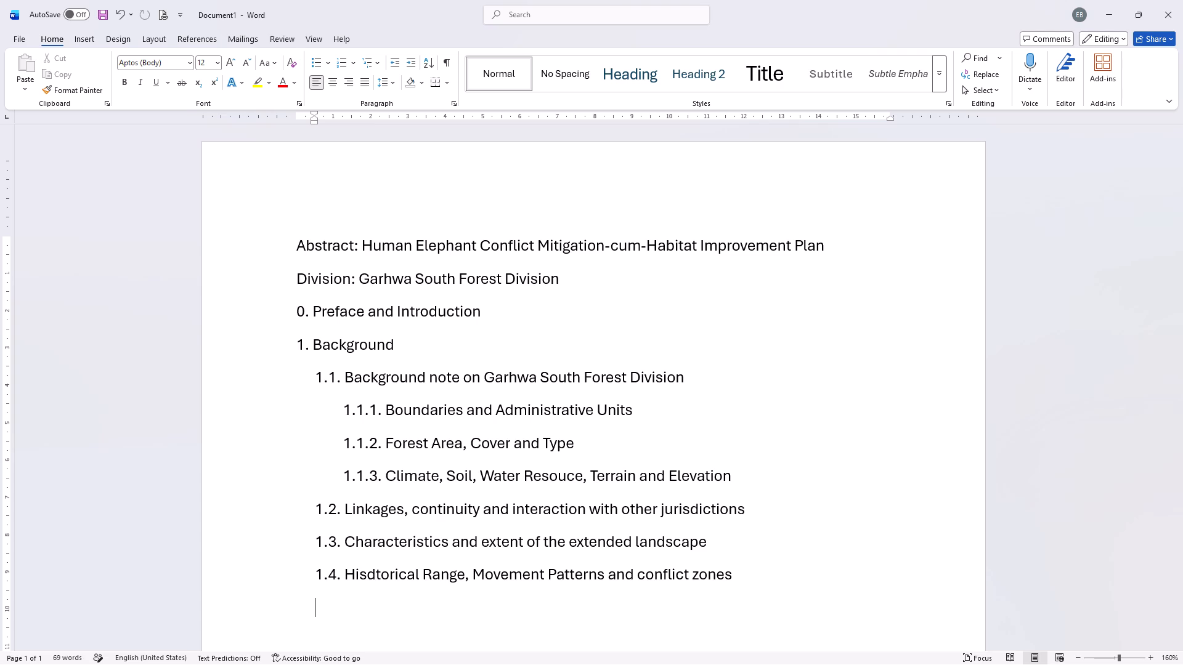
# Correct the misspelled first word of item 1.4 to "Historical".
pyautogui.click(372, 570)
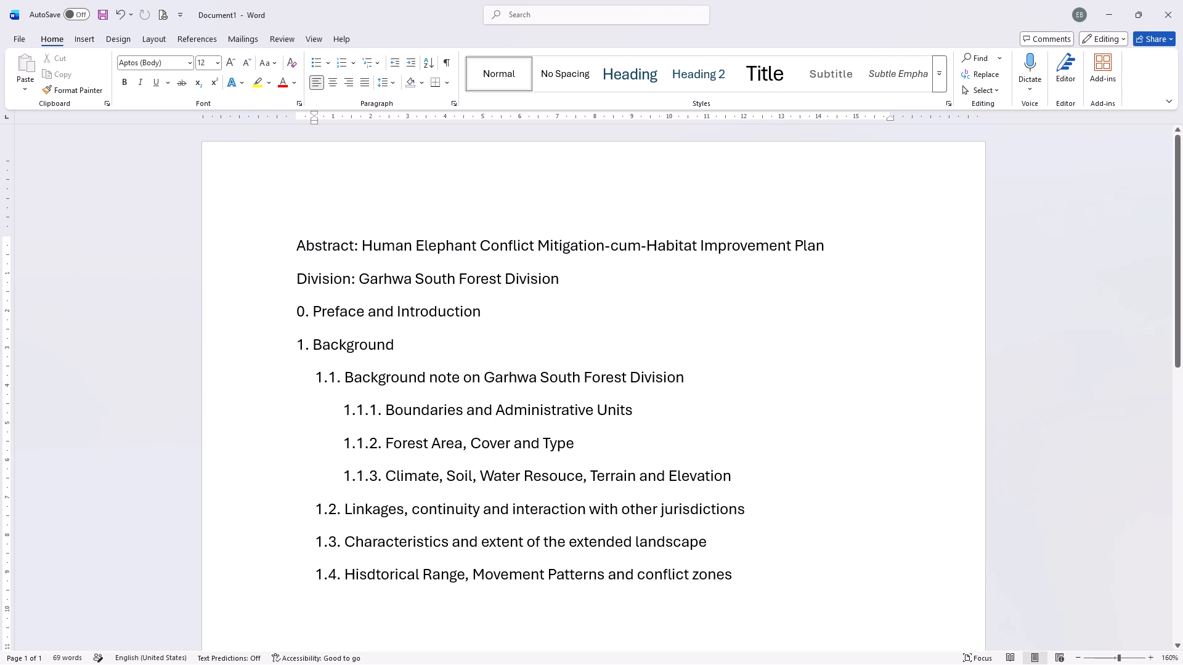
pyautogui.press('Insert')
pyautogui.press('BackSpace')
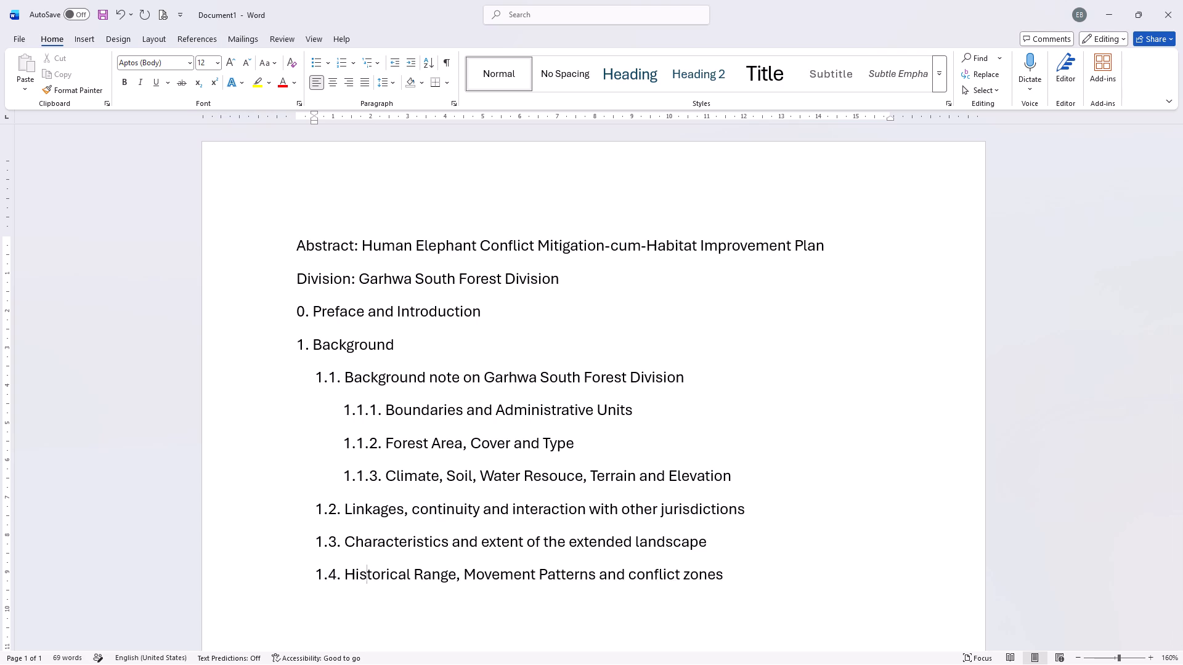
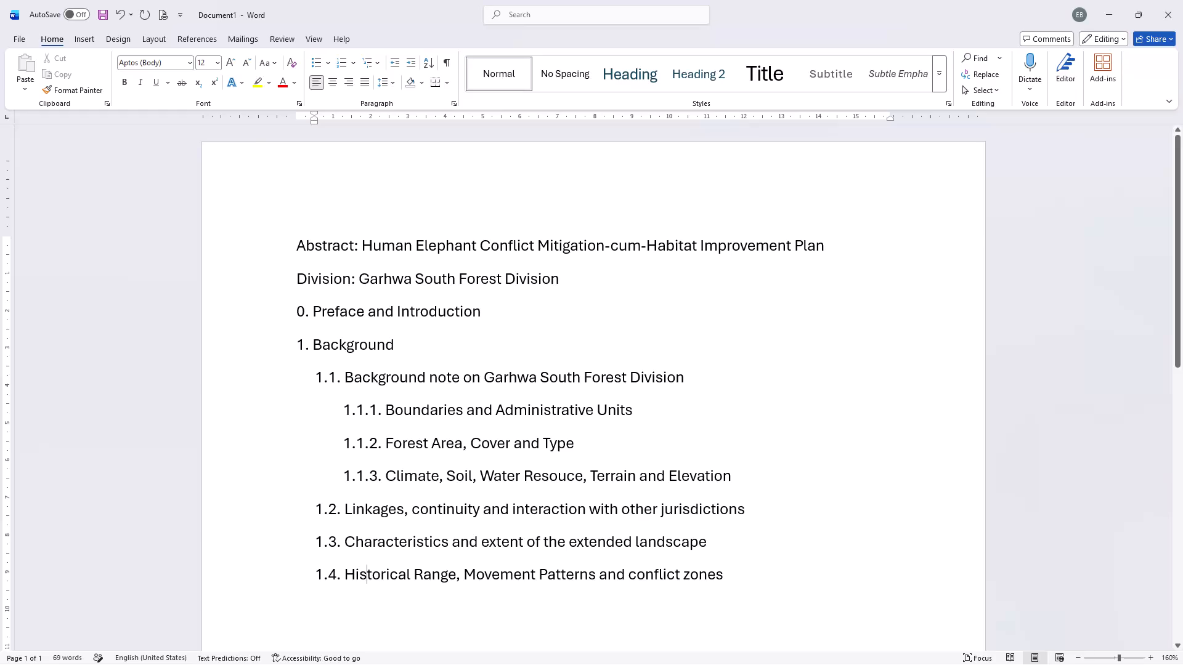
# Add the sub-item "1.5. Change in conflict zones, movement" on a new line below item 1.4.
pyautogui.click(737, 571)
pyautogui.press('Return')
pyautogui.write('1.5.')
pyautogui.press('space')
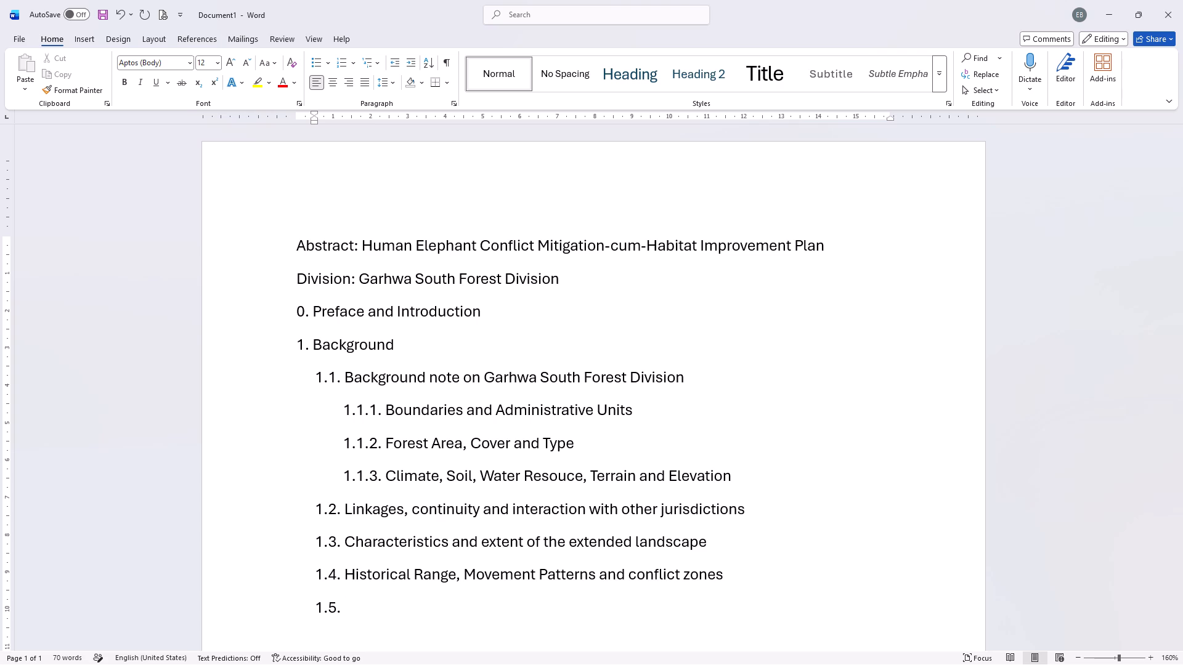
pyautogui.scroll(-1, 737, 571)
pyautogui.write('Change in con')
pyautogui.write('flict')
pyautogui.press('space')
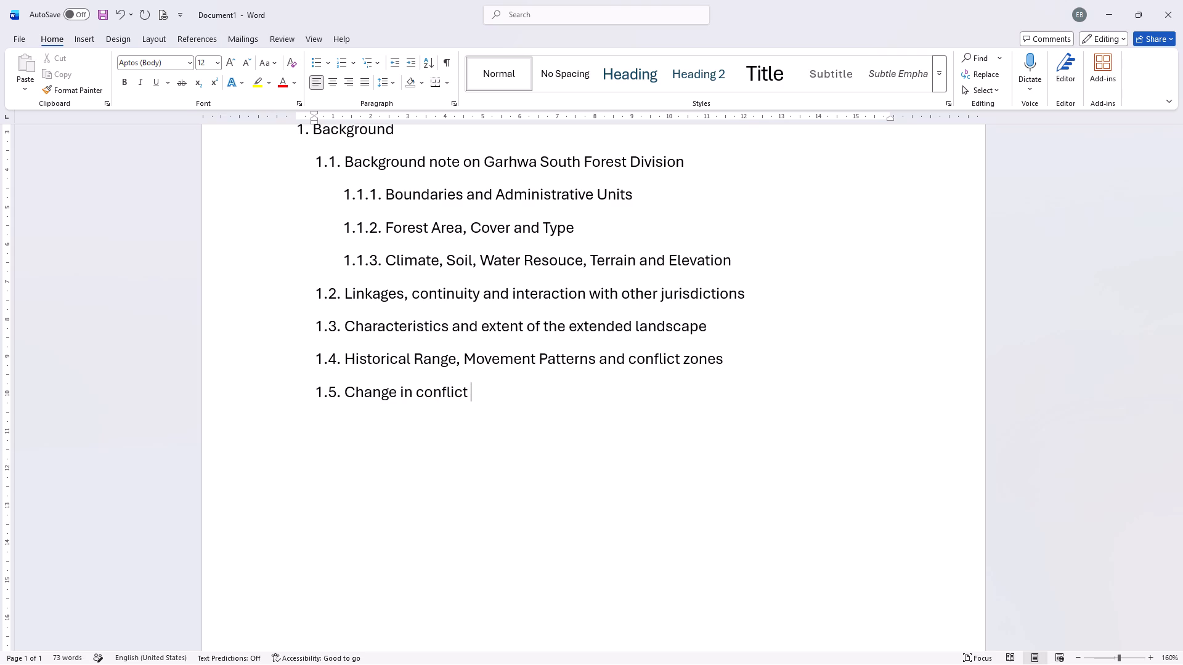
pyautogui.write('zones')
pyautogui.write(', movement')
pyautogui.press('space')
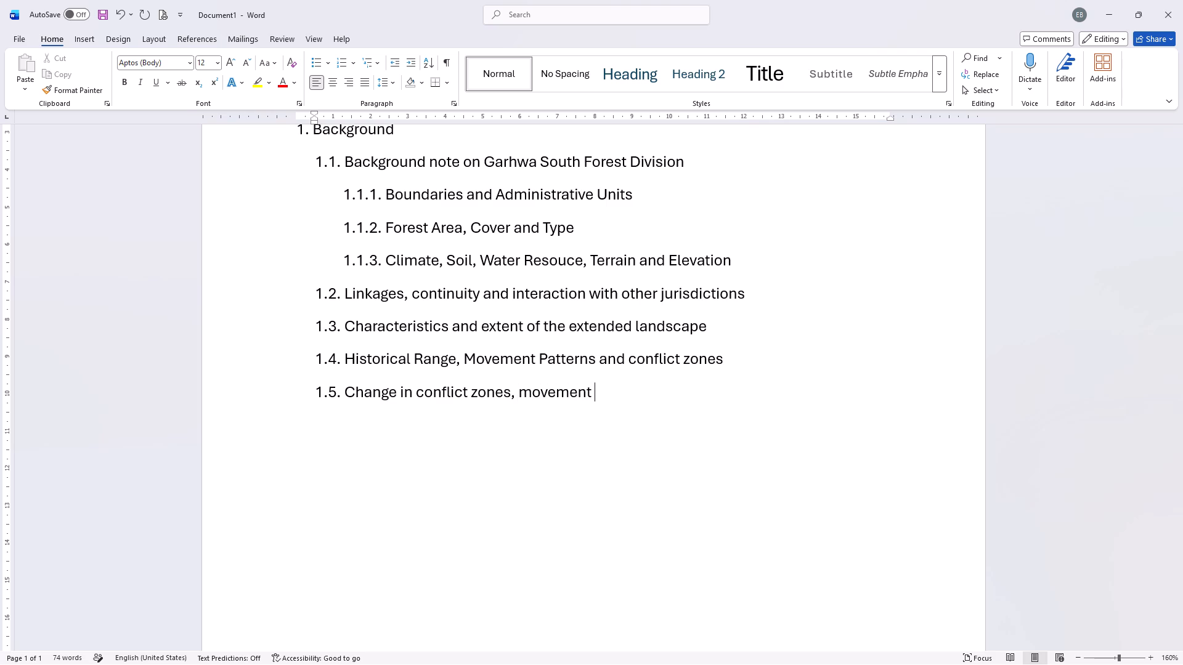
pyautogui.press('p')
# Replace the wording after "Change in" in item 1.5 with "movement patterns and habitat, conflict zones and intensity".
pyautogui.press('BackSpace')
pyautogui.press('BackSpace')
pyautogui.press('BackSpace')
pyautogui.press('BackSpace')
pyautogui.press('BackSpace')
pyautogui.press('BackSpace')
pyautogui.press('BackSpace')
pyautogui.press('BackSpace')
pyautogui.press('BackSpace')
pyautogui.press('BackSpace')
pyautogui.press('BackSpace')
pyautogui.press('BackSpace')
pyautogui.press('BackSpace')
pyautogui.press('BackSpace')
pyautogui.press('BackSpace')
pyautogui.press('BackSpace')
pyautogui.press('BackSpace')
pyautogui.press('BackSpace')
pyautogui.press('BackSpace')
pyautogui.press('BackSpace')
pyautogui.press('BackSpace')
pyautogui.press('BackSpace')
pyautogui.press('BackSpace')
pyautogui.press('BackSpace')
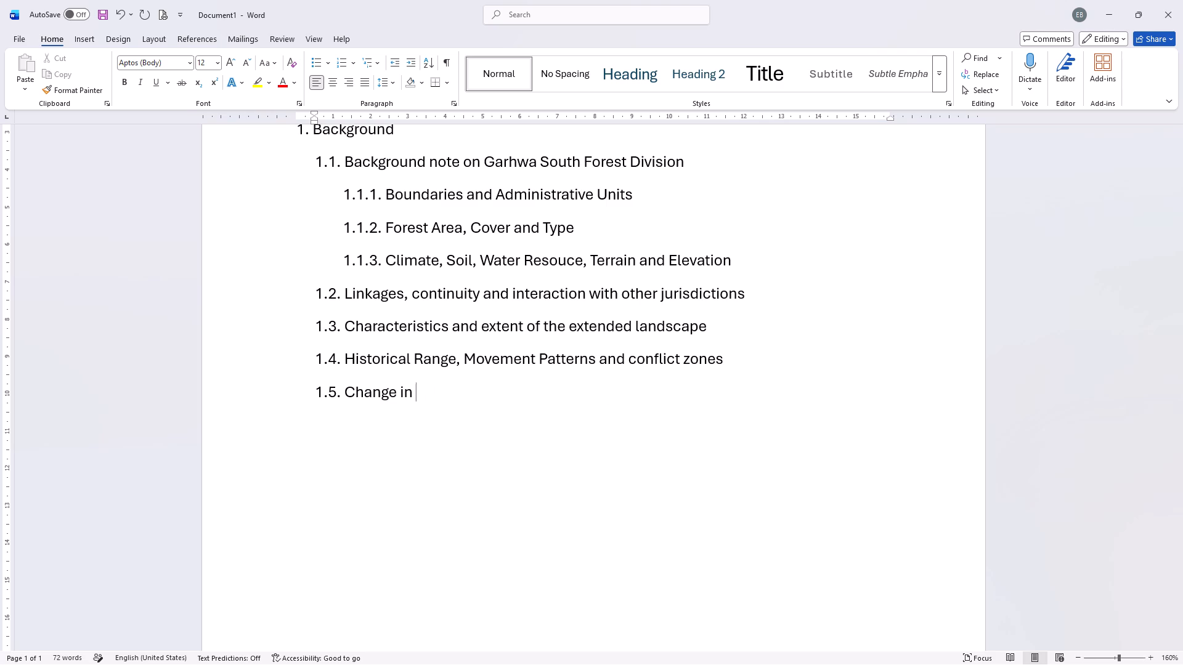
pyautogui.write('movement patterns')
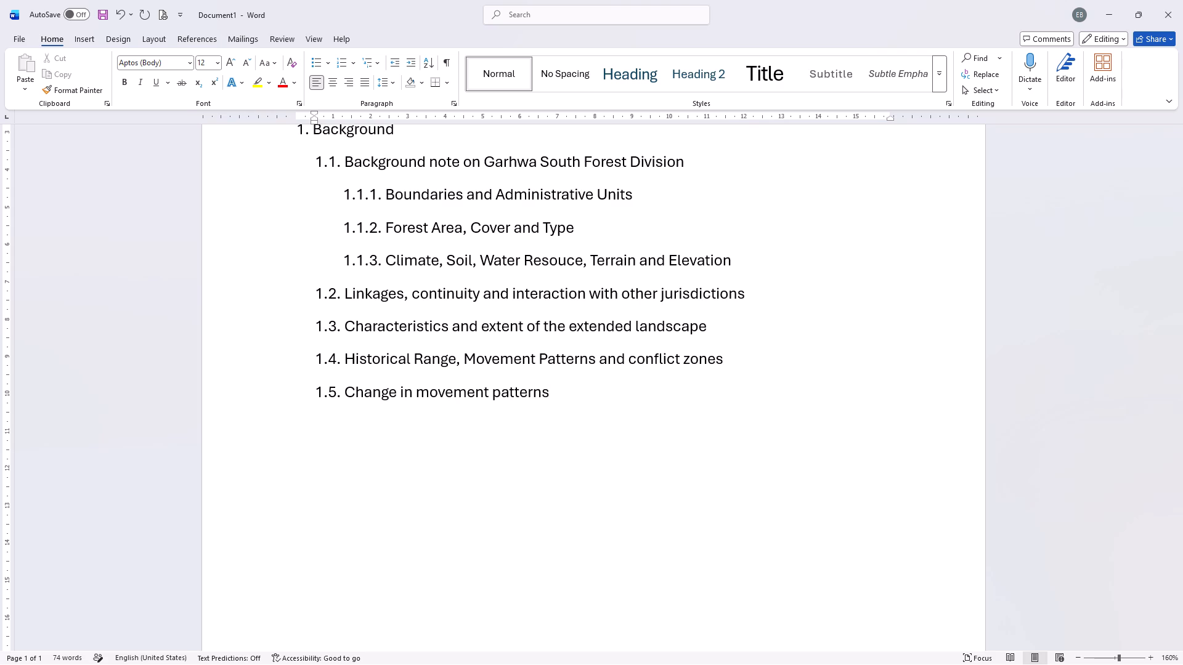
pyautogui.press('space')
pyautogui.write('and habitat')
pyautogui.write(',')
pyautogui.press('space')
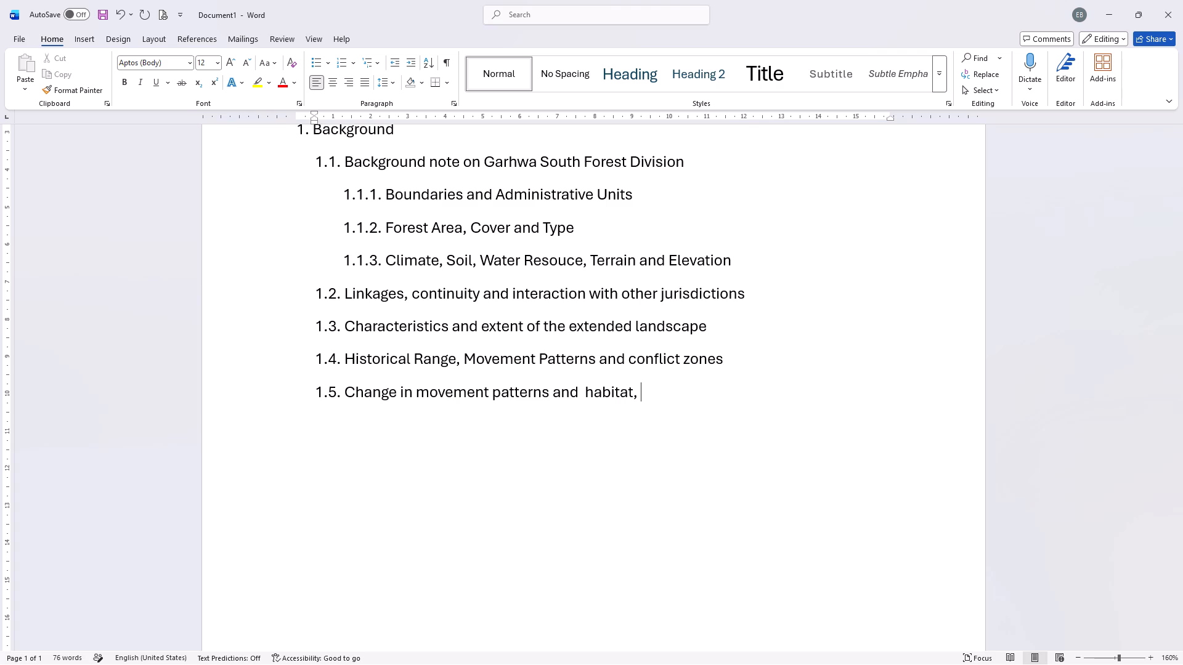
pyautogui.write('conflict zz')
pyautogui.press('BackSpace')
pyautogui.write('ones and intensity')
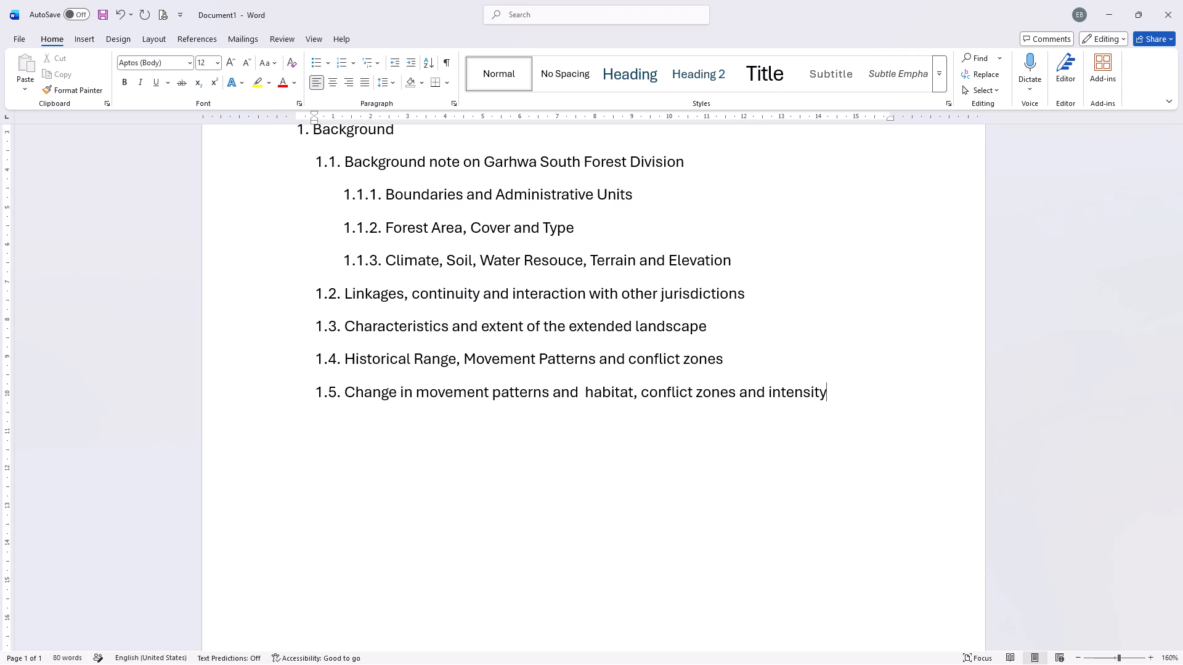
# Append ", behaviour and attitudes" to item 1.5, followed by a new empty line.
pyautogui.write(', be')
pyautogui.write('ha')
pyautogui.write('viour and attitudes')
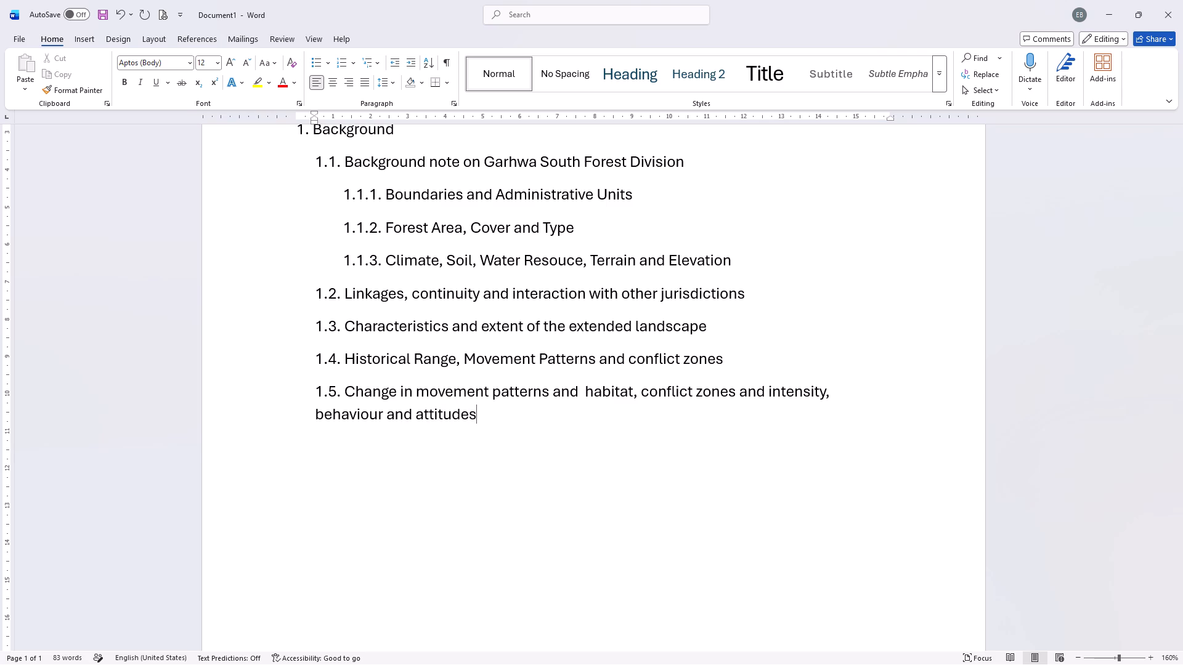
pyautogui.press('.')
pyautogui.press('BackSpace')
pyautogui.press('Return')
# Split item 1.5 after "intensity" and number the split-off text as sub-item "1.6.".
pyautogui.scroll(1, 737, 571)
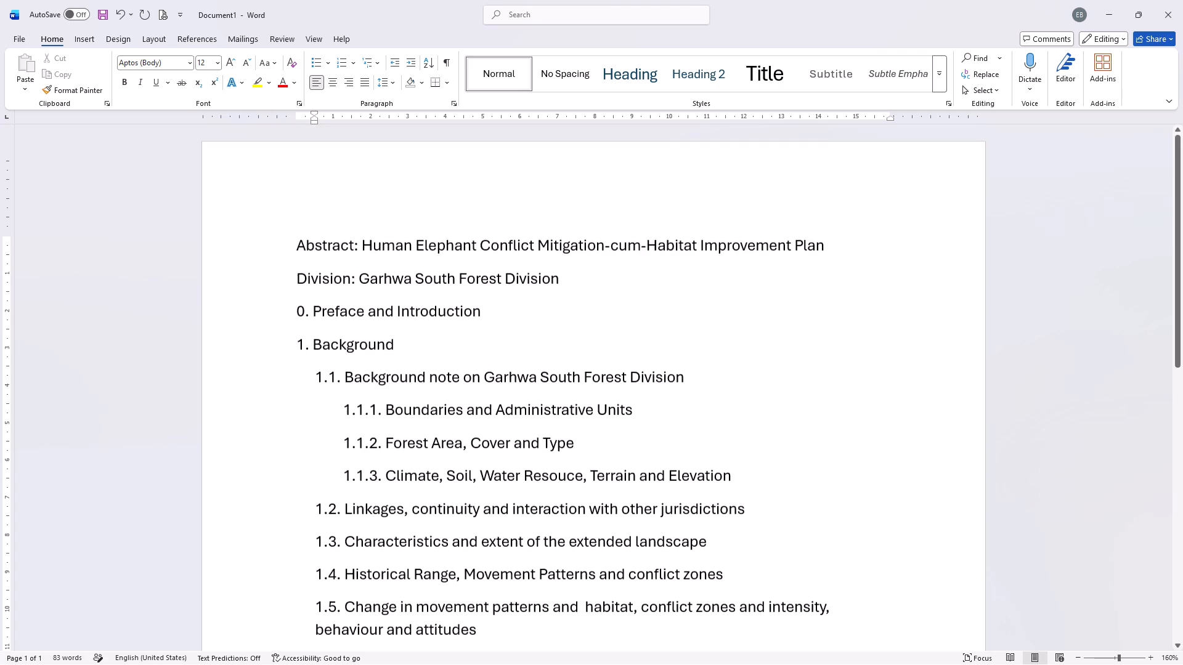
pyautogui.scroll(-1, 737, 571)
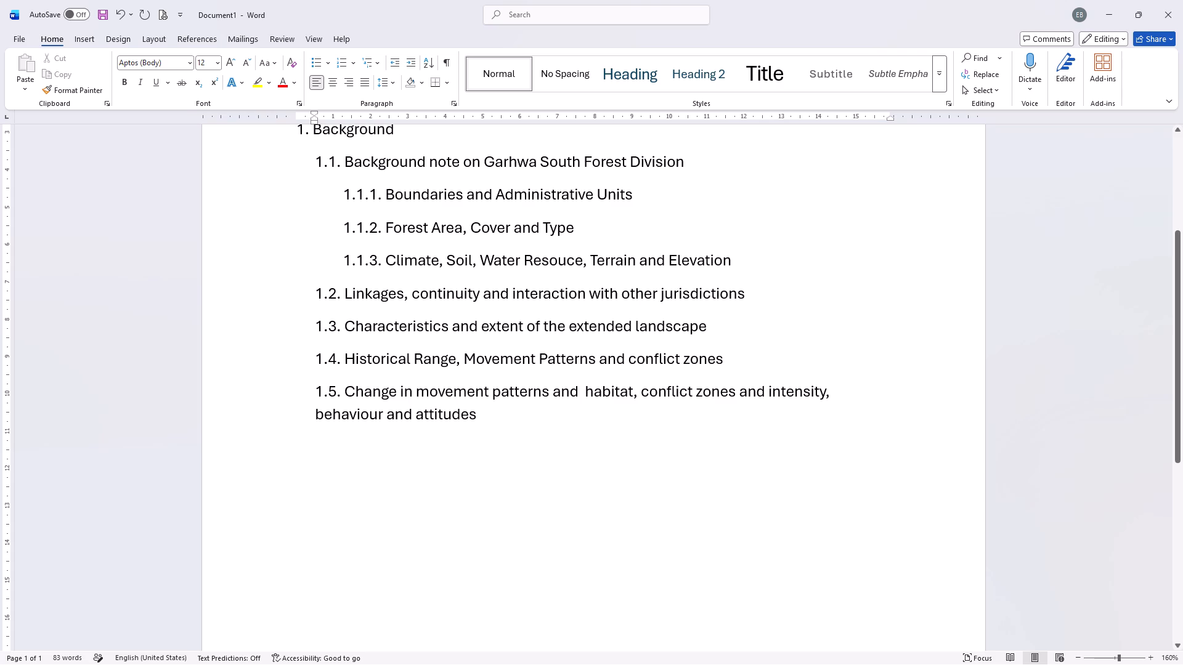
pyautogui.click(826, 387)
pyautogui.press('BackSpace')
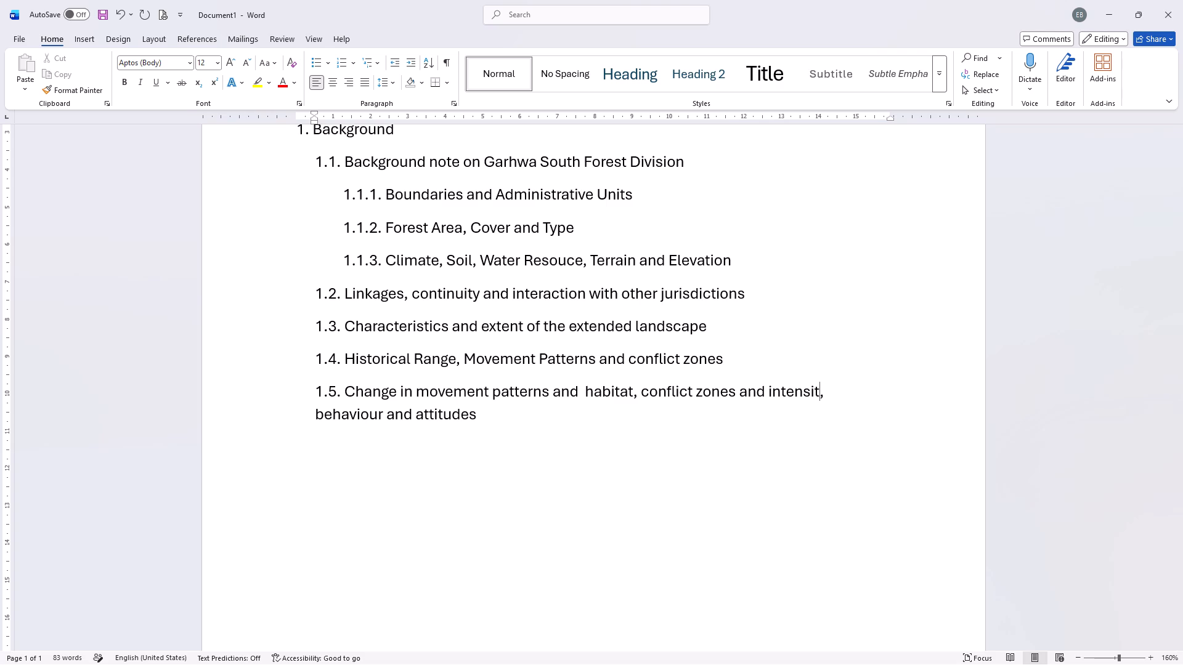
pyautogui.press('y')
pyautogui.press('Return')
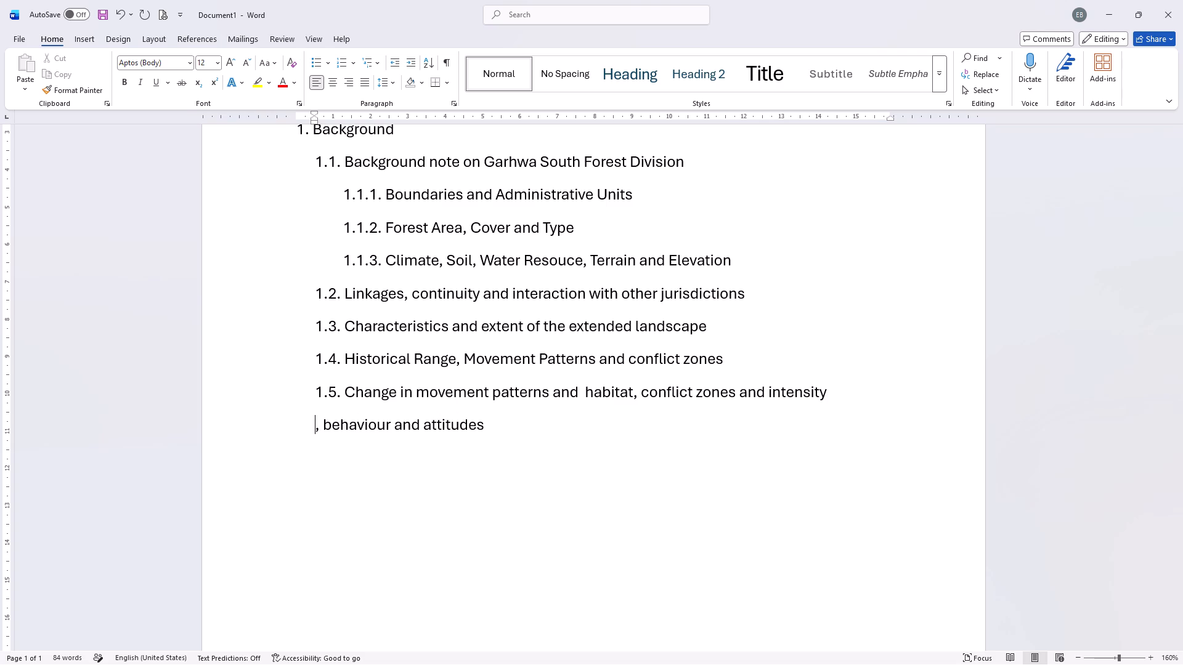
pyautogui.write('1.6.')
pyautogui.press('space')
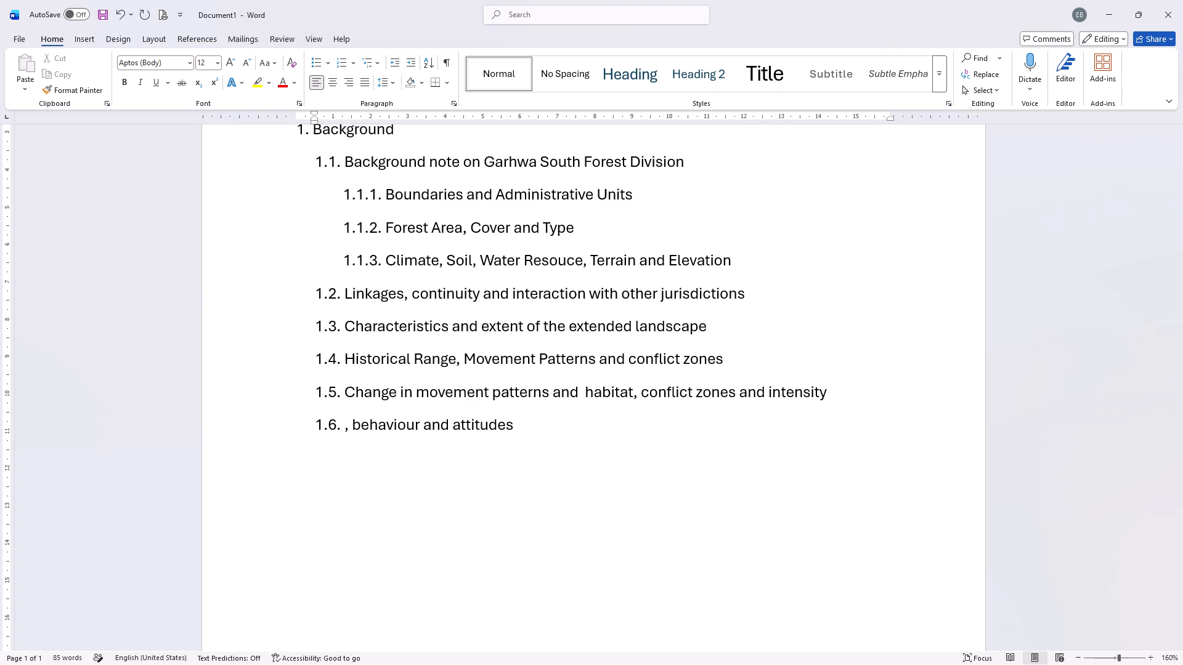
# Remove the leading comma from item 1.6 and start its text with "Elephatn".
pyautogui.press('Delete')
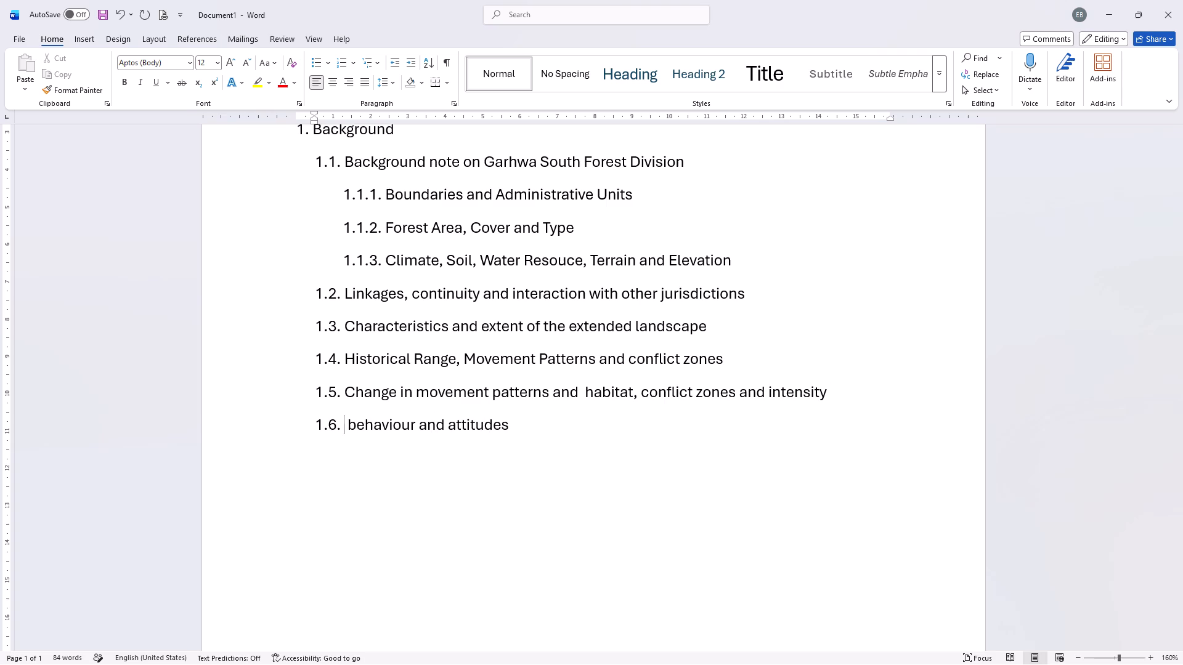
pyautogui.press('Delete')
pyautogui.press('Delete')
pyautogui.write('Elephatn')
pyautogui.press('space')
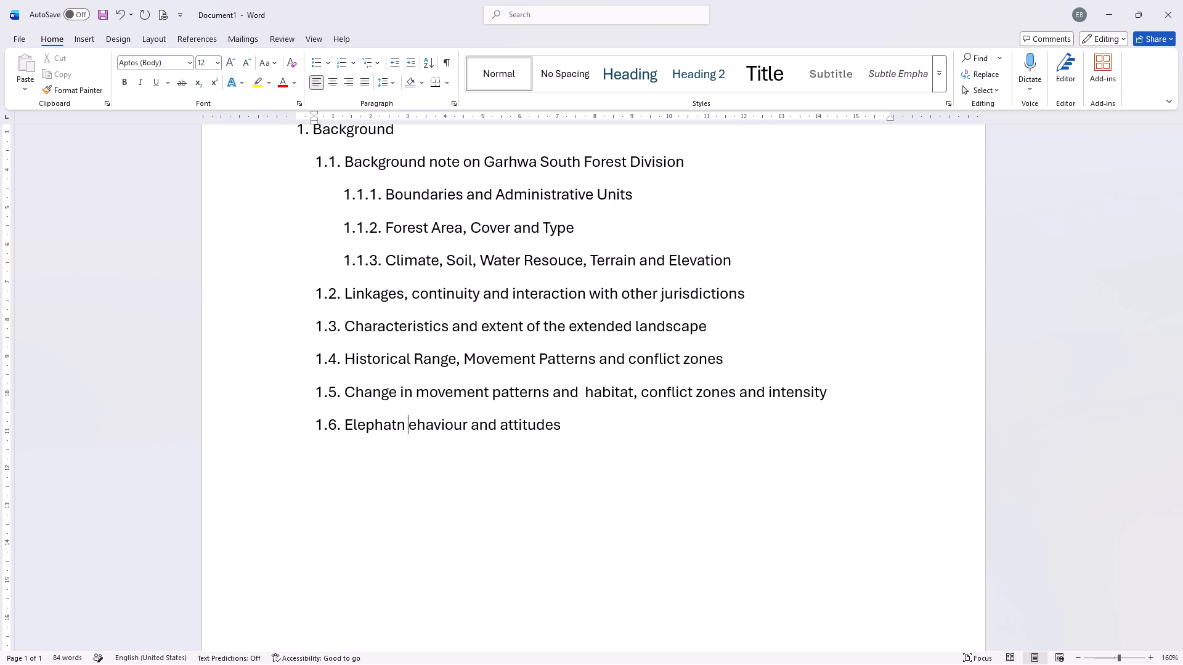
# Replace the text of item 1.6 with "Note on elephant behaviour: changes, patterns".
pyautogui.moveTo(628, 425); pyautogui.dragTo(340, 431)
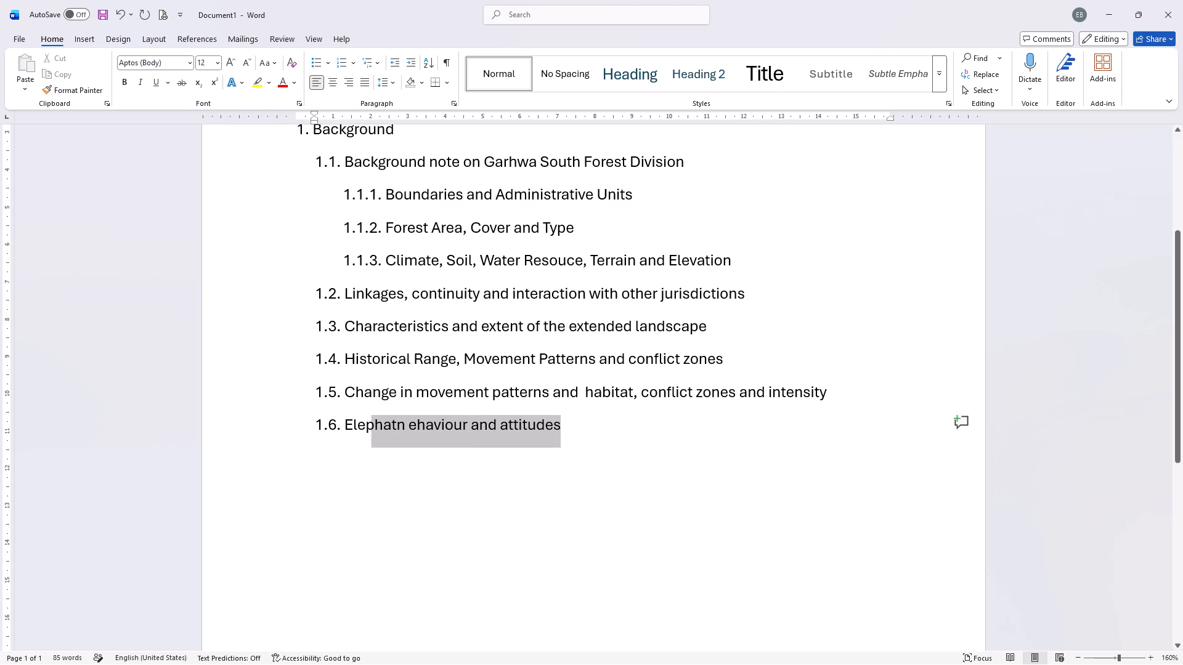
pyautogui.moveTo(340, 431); pyautogui.dragTo(346, 433)
pyautogui.scroll(1, 393, 510)
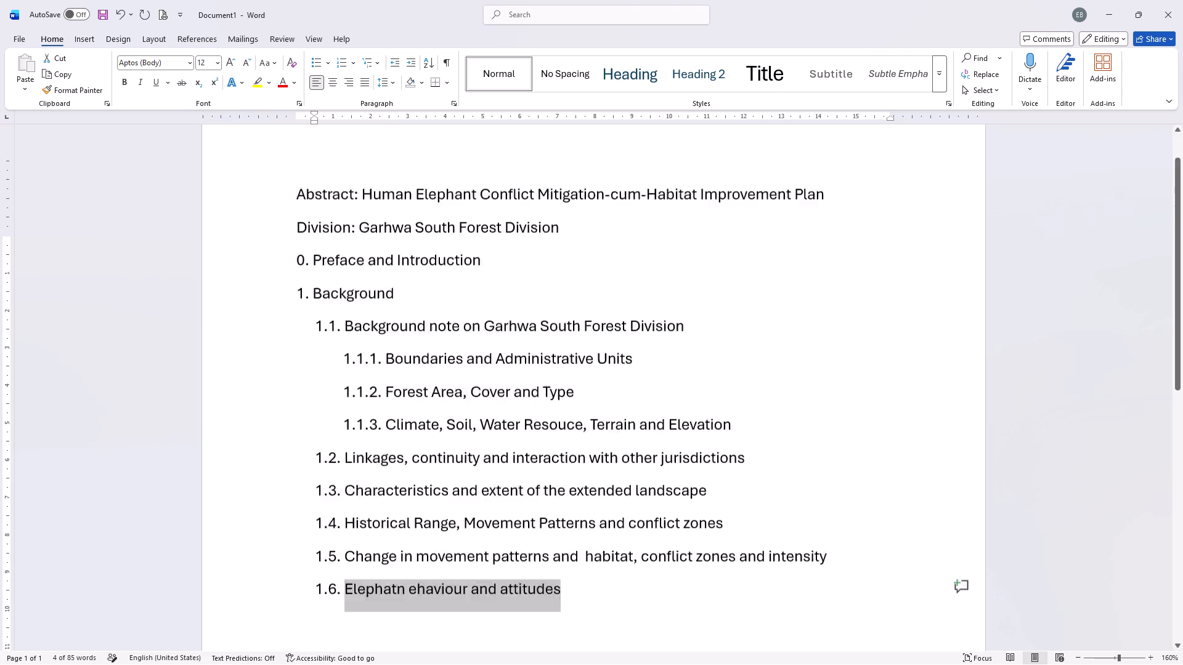
pyautogui.scroll(-1, 393, 510)
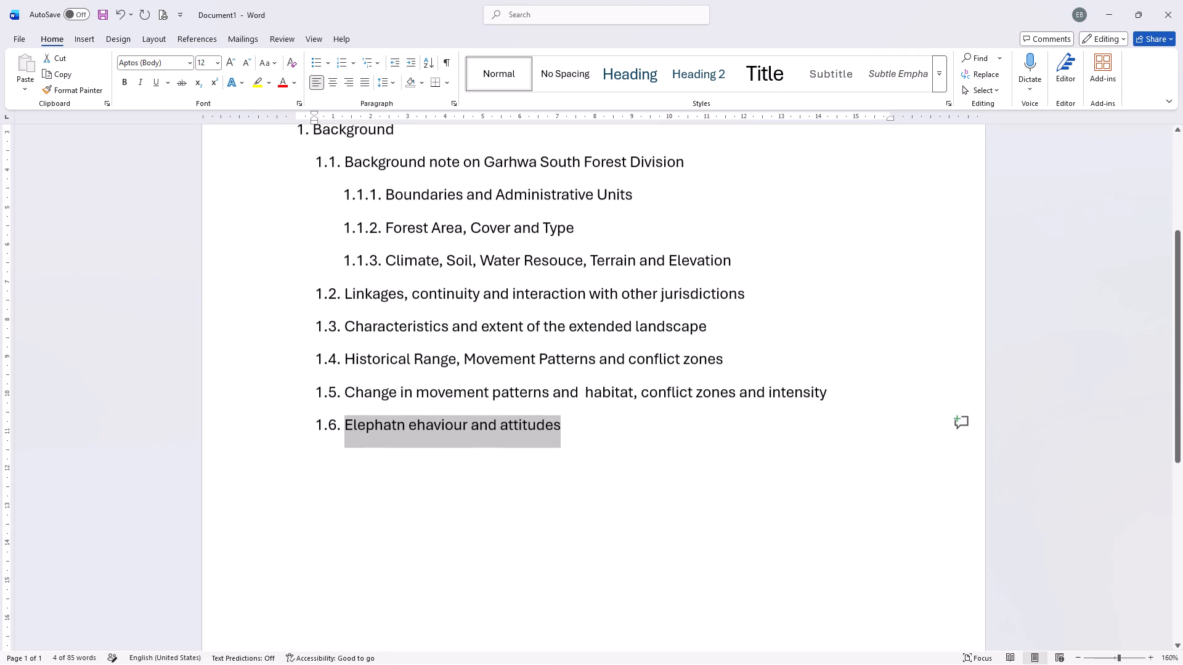
pyautogui.write('Note on elephant')
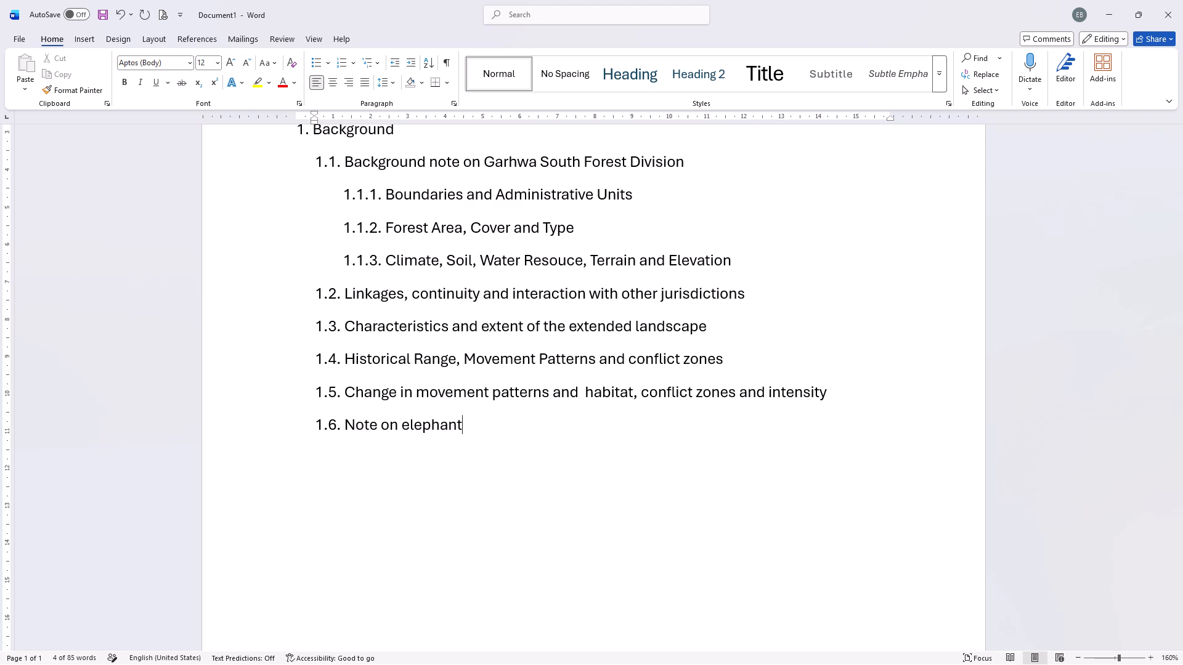
pyautogui.press('space')
pyautogui.write('beh')
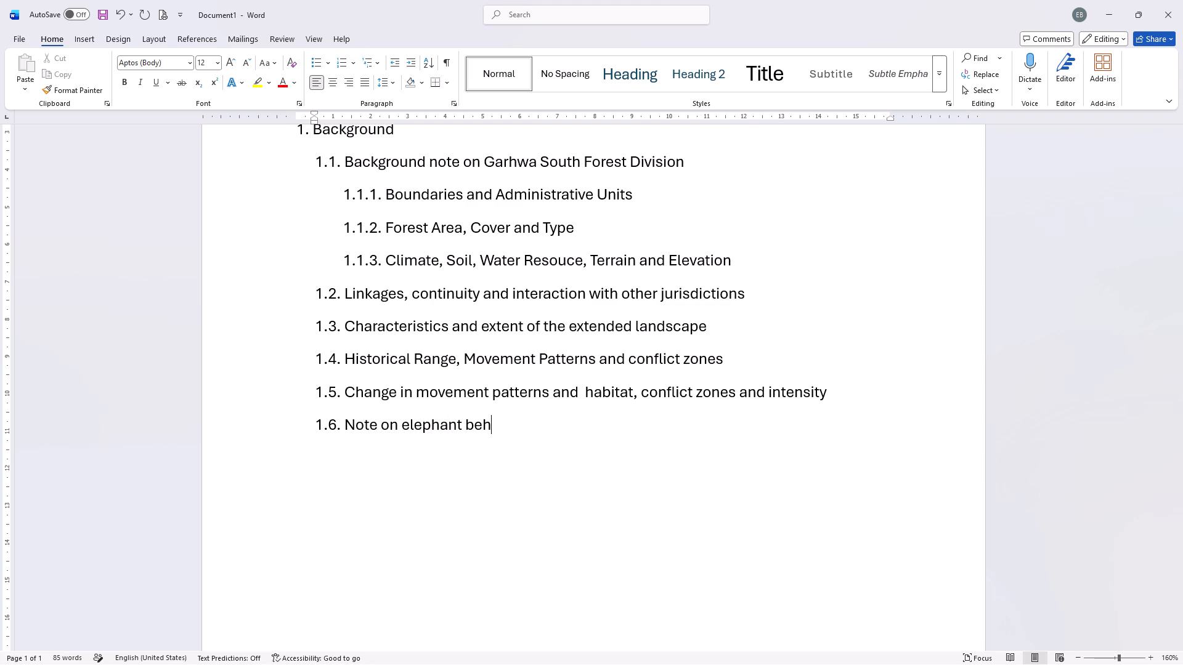
pyautogui.write('iour')
pyautogui.press('space')
pyautogui.press('BackSpace')
pyautogui.press('BackSpace')
pyautogui.press('BackSpace')
pyautogui.press('BackSpace')
pyautogui.press('BackSpace')
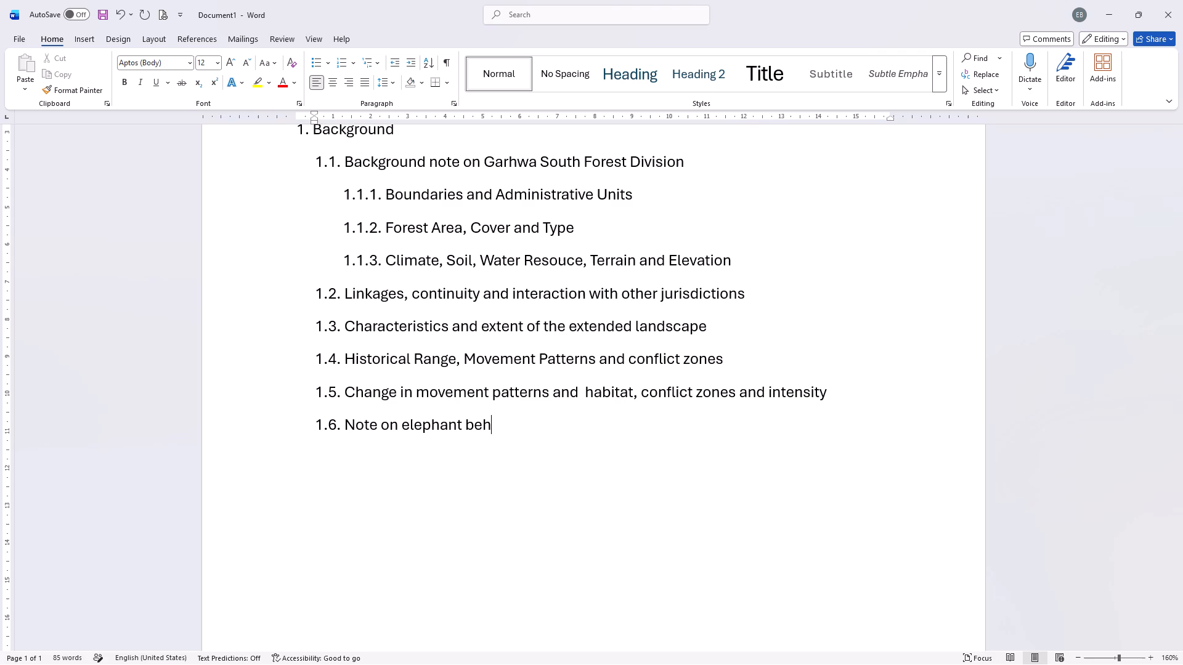
pyautogui.press('a')
pyautogui.write('viour')
pyautogui.write(': changes')
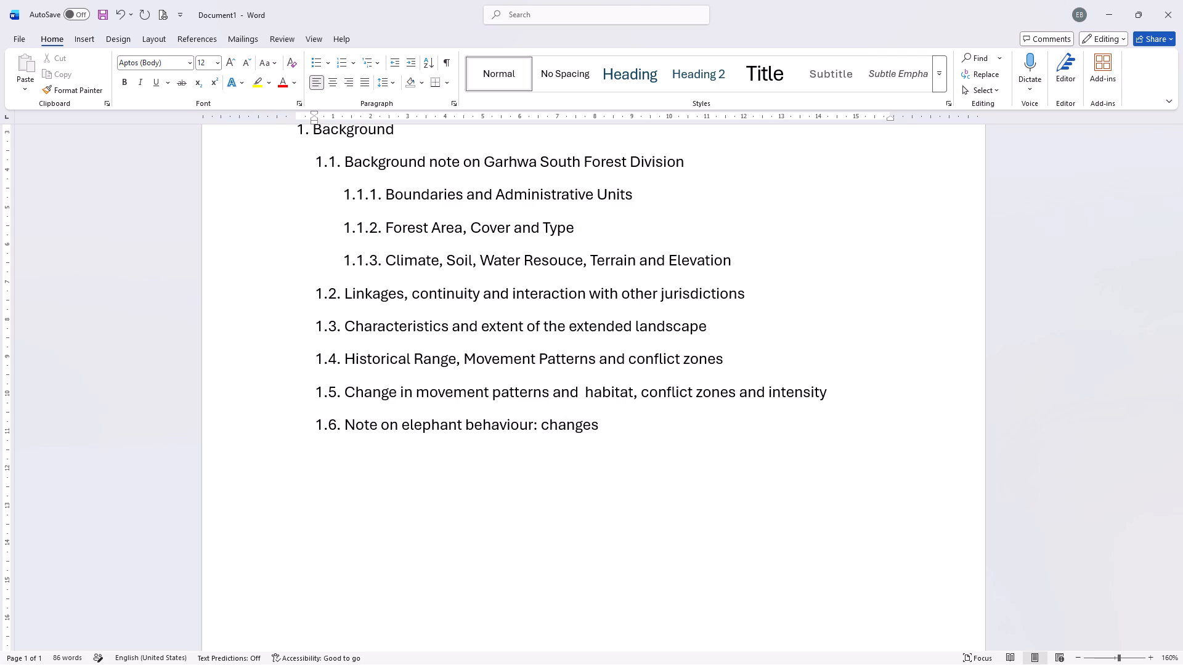
pyautogui.write(', patterns')
# Reword the ending of item 1.6 as "changes and patterns" and add a new empty line below it.
pyautogui.press('BackSpace')
pyautogui.press('BackSpace')
pyautogui.press('BackSpace')
pyautogui.press('BackSpace')
pyautogui.press('BackSpace')
pyautogui.press('BackSpace')
pyautogui.press('BackSpace')
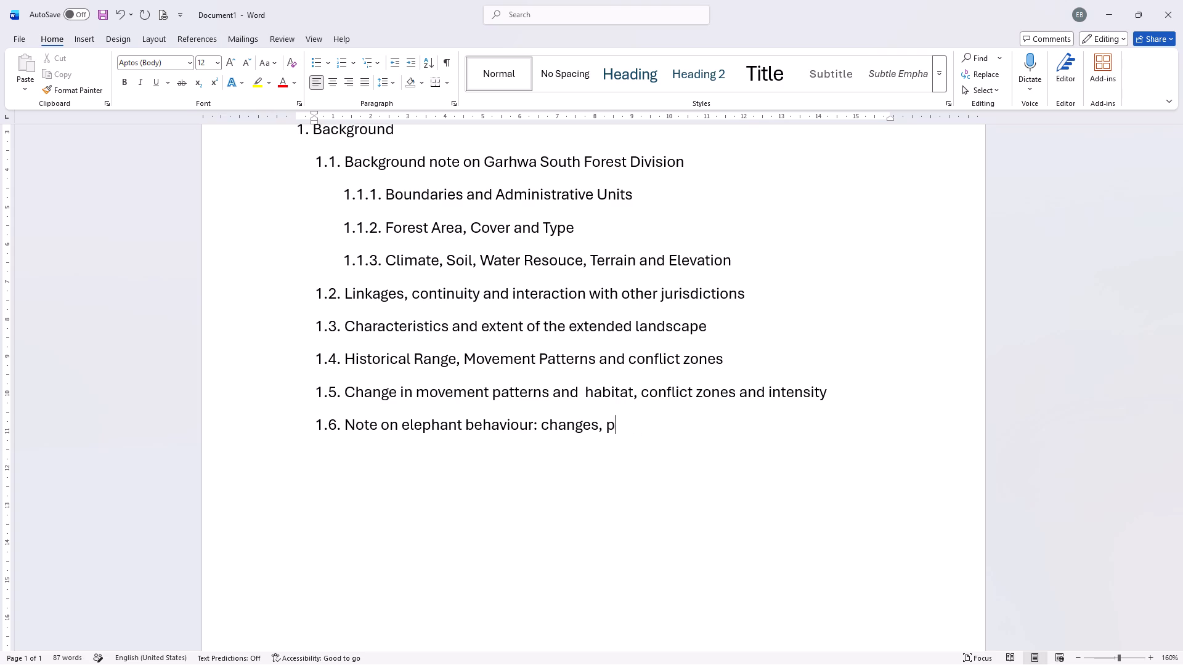
pyautogui.press('BackSpace')
pyautogui.press('BackSpace')
pyautogui.press('BackSpace')
pyautogui.press('space')
pyautogui.write('and patterns')
pyautogui.press('Return')
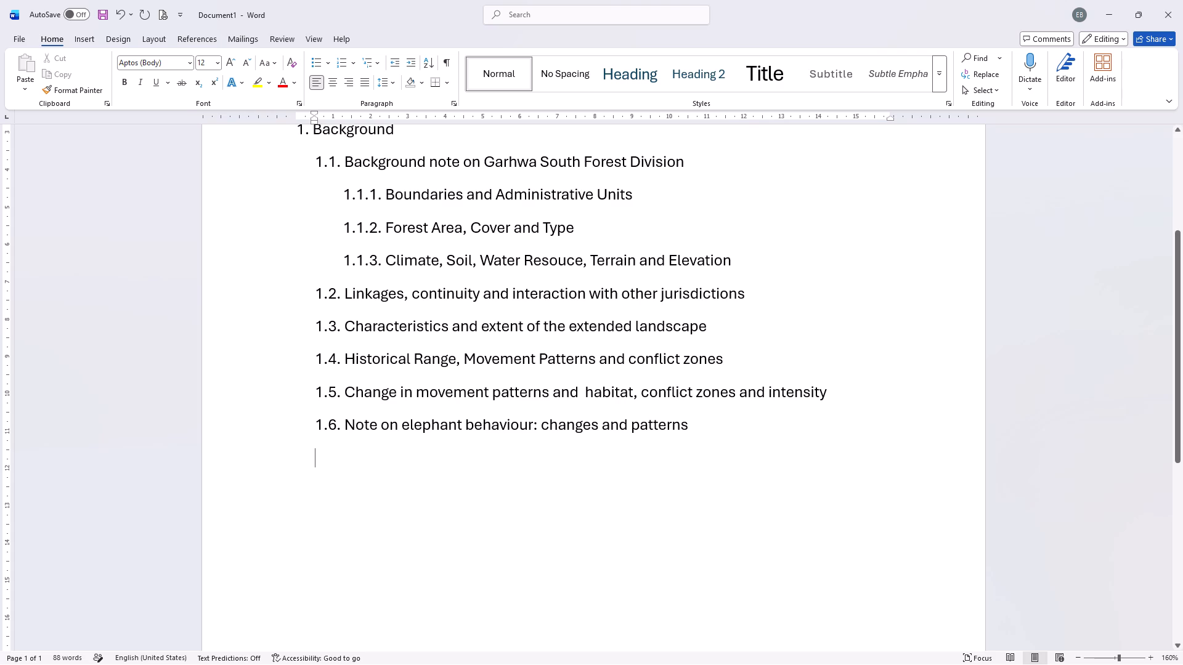
# Insert an unindented section heading after item 1.3 reading "2. Elephatn movement and conflict:".
pyautogui.click(819, 328)
pyautogui.press('Return')
pyautogui.press('BackSpace')
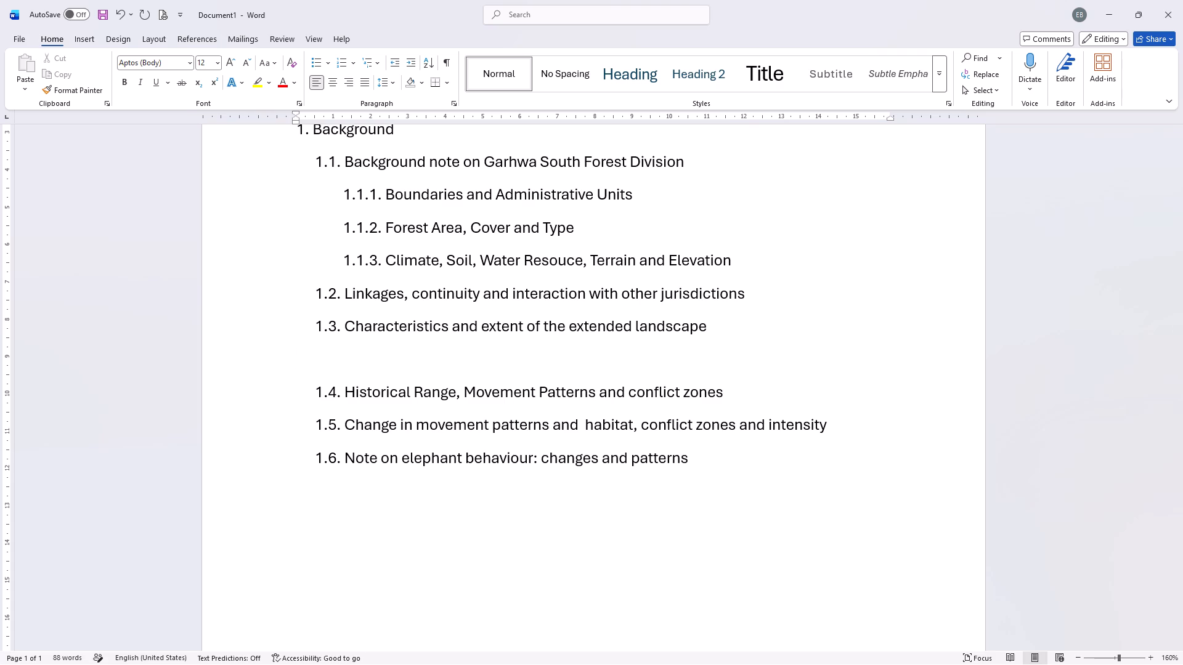
pyautogui.write('2.')
pyautogui.press('space')
pyautogui.write('Ele')
pyautogui.write('phatn movement:')
pyautogui.press('space')
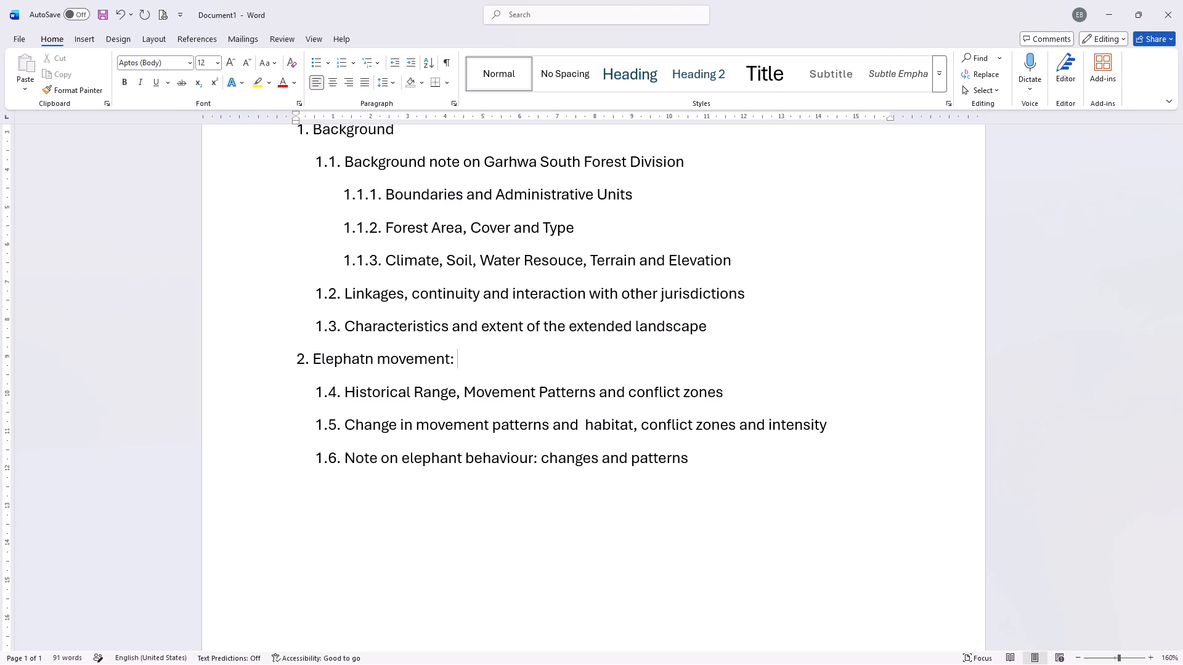
pyautogui.press('Left')
pyautogui.press('Left')
pyautogui.press('space')
pyautogui.write('and conflict')
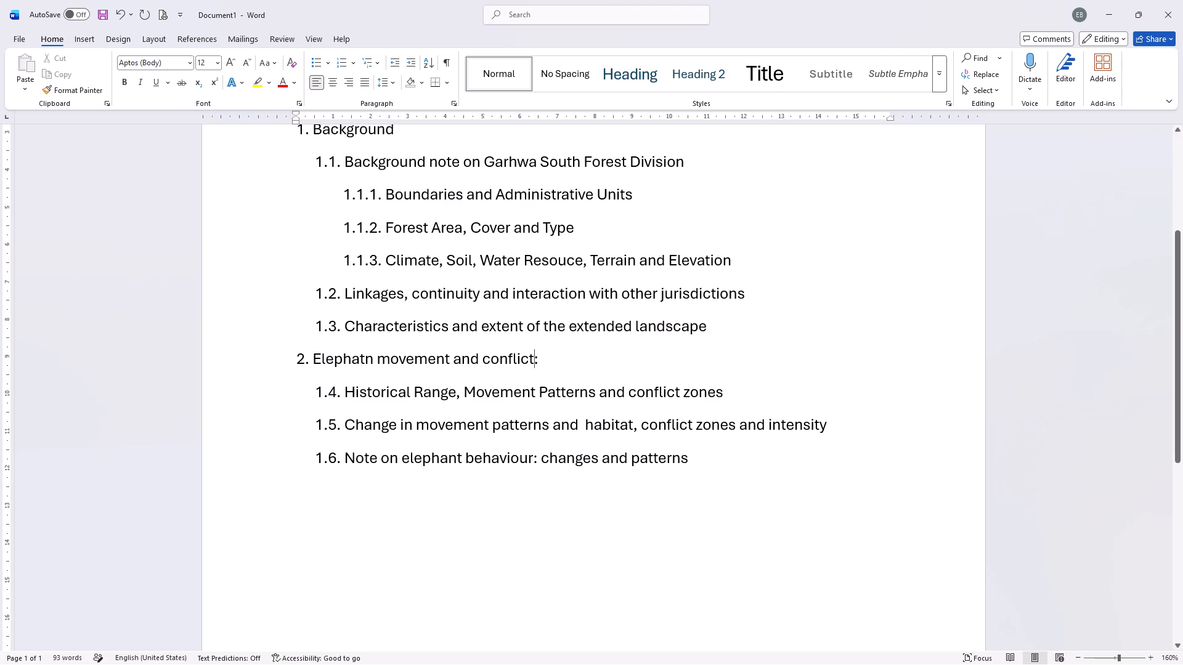
# Correct the spelling of "Elephatn" to "Elephant" in the section 2 heading.
pyautogui.click(362, 351)
pyautogui.press('Delete')
pyautogui.press('Delete')
pyautogui.write('nt')
# Complete the section 2 heading with "Continuity and Change" after the colon.
pyautogui.click(560, 363)
pyautogui.write('Con')
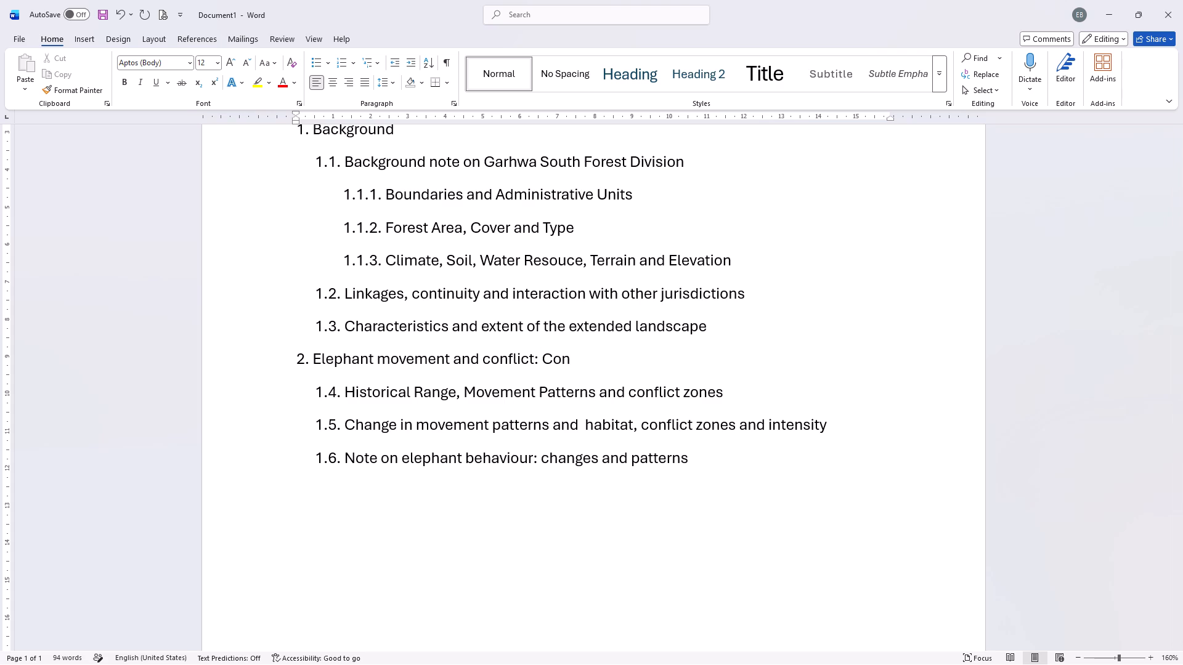
pyautogui.write('tinuity')
pyautogui.press('space')
pyautogui.press('n')
pyautogui.press('BackSpace')
pyautogui.press('a')
pyautogui.write('nd ch')
pyautogui.press('BackSpace')
pyautogui.press('BackSpace')
pyautogui.press('BackSpace')
pyautogui.press('space')
pyautogui.write('Change')
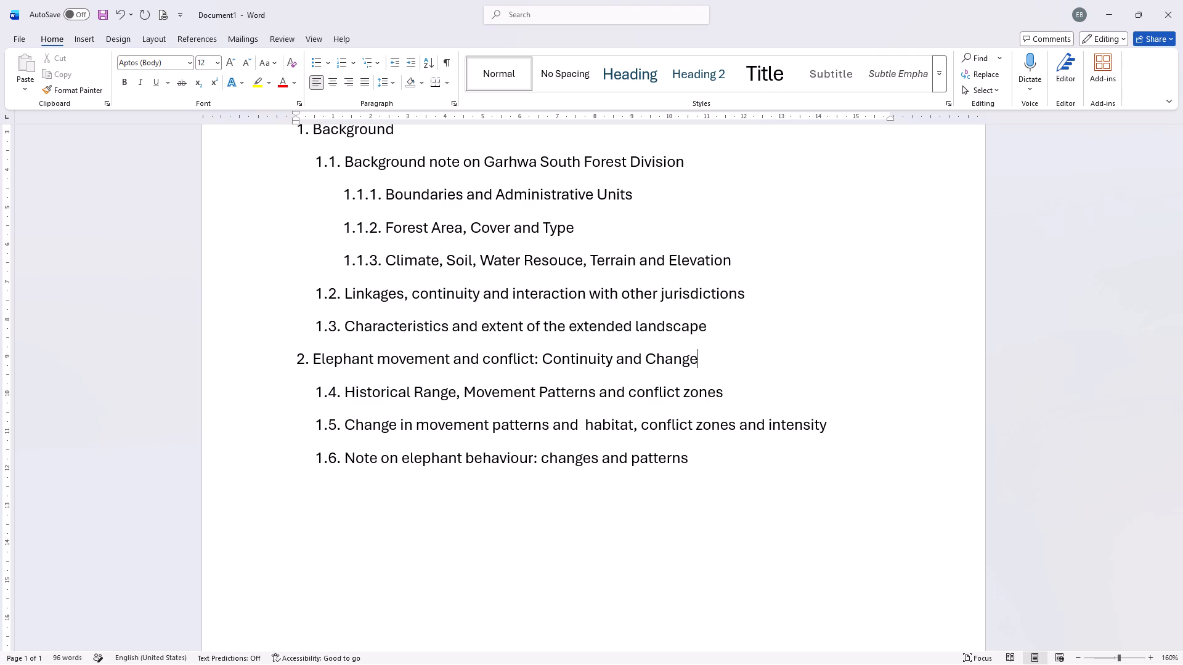
# Renumber the item "Historical Range, Movement Patterns and conflict zones" under section 2 as "2.1.".
pyautogui.scroll(2, 560, 363)
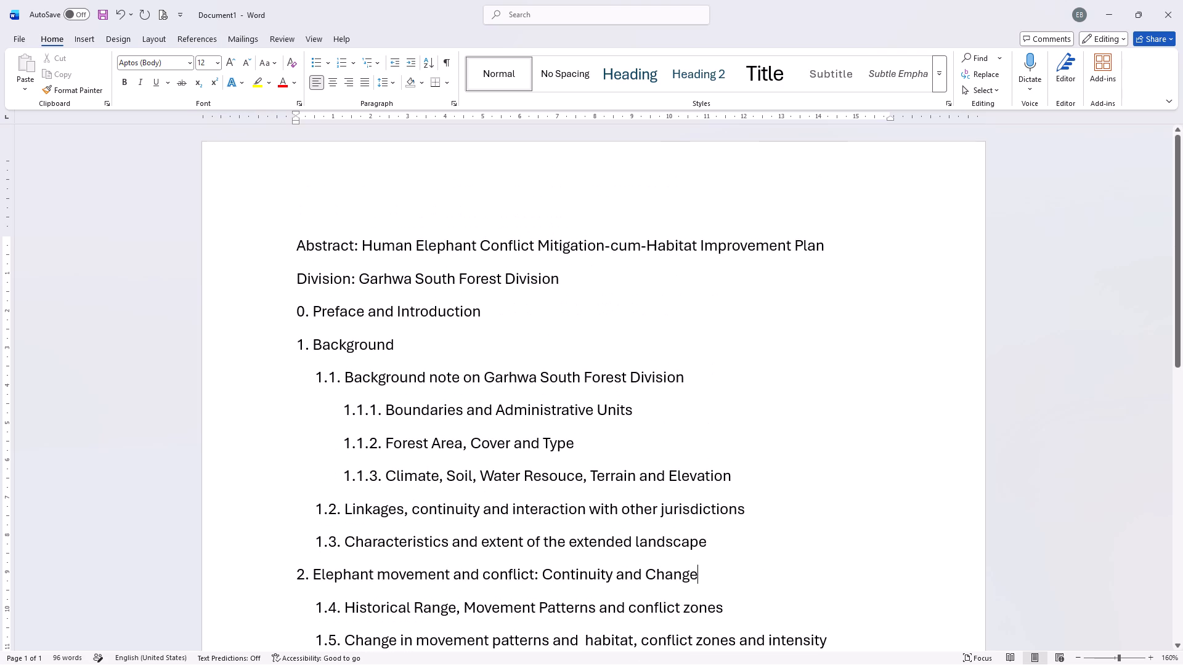
pyautogui.scroll(-1, 364, 288)
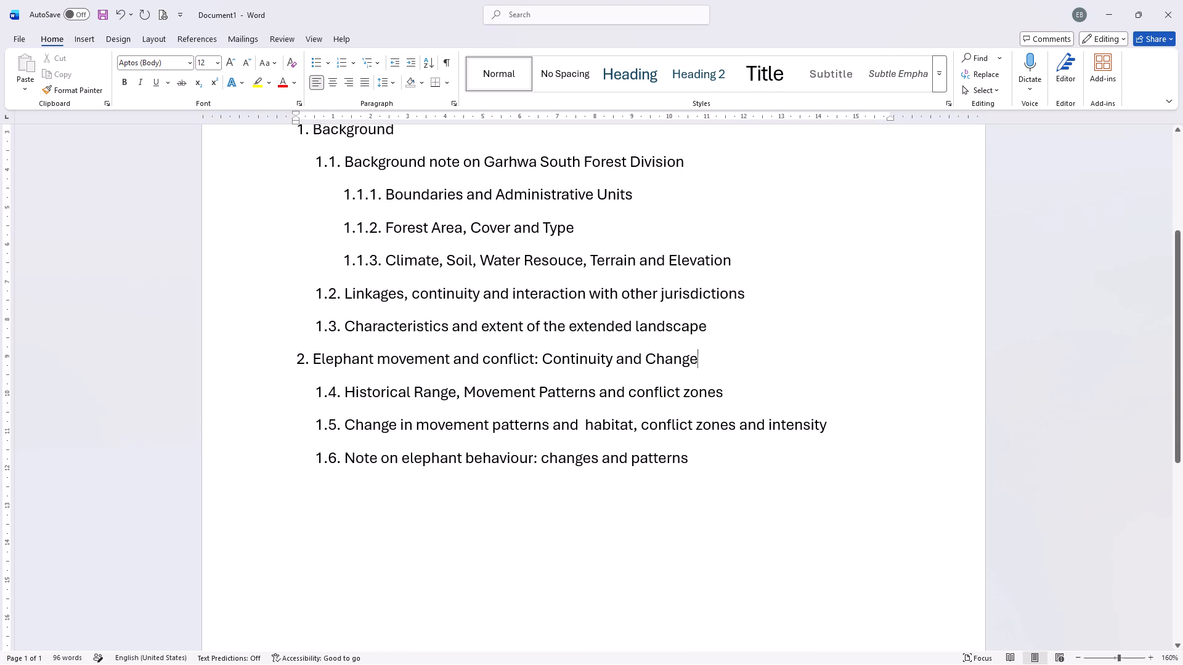
pyautogui.click(323, 387)
pyautogui.press('BackSpace')
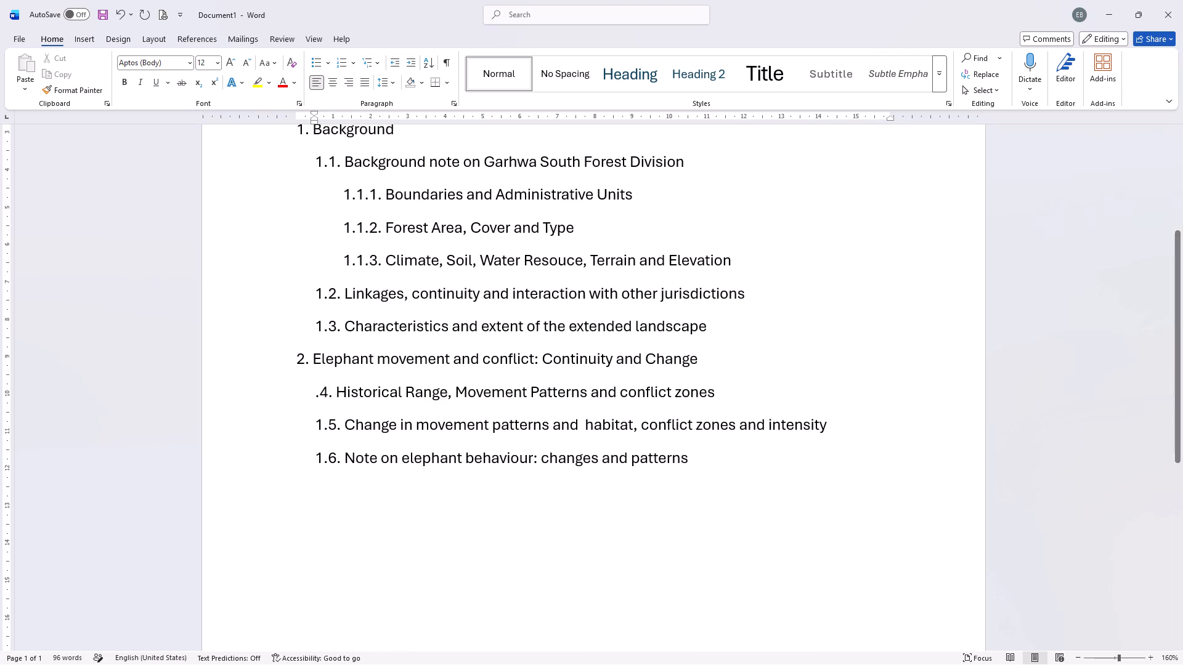
pyautogui.press('2')
pyautogui.press('Right')
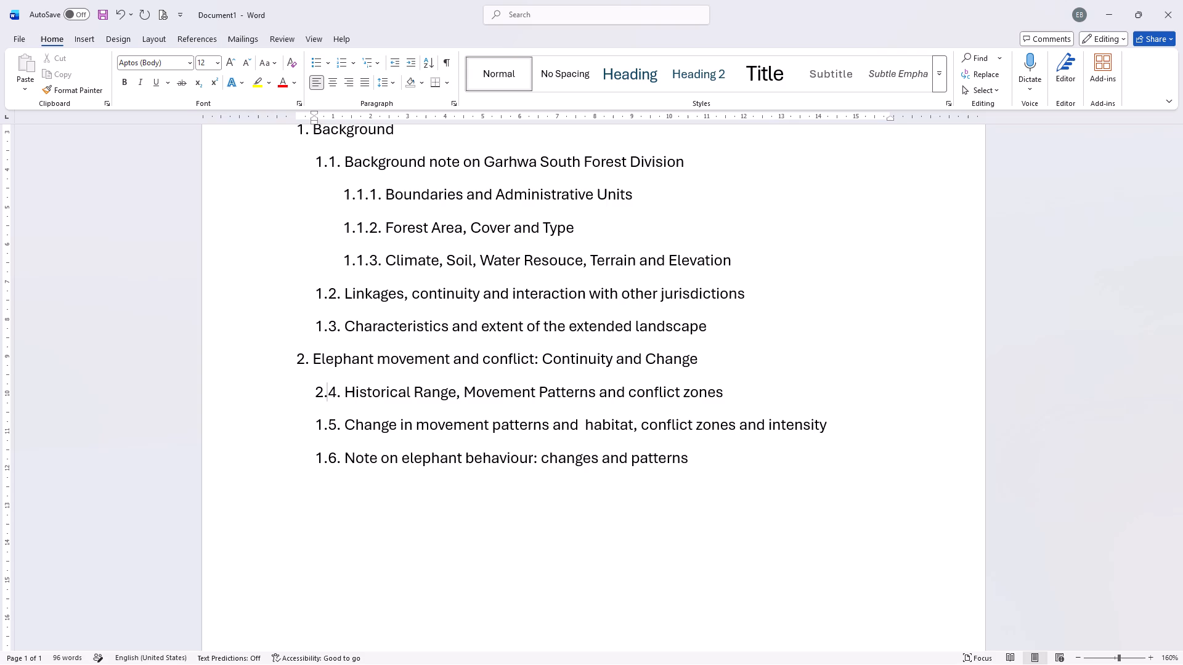
pyautogui.press('Right')
pyautogui.press('Insert')
pyautogui.press('BackSpace')
pyautogui.press('1')
# Renumber the item on change in movement patterns, habitat, conflict zones and intensity as "2.2.".
pyautogui.press('Down')
pyautogui.press('Left')
pyautogui.press('Left')
pyautogui.press('BackSpace')
pyautogui.press('2')
pyautogui.press('Right')
pyautogui.press('Right')
pyautogui.press('BackSpace')
pyautogui.press('BackSpace')
pyautogui.press('2')
pyautogui.press('BackSpace')
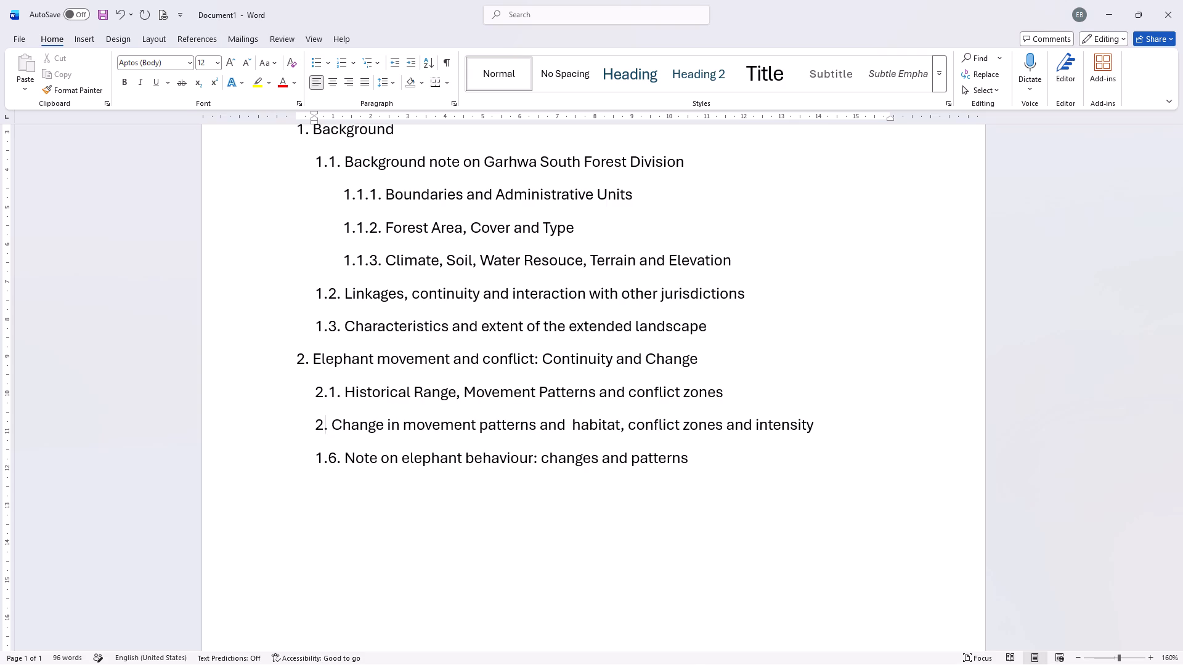
pyautogui.press('Right')
pyautogui.press('2')
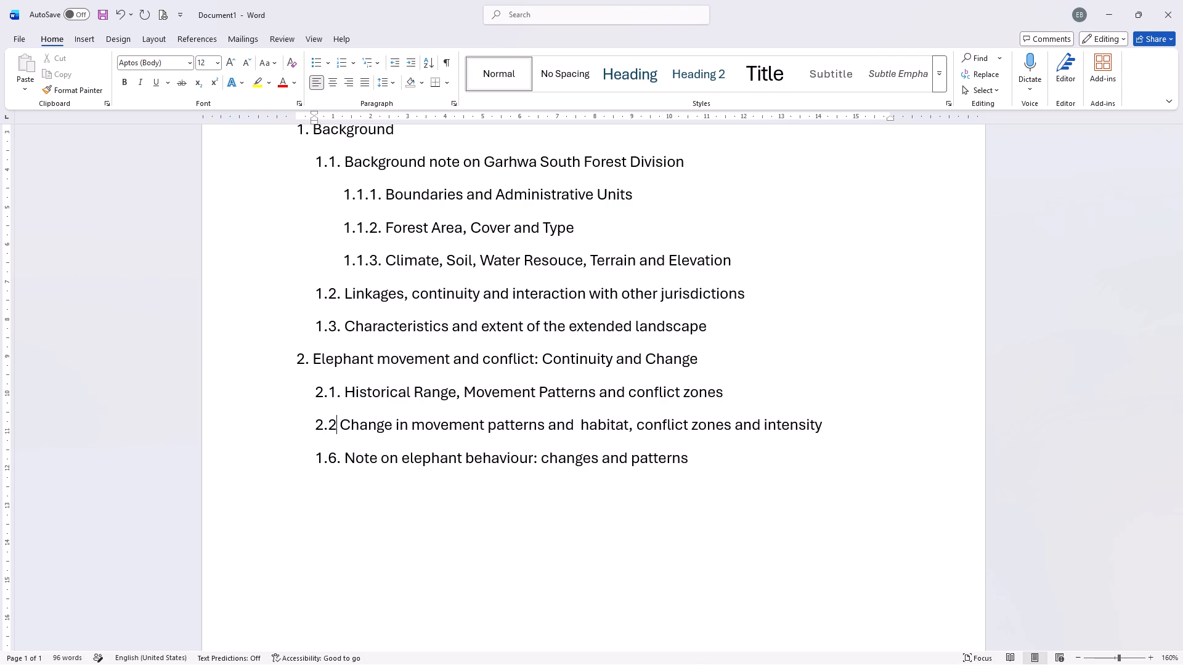
pyautogui.press('.')
# Renumber the item "Note on elephant behaviour: changes and patterns" as "2.3.".
pyautogui.press('Down')
pyautogui.press('Left')
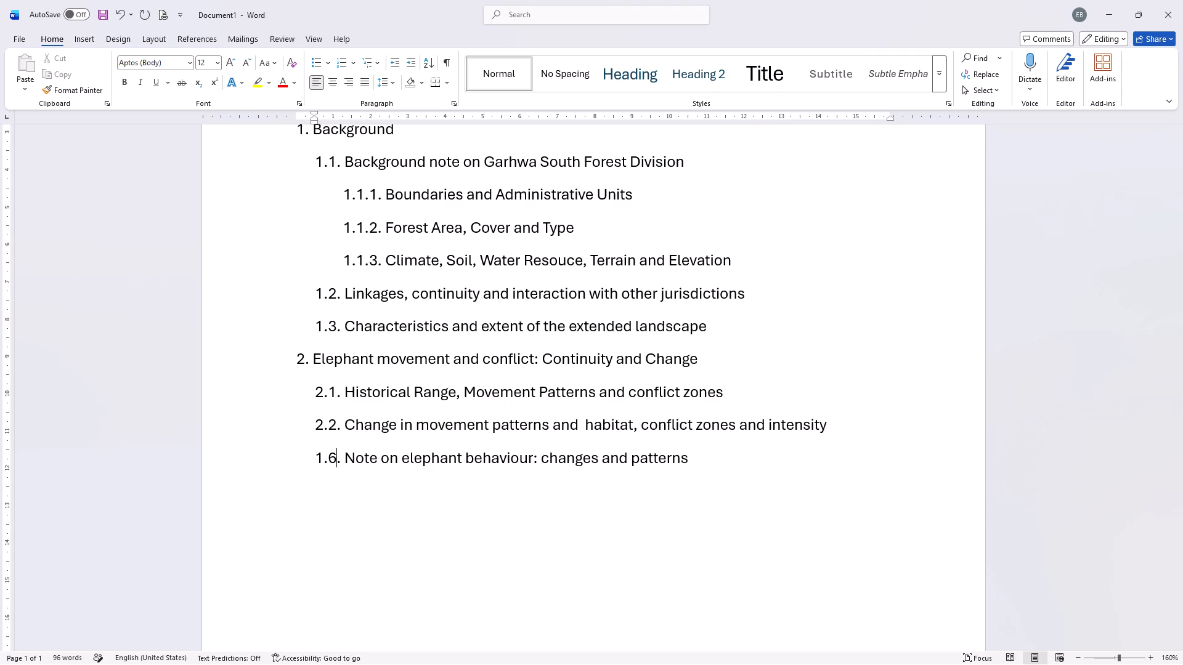
pyautogui.press('Left')
pyautogui.press('Left')
pyautogui.press('BackSpace')
pyautogui.press('2')
pyautogui.press('Right')
pyautogui.press('Right')
pyautogui.press('BackSpace')
pyautogui.press('3')
pyautogui.press('Right')
# Start a new sub-item numbered "2.4." on the empty line below item 2.3.
pyautogui.click(758, 481)
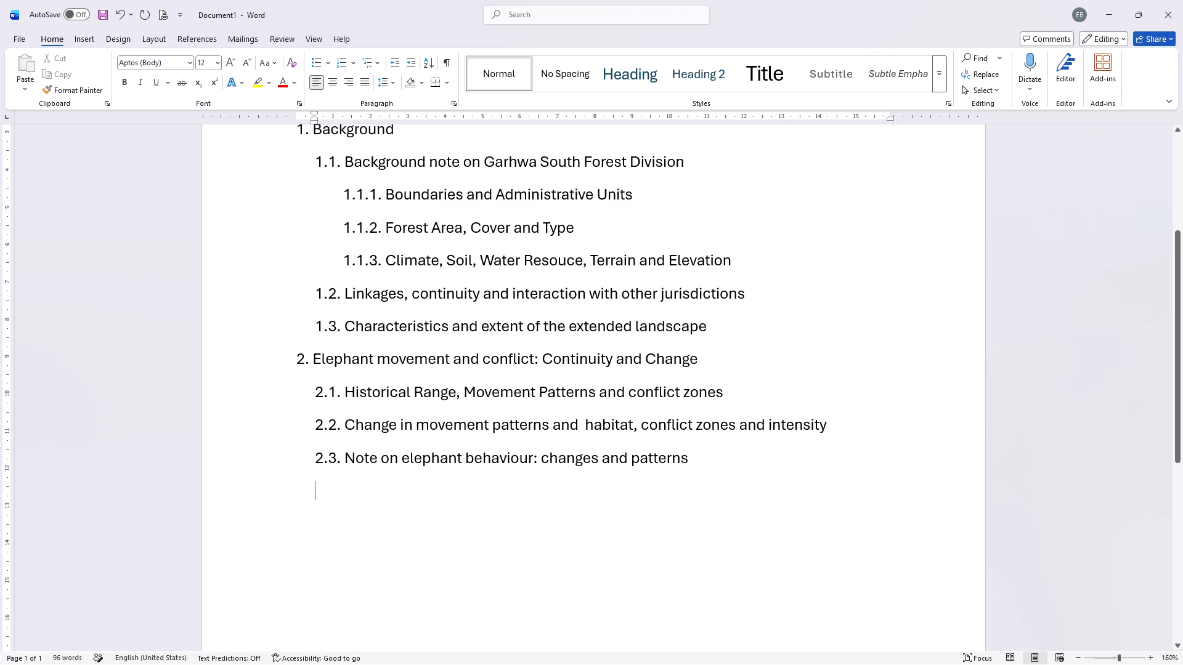
pyautogui.write('2.4.3')
pyautogui.press('BackSpace')
pyautogui.press('space')
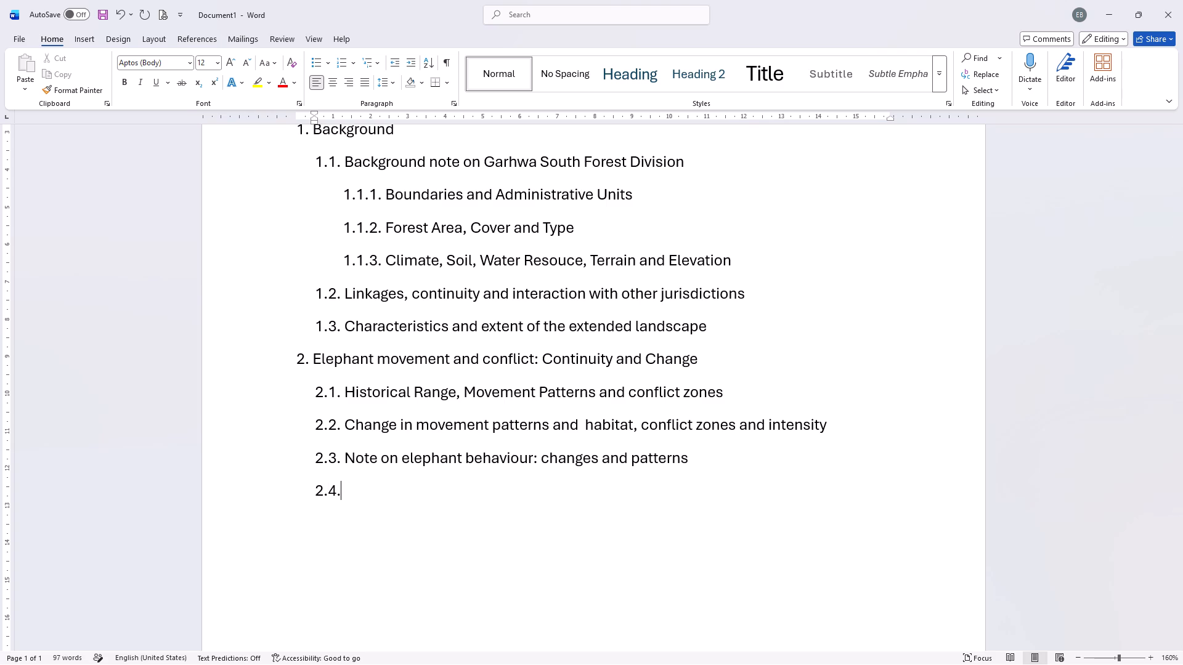
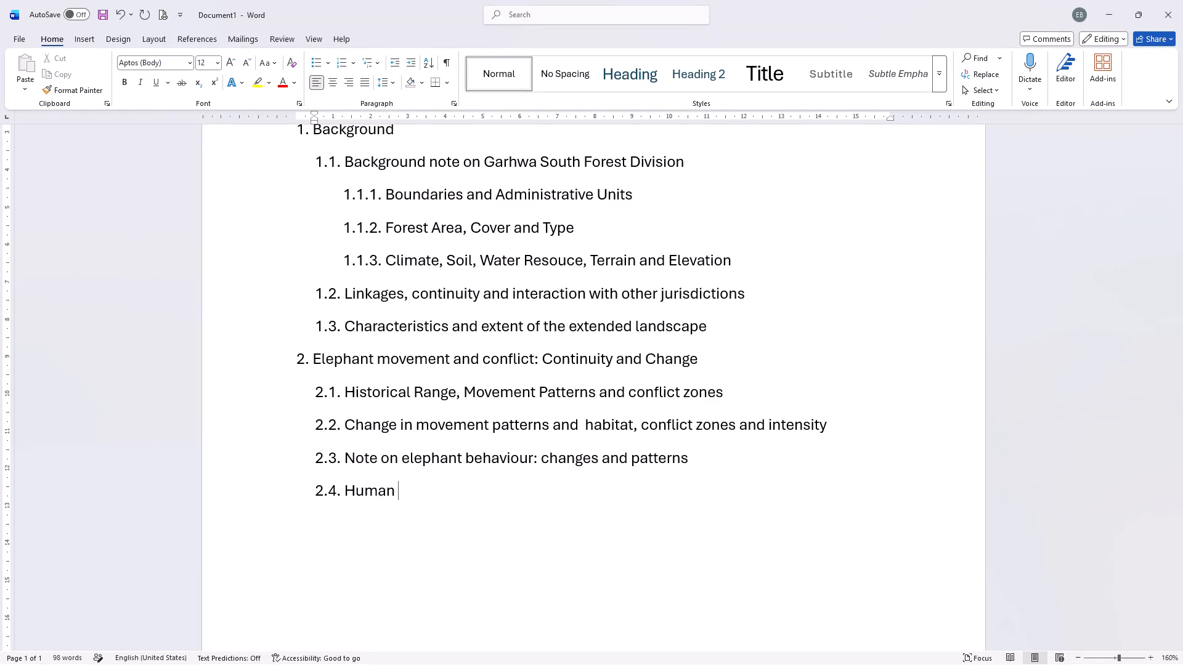
# Replace the text of item 2.4 with "Attitudes and perception towards Human-Elephant Conflict".
pyautogui.press('BackSpace')
pyautogui.press('BackSpace')
pyautogui.press('BackSpace')
pyautogui.press('BackSpace')
pyautogui.press('BackSpace')
pyautogui.press('BackSpace')
pyautogui.hotkey('shift', 'a')
pyautogui.write('ttitudes and percep')
pyautogui.press('BackSpace')
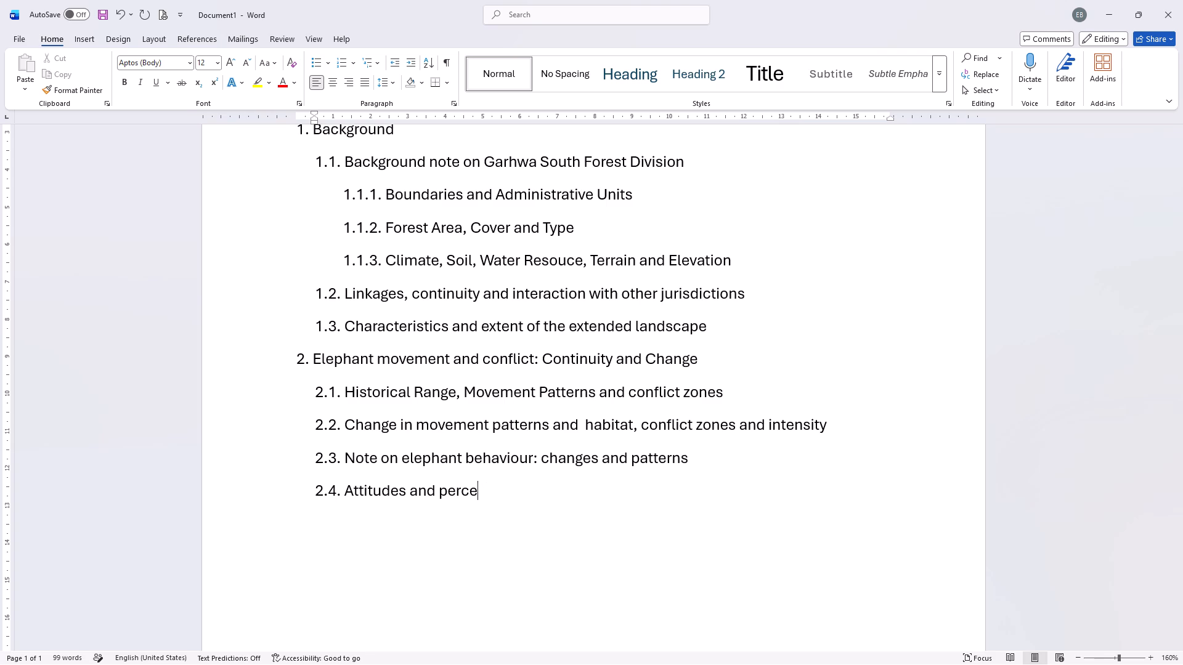
pyautogui.write('ption to')
pyautogui.write('wards')
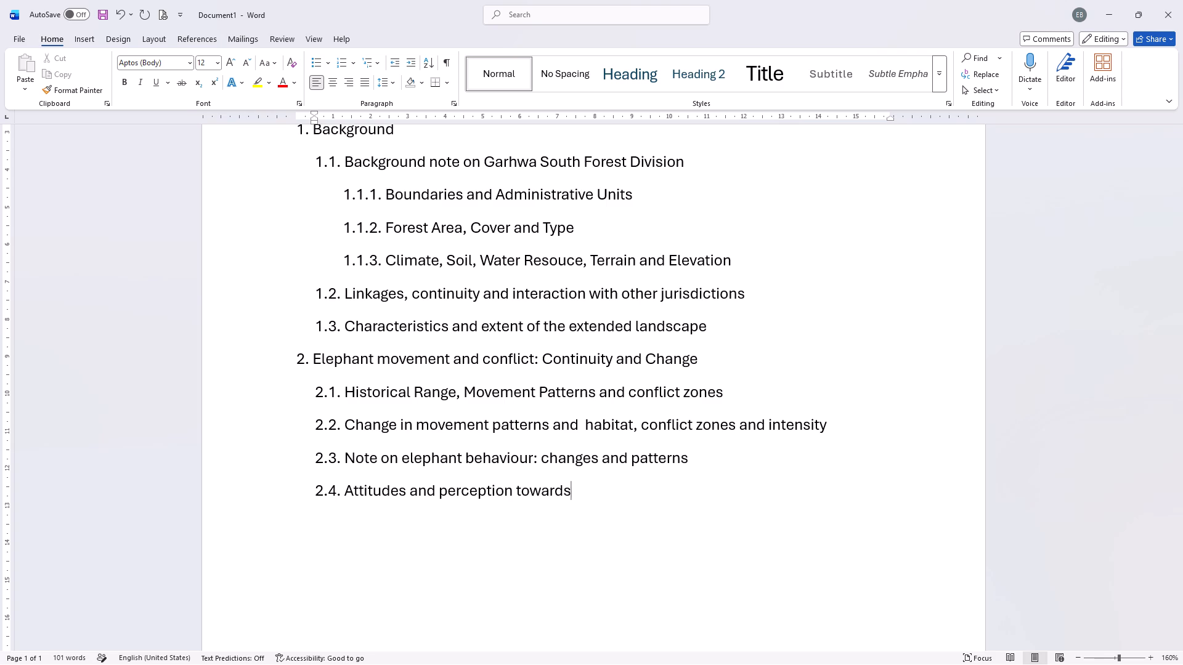
pyautogui.press('space')
pyautogui.write('human')
pyautogui.press('space')
pyautogui.write('ekle')
pyautogui.press('BackSpace')
pyautogui.press('BackSpace')
pyautogui.press('BackSpace')
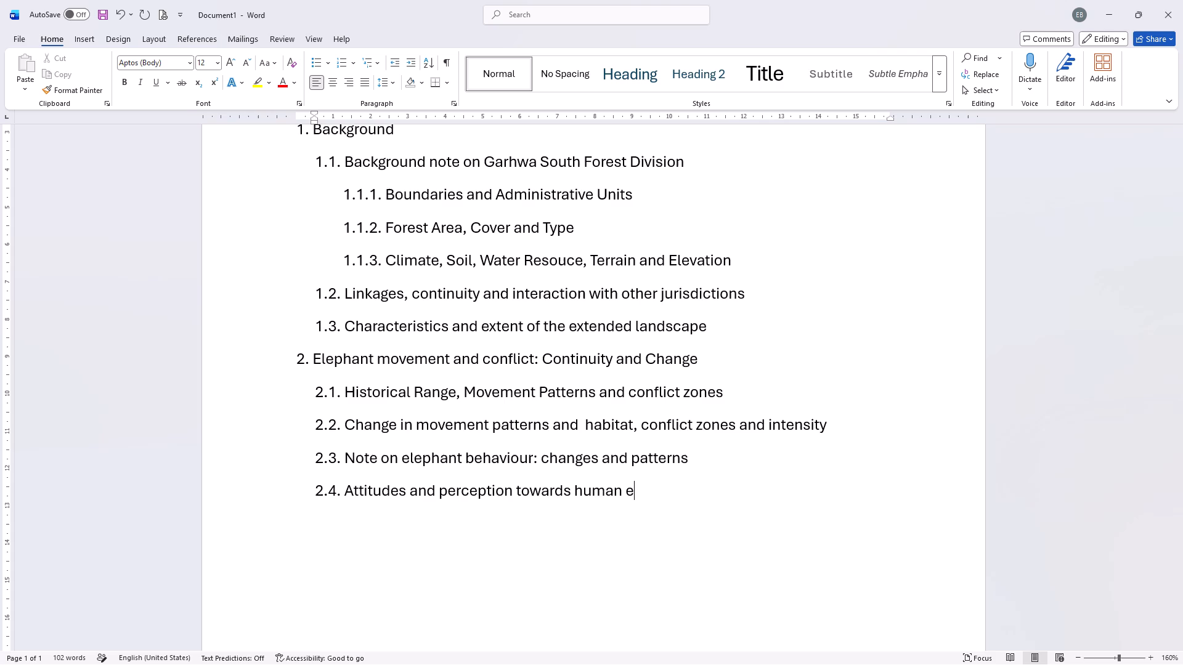
pyautogui.press('BackSpace')
pyautogui.press('BackSpace')
pyautogui.press('BackSpace')
pyautogui.press('BackSpace')
pyautogui.press('BackSpace')
pyautogui.press('BackSpace')
pyautogui.press('BackSpace')
pyautogui.write('Human-Ee')
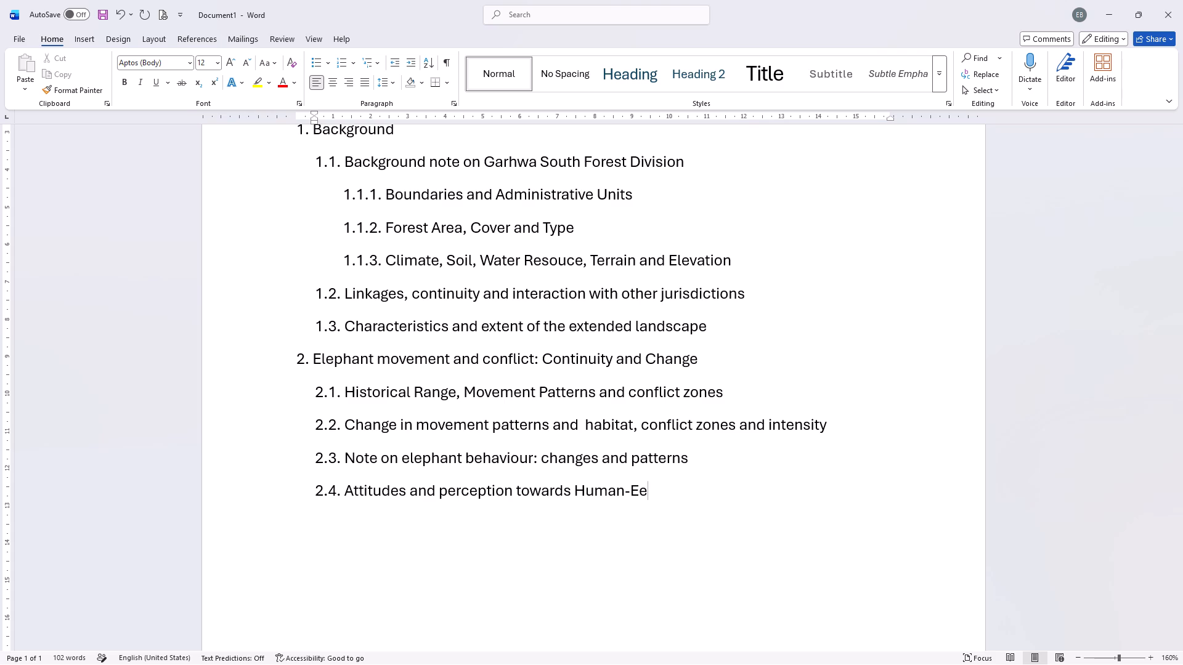
pyautogui.press('BackSpace')
pyautogui.write('lephant')
pyautogui.press('space')
pyautogui.write('Conflict')
# Start a new top-level item numbered "3." below item 2.4, aligned with sections 1 and 2.
pyautogui.press('Return')
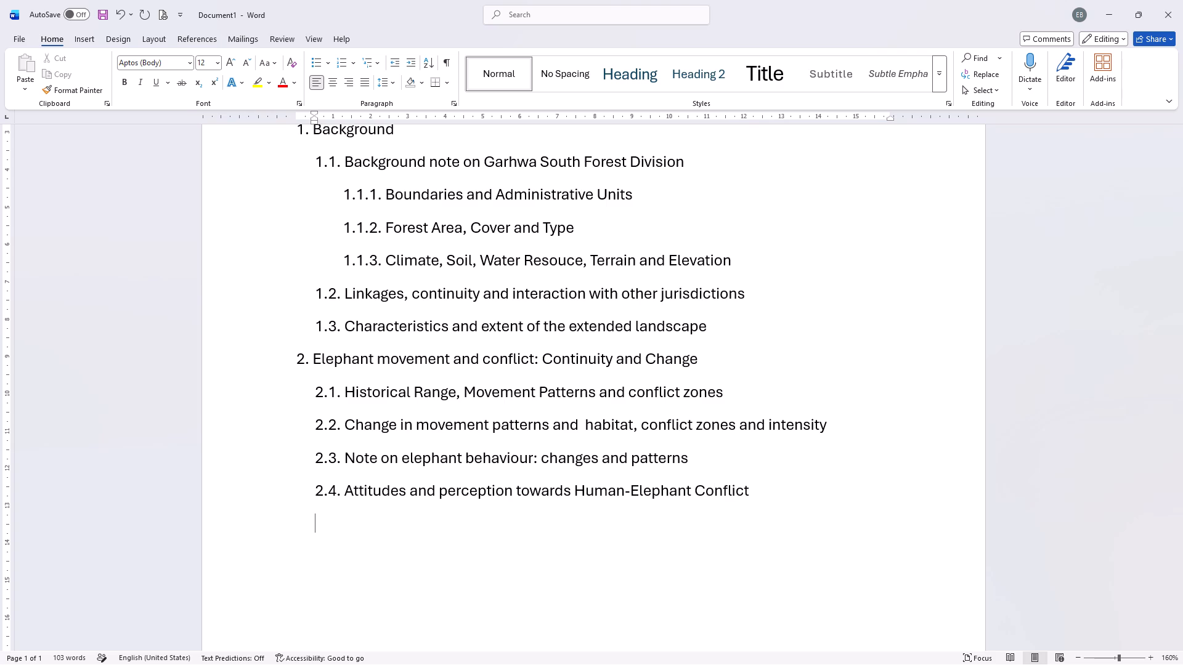
pyautogui.press('BackSpace')
pyautogui.write('3.')
pyautogui.press('space')
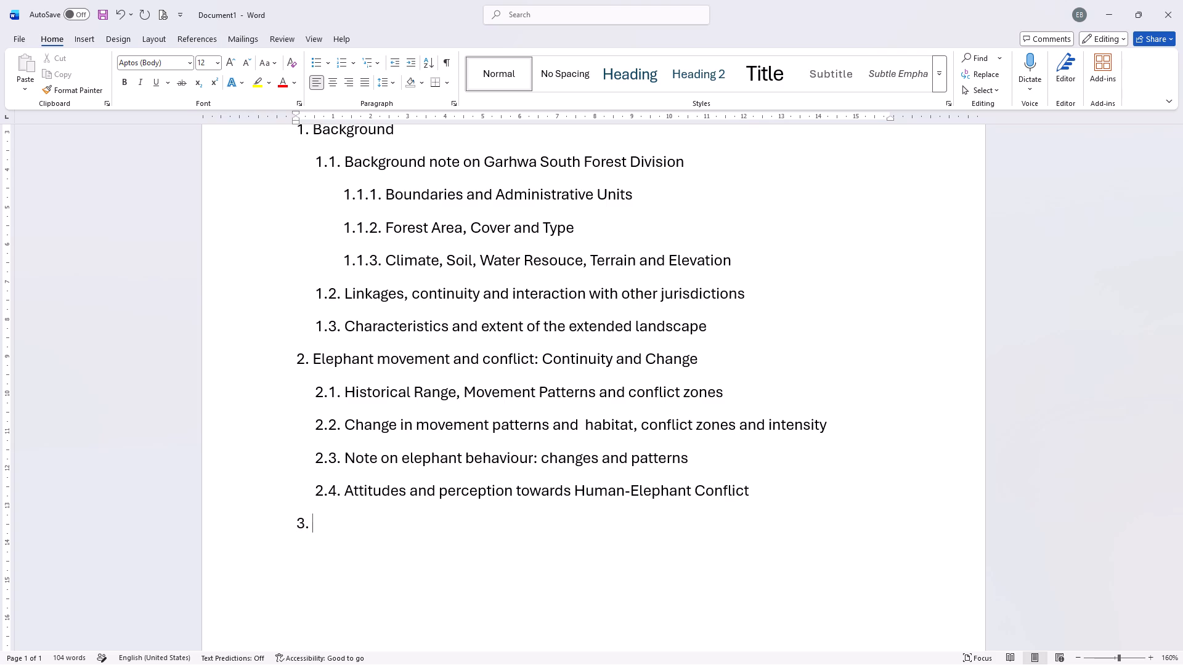
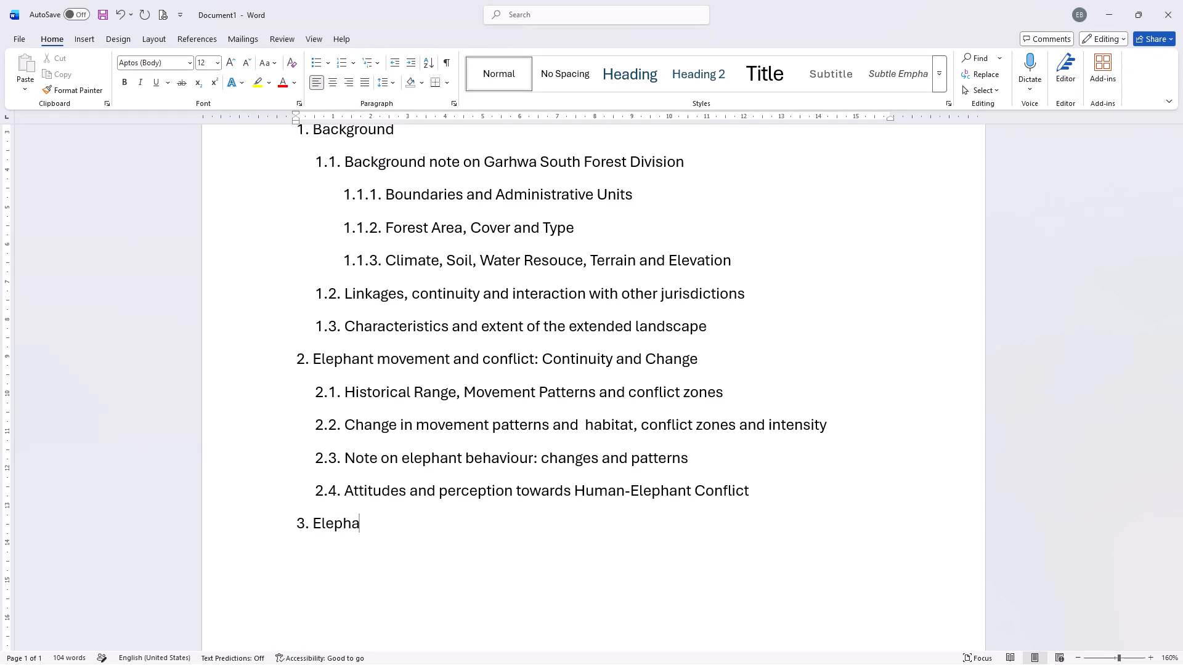
# Complete the title of section 3 as "Elephant Corridor and Habitat" and begin a new line below it.
pyautogui.write('Corridot')
pyautogui.press('BackSpace')
pyautogui.write('r and Habitat')
pyautogui.press('Return')
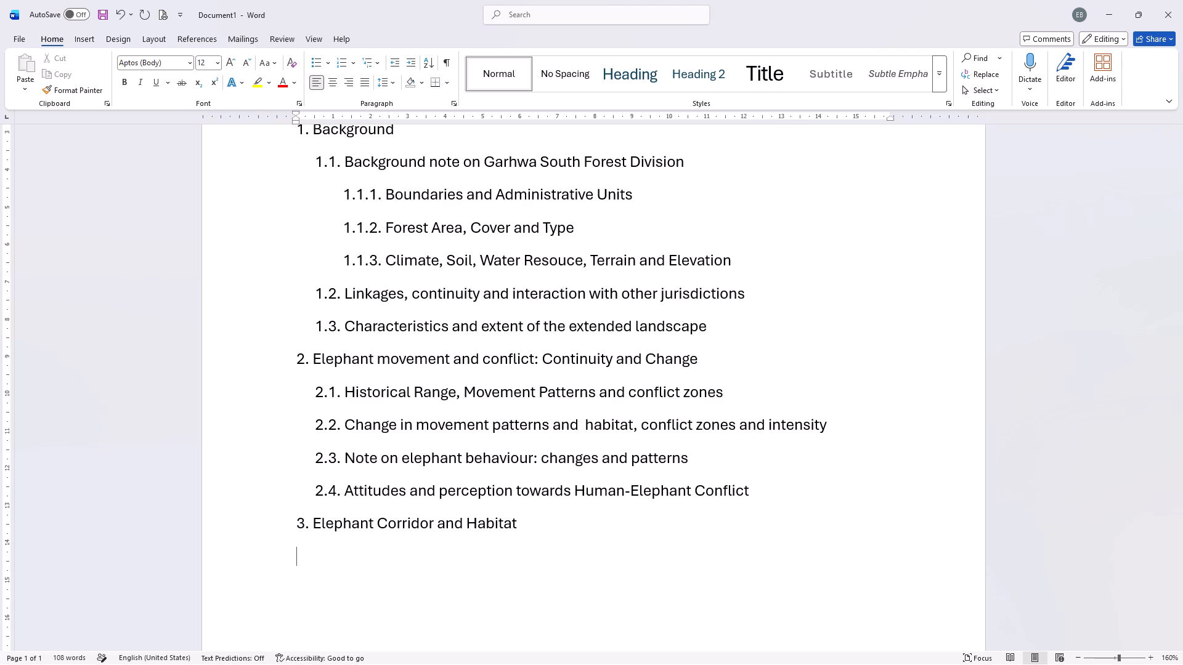
# Add item 3.1 below the section 3 title, reading "Does the current movement of herds indicate a corridor?".
pyautogui.write('3.1.')
pyautogui.press('space')
pyautogui.write('Does the cut')
pyautogui.press('BackSpace')
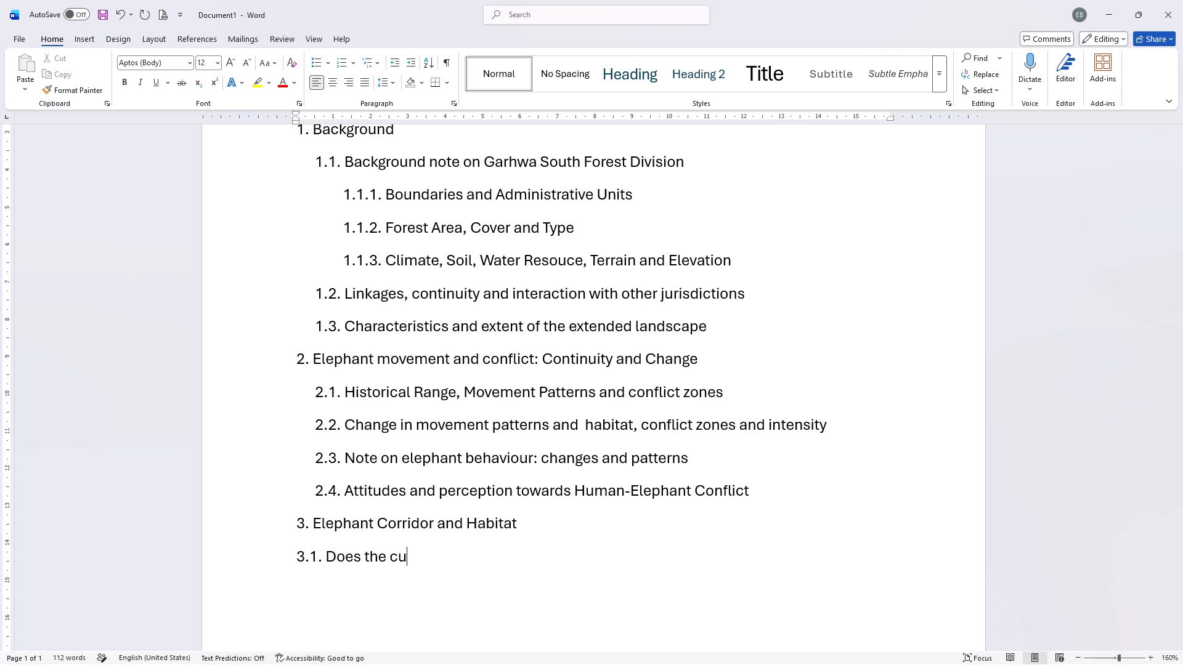
pyautogui.write('rrent')
pyautogui.press('space')
pyautogui.write('movement of')
pyautogui.press('space')
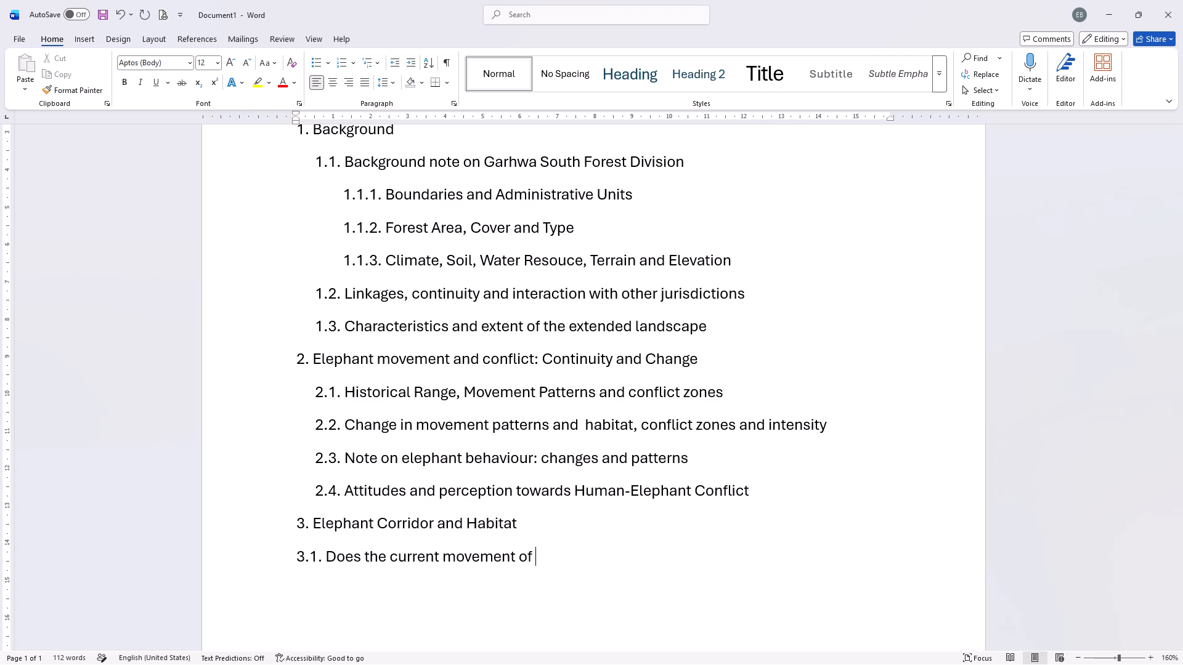
pyautogui.write('herds')
pyautogui.press('space')
pyautogui.write('inid')
pyautogui.press('BackSpace')
pyautogui.press('BackSpace')
pyautogui.write('dicate a corrid')
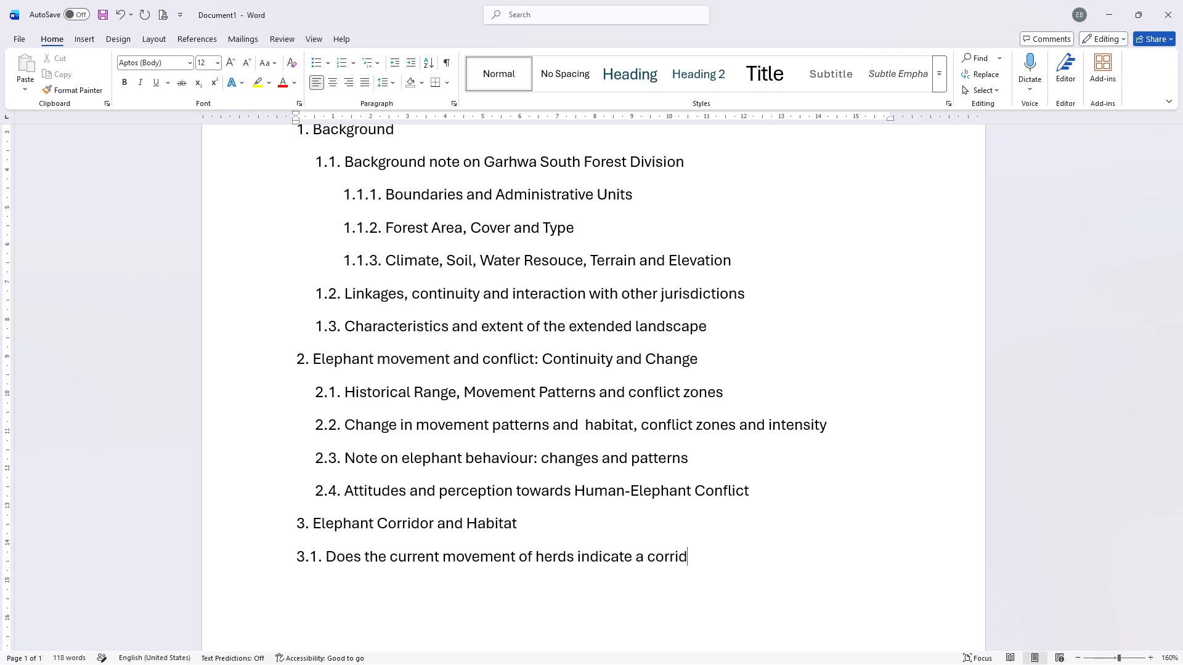
pyautogui.write('or?')
pyautogui.press('Return')
# Add item "3.2. Movement Routes and Habitats" and start an empty item numbered "3.3." below it.
pyautogui.write('3.2.')
pyautogui.press('space')
pyautogui.write('Movement Routes and Habitats')
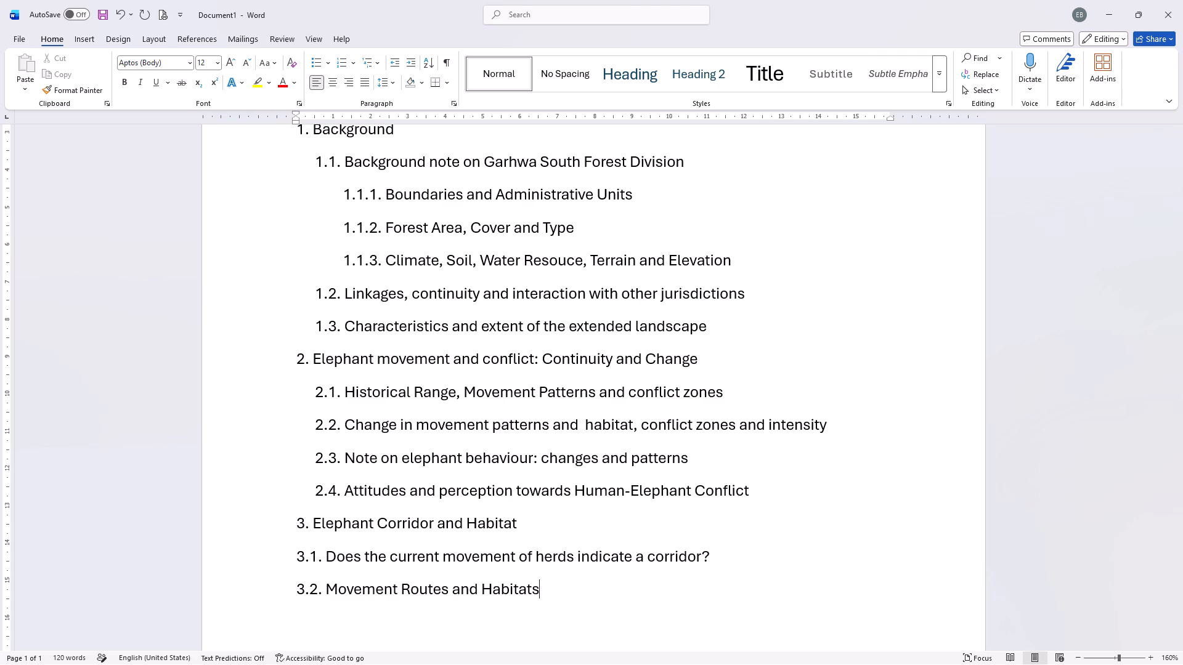
pyautogui.press('Return')
pyautogui.write('3.3.')
pyautogui.press('space')
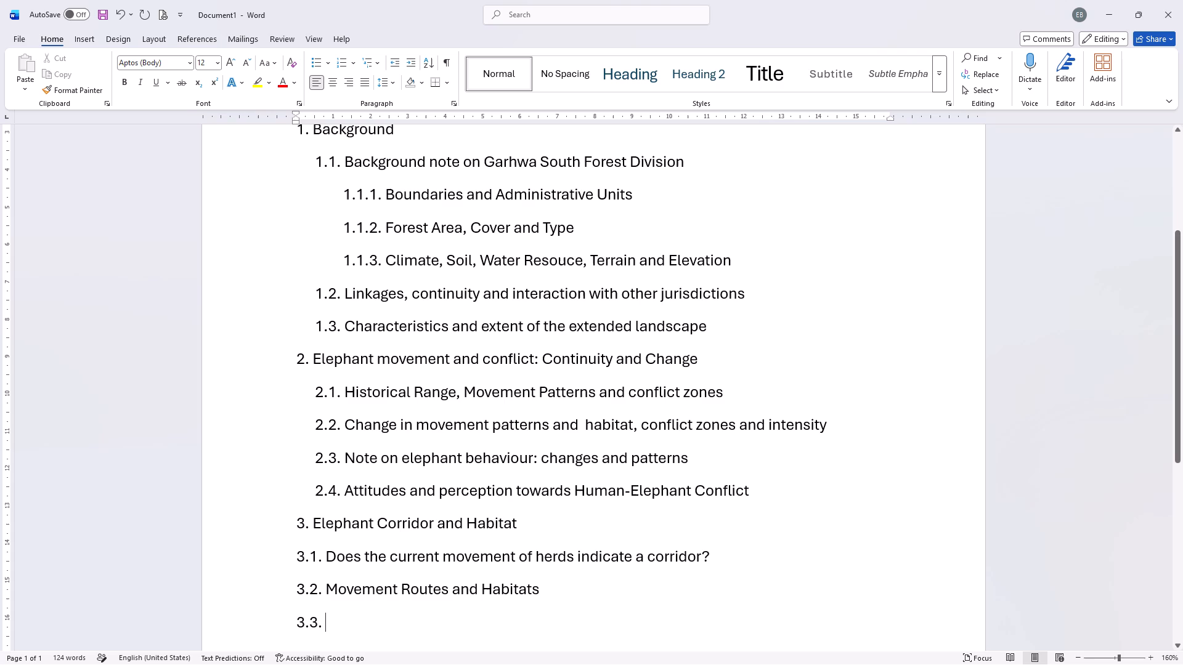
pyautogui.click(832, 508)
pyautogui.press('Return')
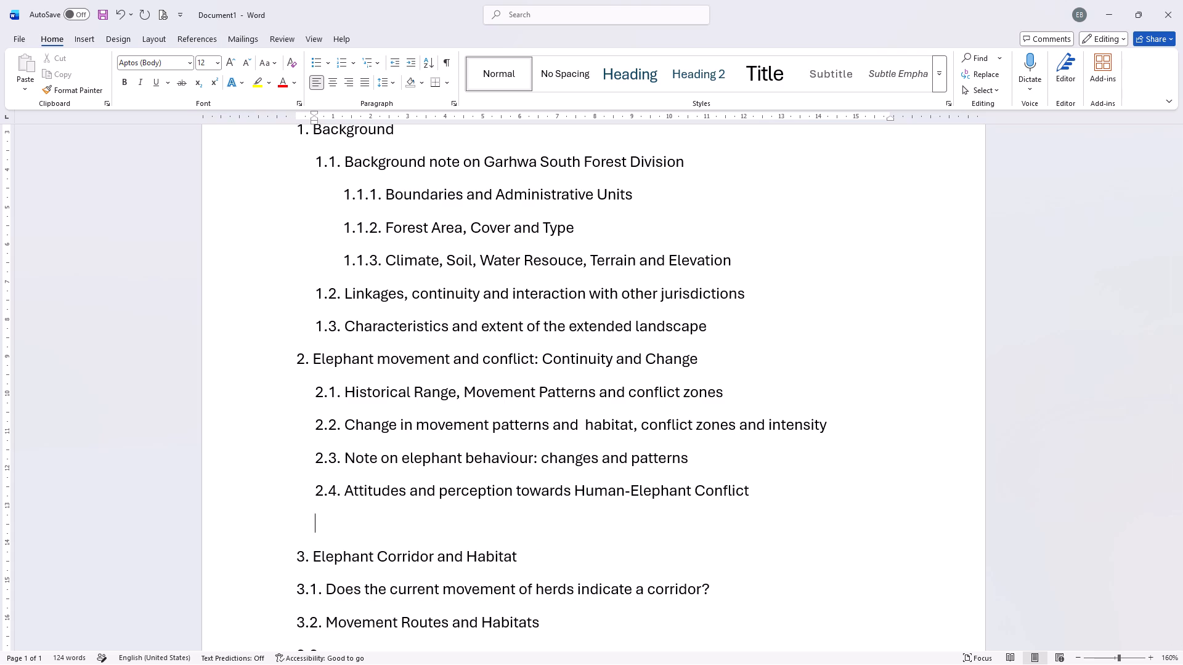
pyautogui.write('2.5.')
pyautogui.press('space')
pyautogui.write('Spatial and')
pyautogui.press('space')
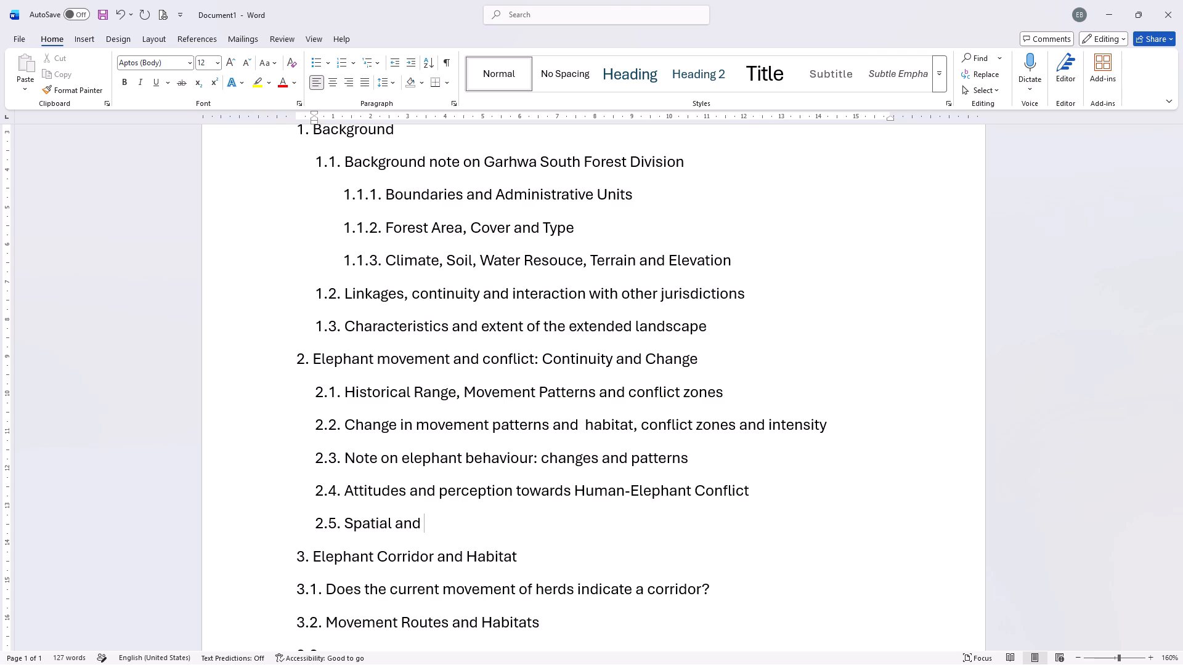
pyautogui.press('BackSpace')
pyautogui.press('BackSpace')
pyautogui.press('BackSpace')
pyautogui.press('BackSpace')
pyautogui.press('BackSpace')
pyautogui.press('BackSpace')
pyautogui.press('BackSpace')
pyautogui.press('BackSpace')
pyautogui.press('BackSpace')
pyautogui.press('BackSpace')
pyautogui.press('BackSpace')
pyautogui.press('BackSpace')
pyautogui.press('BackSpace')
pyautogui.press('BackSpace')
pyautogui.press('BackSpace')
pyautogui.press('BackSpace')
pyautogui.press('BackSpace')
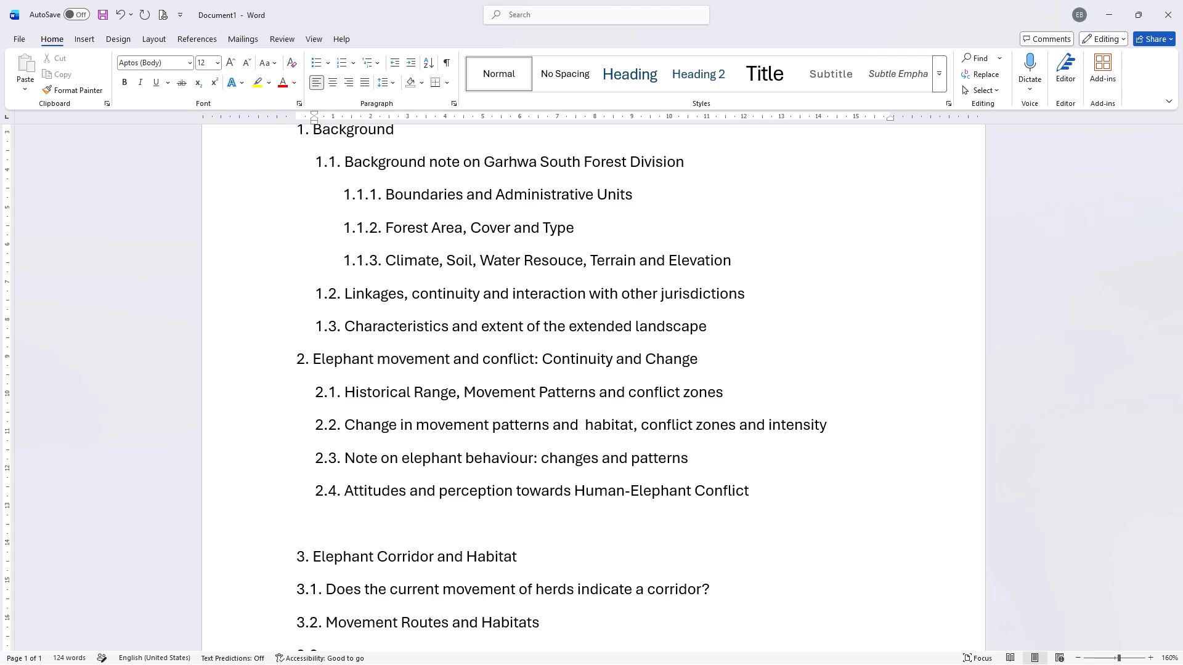
# Insert item "2.2.1. Spatial analysis and findings" directly below item 2.2, followed by a new line.
pyautogui.click(857, 432)
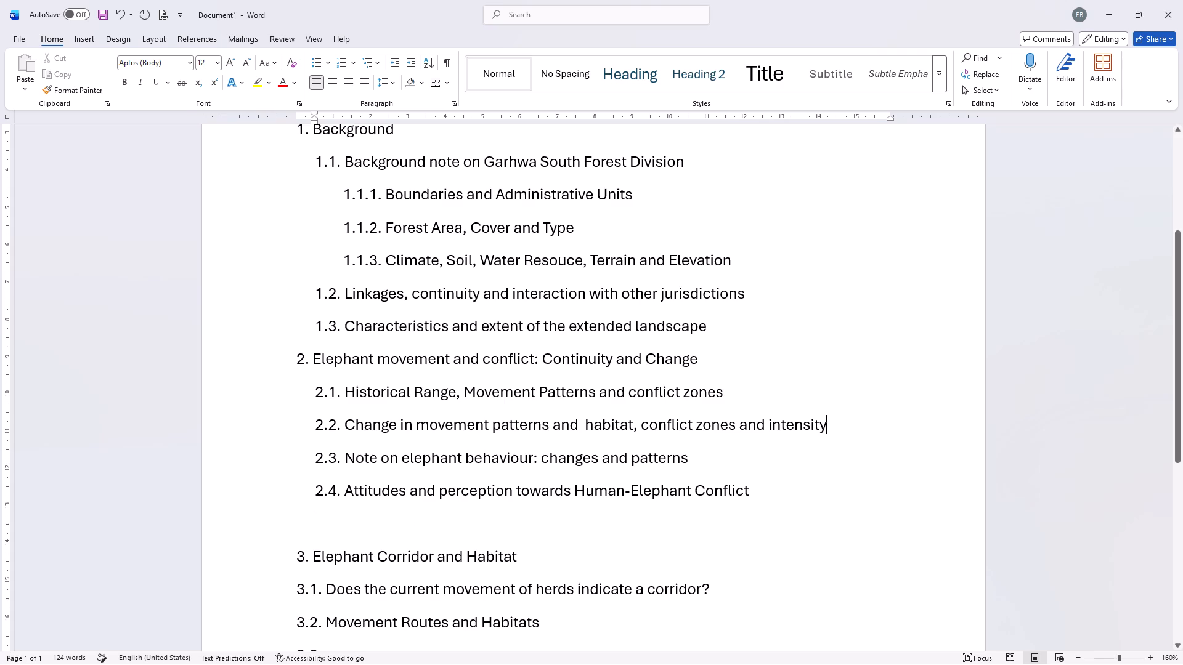
pyautogui.press('Return')
pyautogui.write('2.2.1')
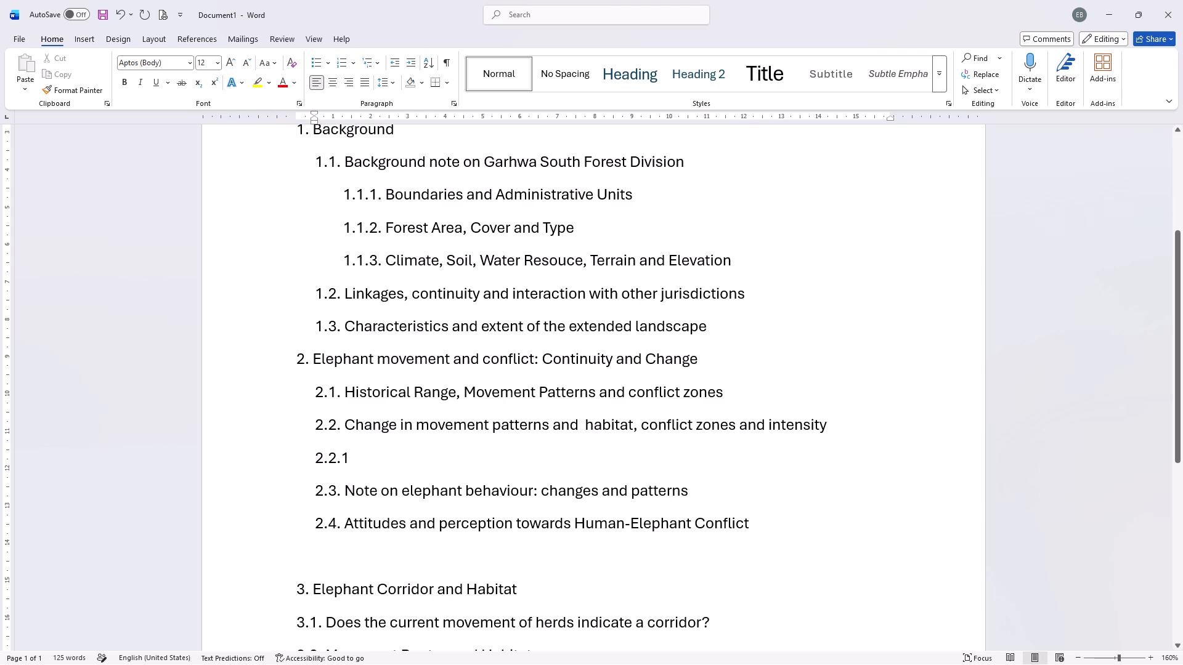
pyautogui.write('.')
pyautogui.press('space')
pyautogui.write('Spatial a')
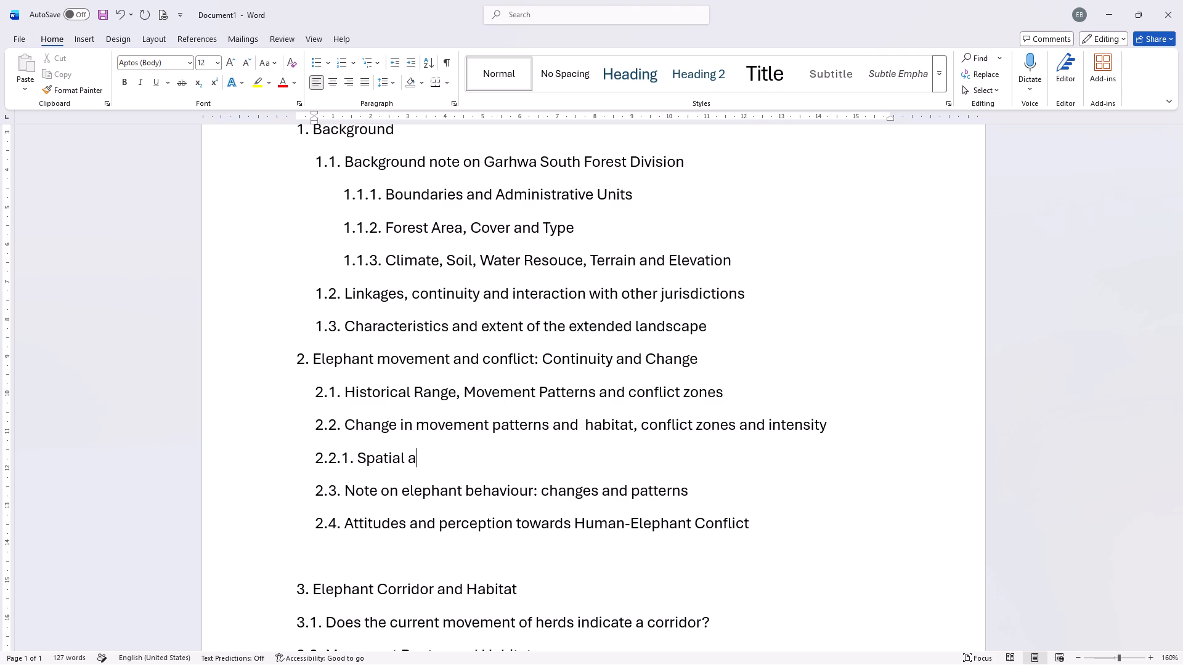
pyautogui.write('nalysis')
pyautogui.press('space')
pyautogui.write('and finf')
pyautogui.press('BackSpace')
pyautogui.write('din')
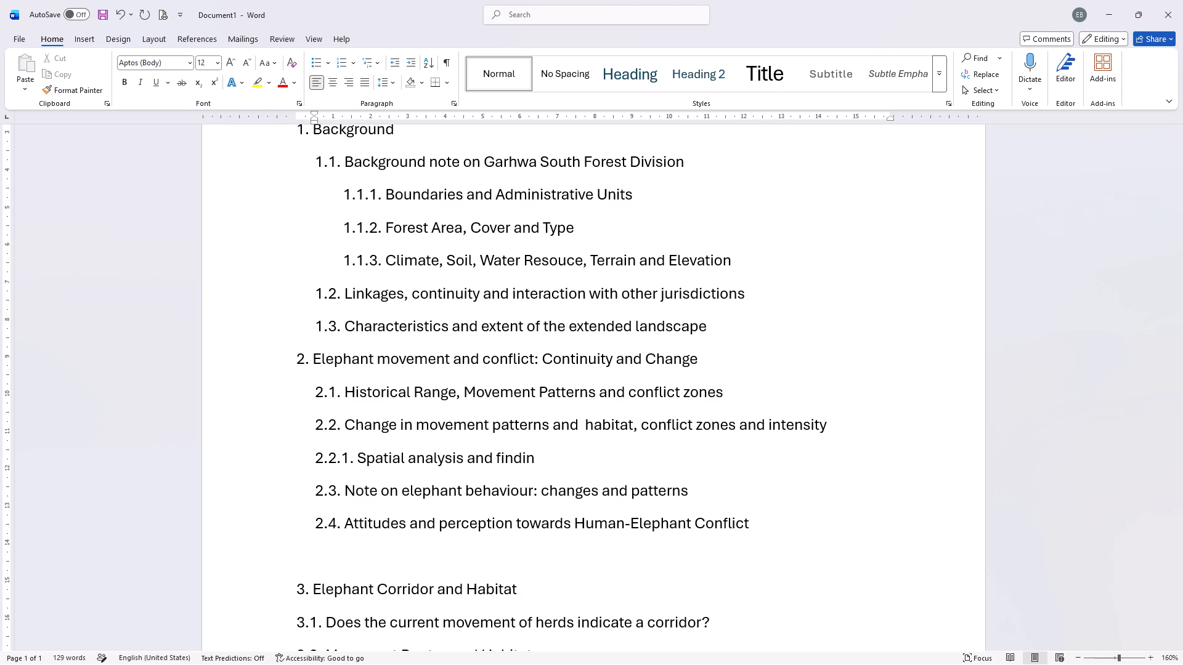
pyautogui.write('gs')
pyautogui.press('Return')
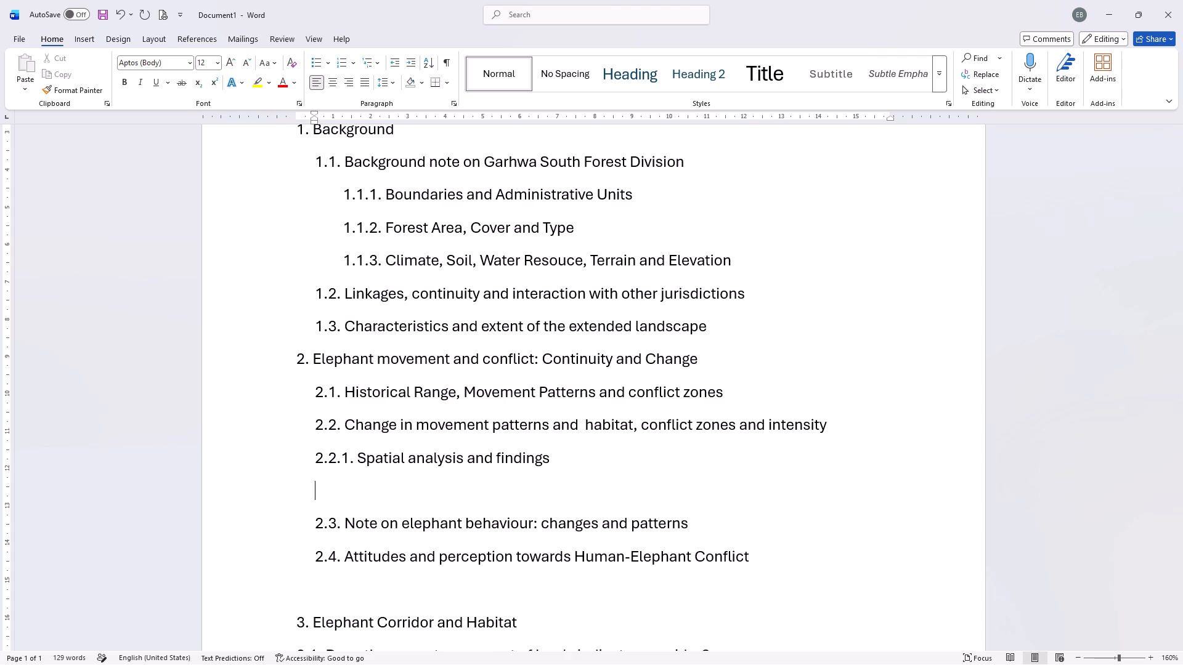
# Add item "2.2.2. Temporal variations" below item 2.2.1, followed by a new line.
pyautogui.scroll(-1, 399, 433)
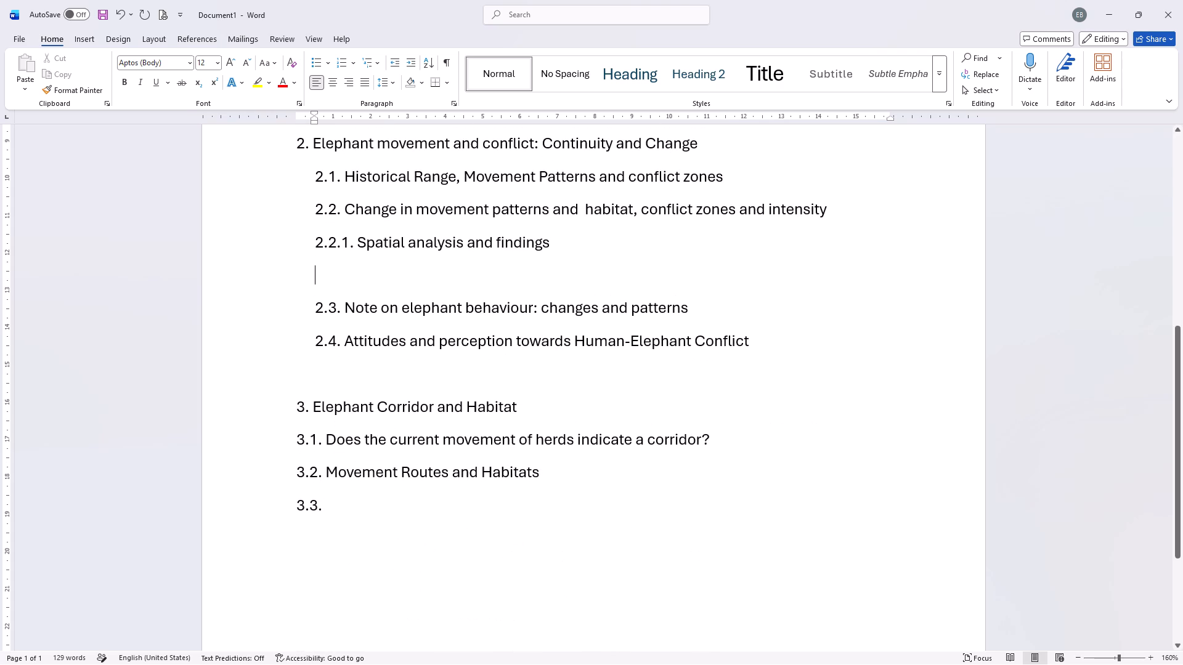
pyautogui.write('2.2.2.')
pyautogui.press('space')
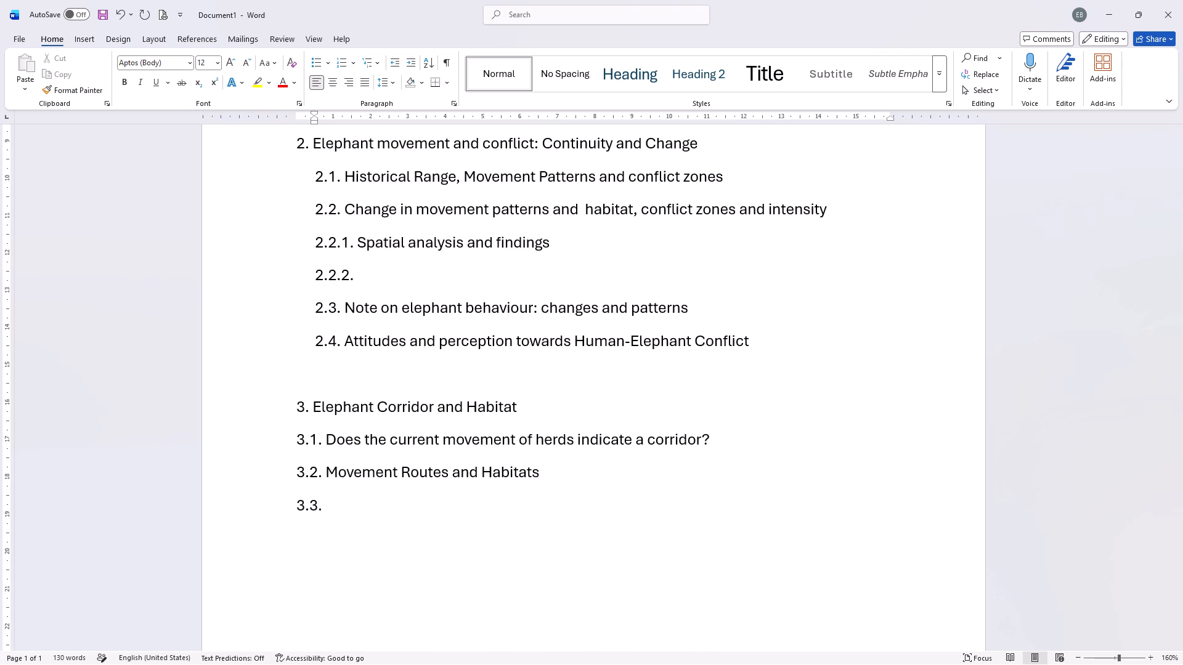
pyautogui.write('Temporal')
pyautogui.press('space')
pyautogui.write('variations')
pyautogui.press('Return')
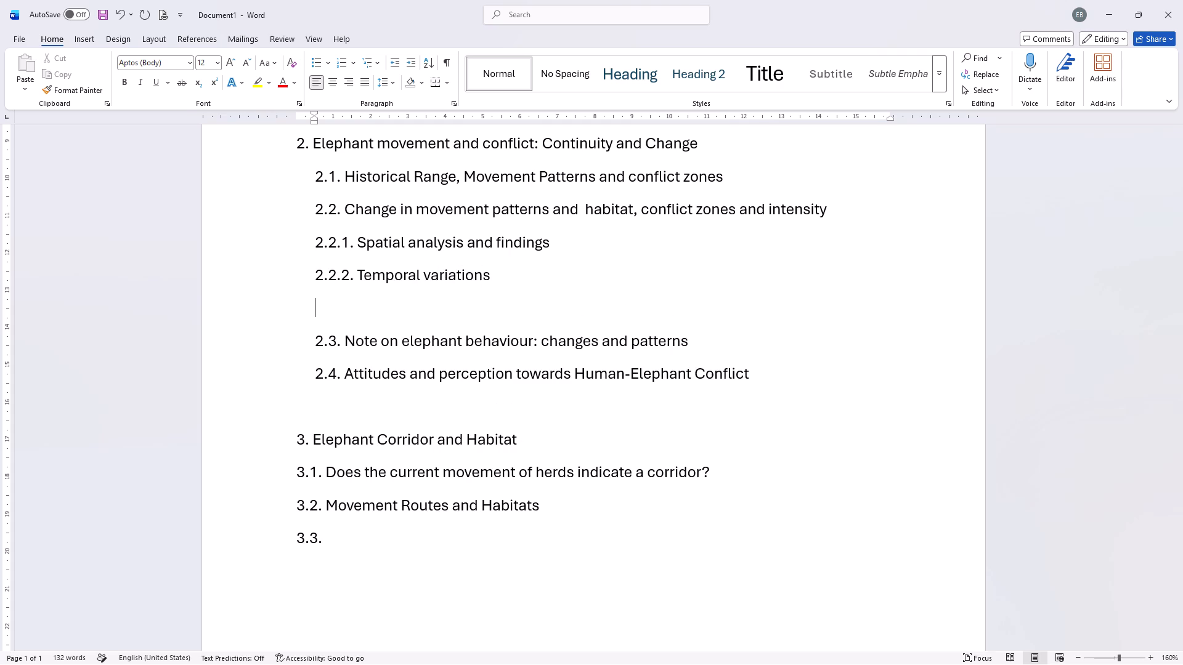
# Add item "2.2.3. Trends in the past 20 years" below item 2.2.2.
pyautogui.write('2.2.4')
pyautogui.press('BackSpace')
pyautogui.write('3.')
pyautogui.press('space')
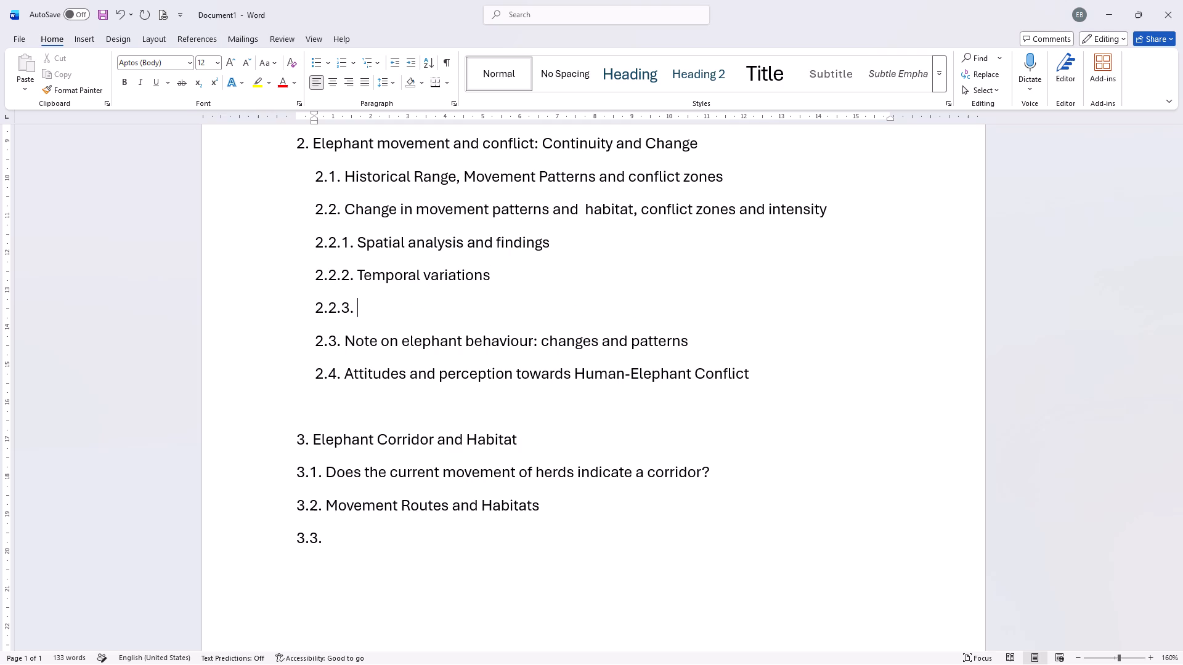
pyautogui.write('Trends in the opas')
pyautogui.press('BackSpace')
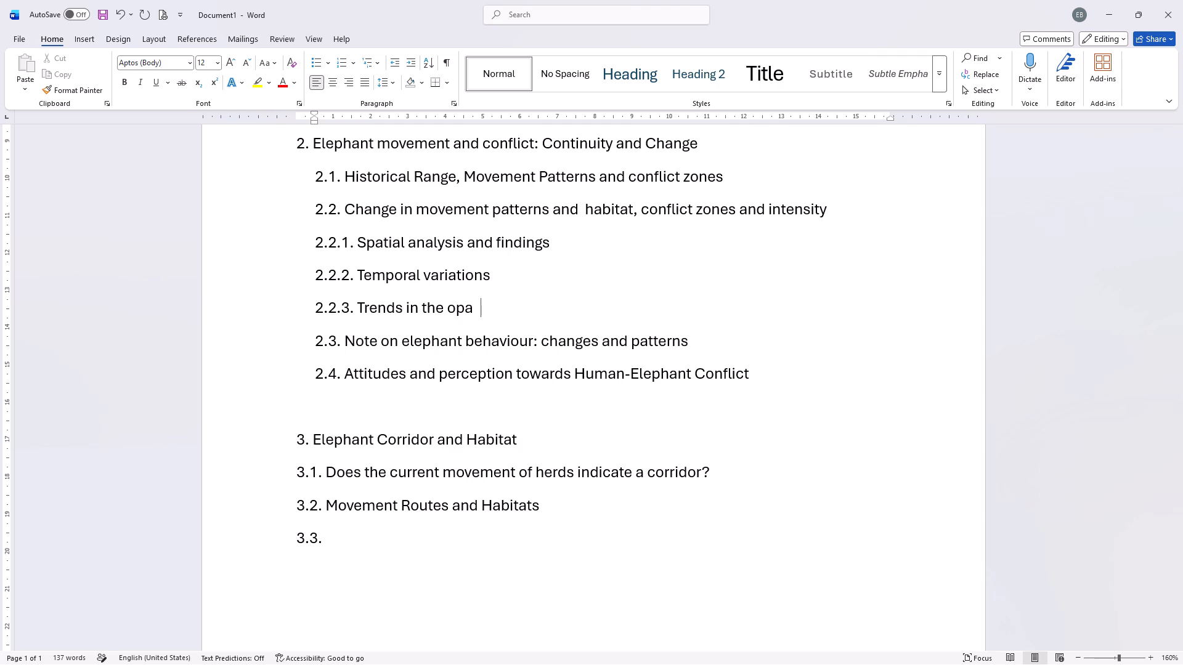
pyautogui.press('BackSpace')
pyautogui.press('BackSpace')
pyautogui.press('BackSpace')
pyautogui.write('past 20 years')
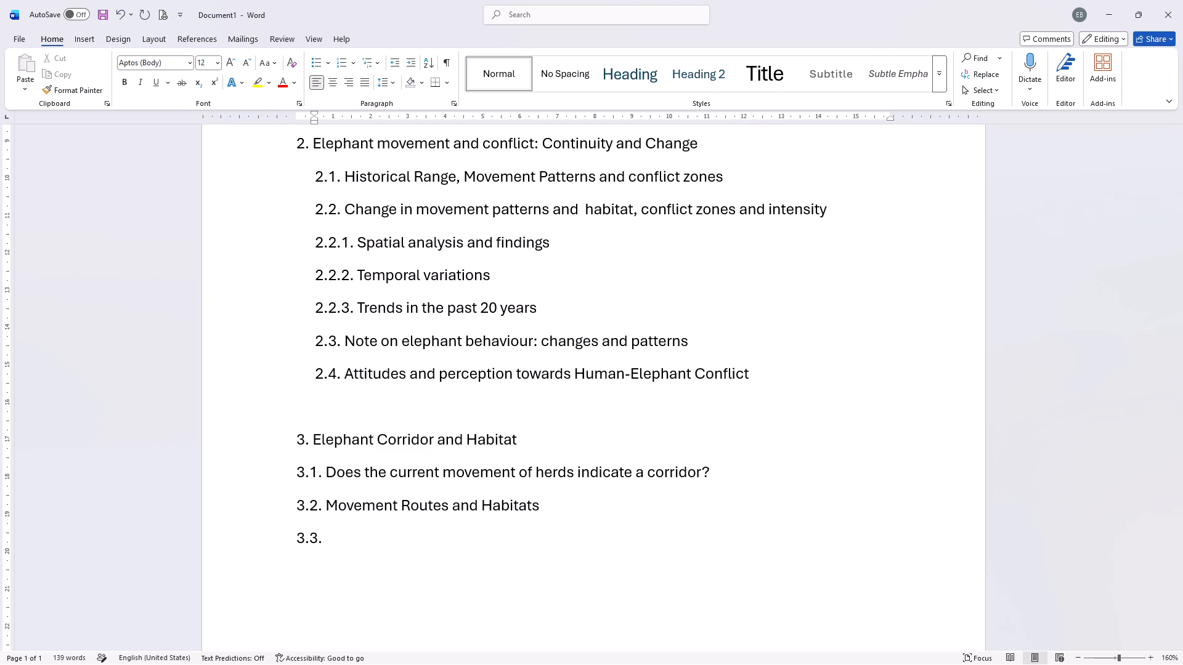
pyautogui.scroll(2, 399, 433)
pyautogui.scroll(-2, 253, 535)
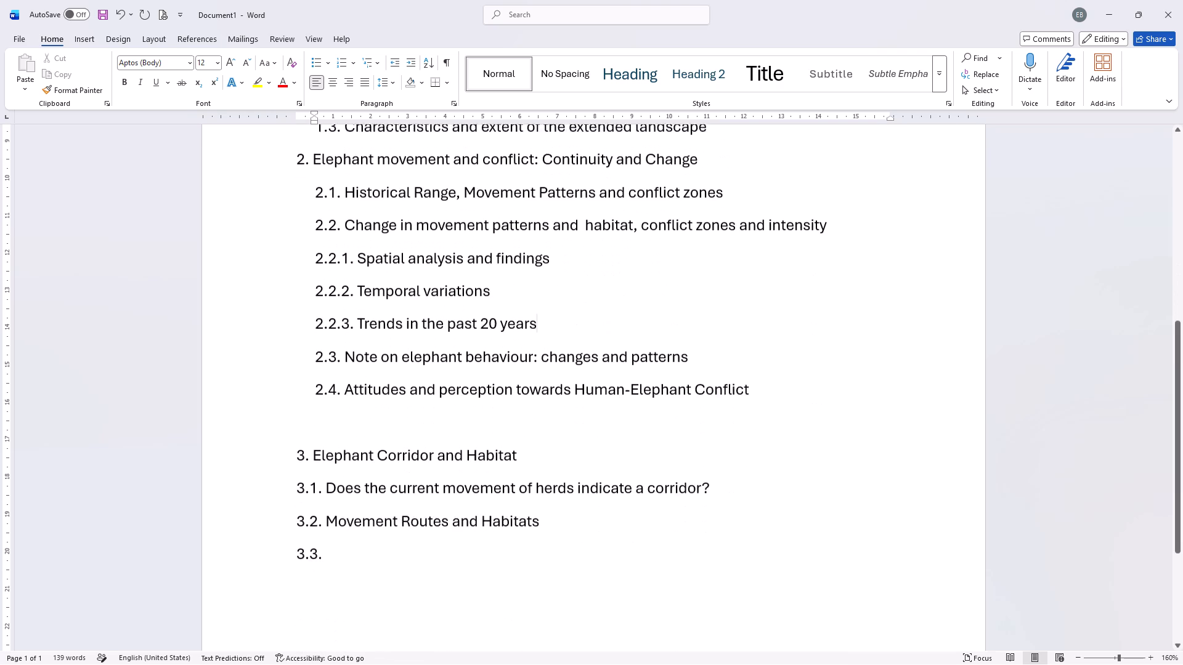
# Indent items 2.2.1, 2.2.2 and 2.2.3 together to about 1.5 cm, one level deeper than item 2.2.
pyautogui.moveTo(544, 308); pyautogui.dragTo(312, 243)
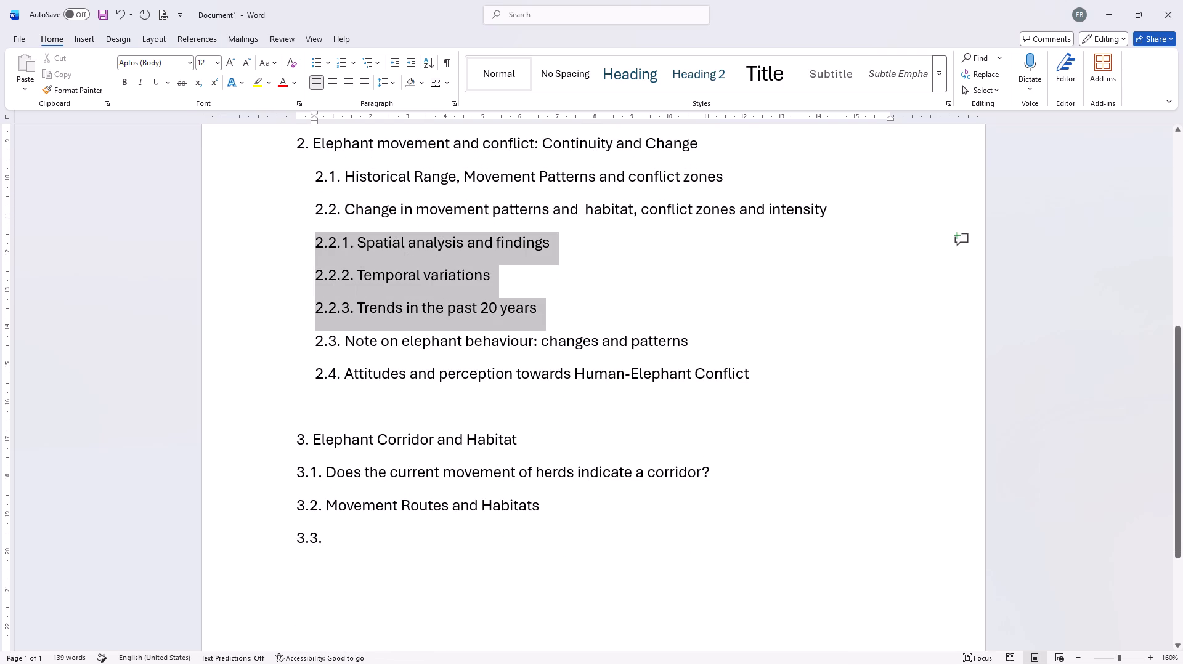
pyautogui.moveTo(312, 243); pyautogui.dragTo(311, 243)
pyautogui.moveTo(314, 121); pyautogui.dragTo(331, 119)
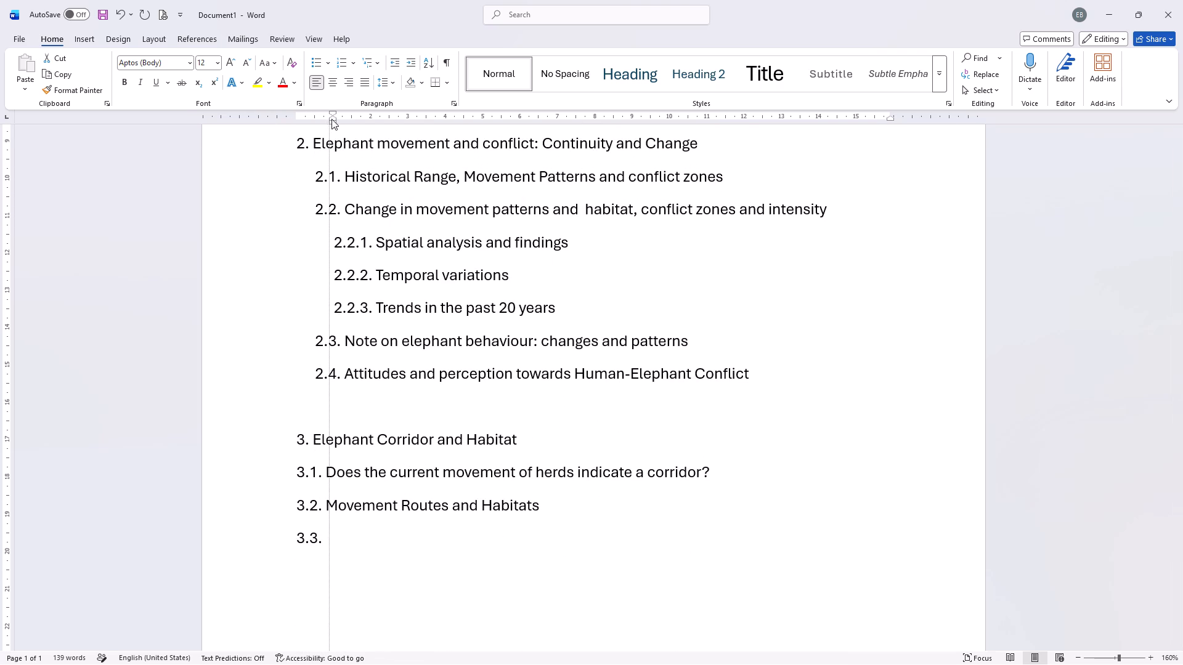
pyautogui.moveTo(331, 119); pyautogui.dragTo(343, 118)
pyautogui.moveTo(343, 118); pyautogui.dragTo(351, 116)
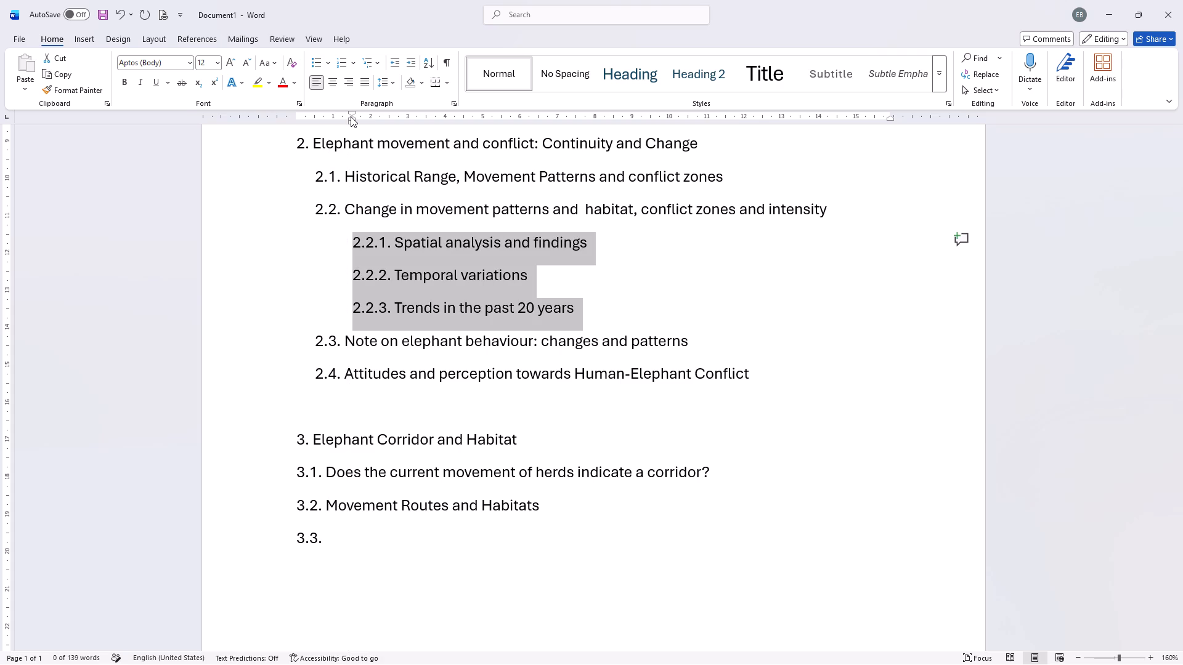
pyautogui.click(502, 365)
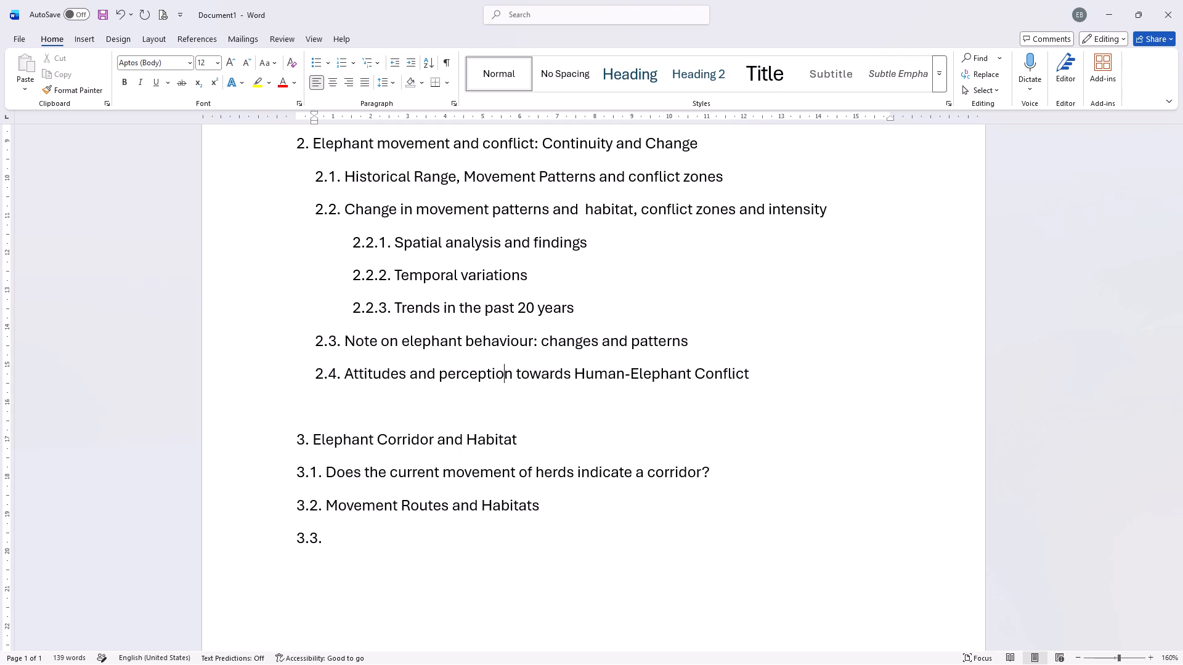
# Place the text cursor after the empty "3.3." number to continue section 3.
pyautogui.click(358, 529)
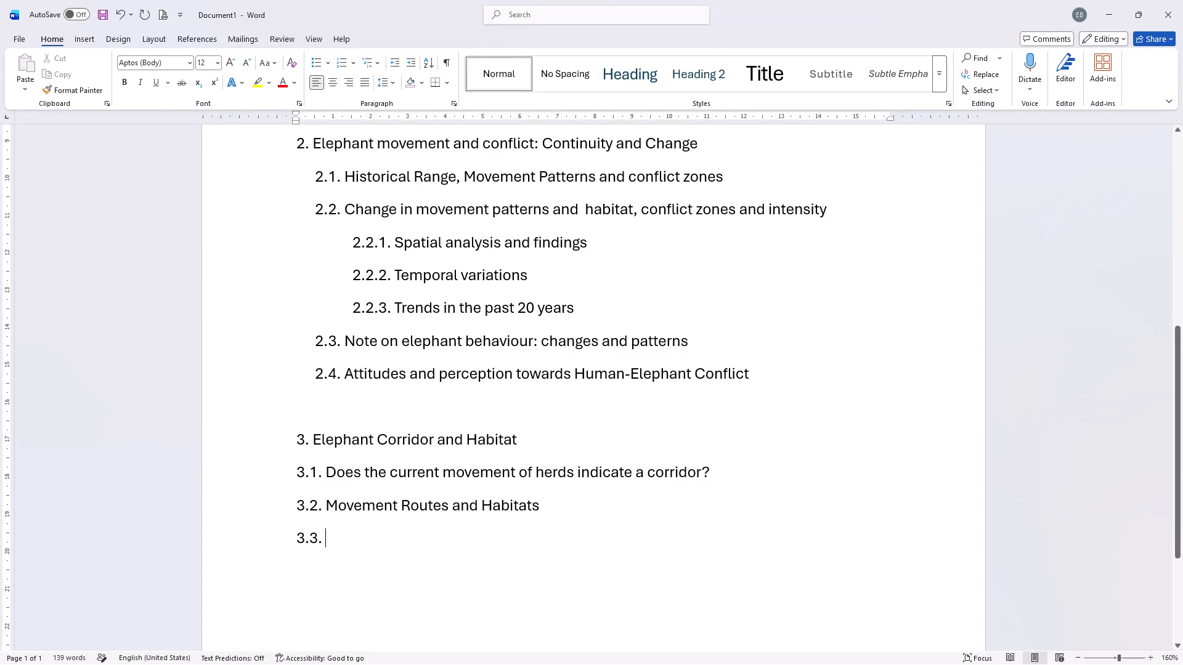
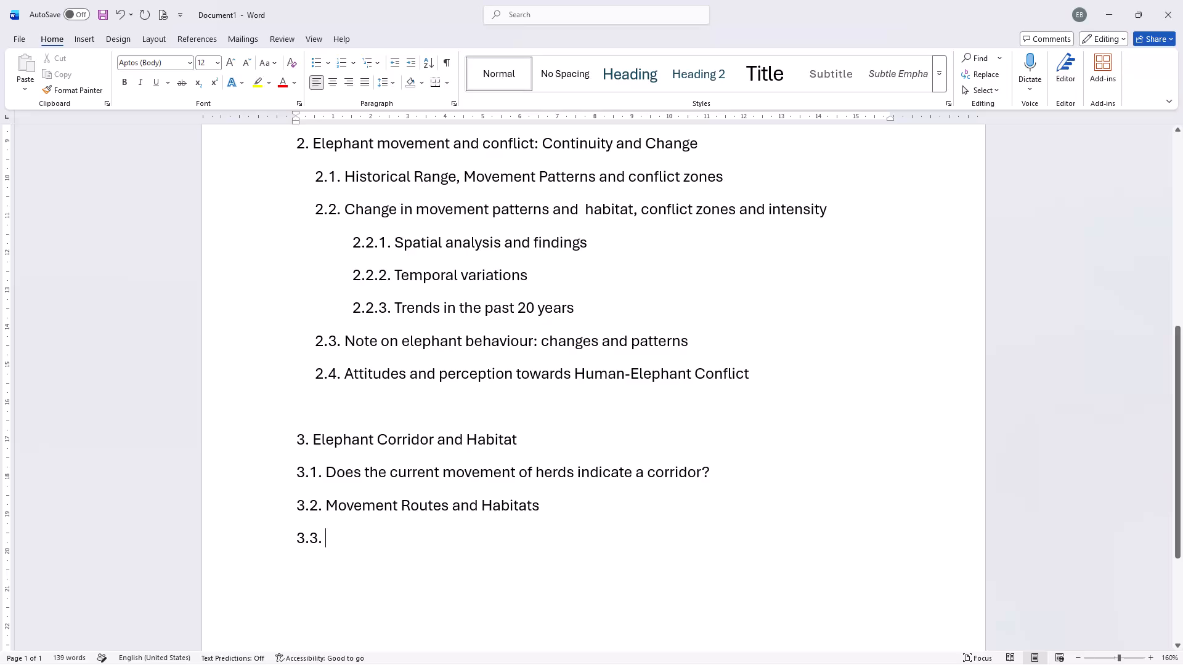
# Add item "2.2.1.1. Categorization of villages and tolas based on conflict intensity over the last 3 years" on a new line below item 2.2.1.
pyautogui.click(610, 251)
pyautogui.press('Return')
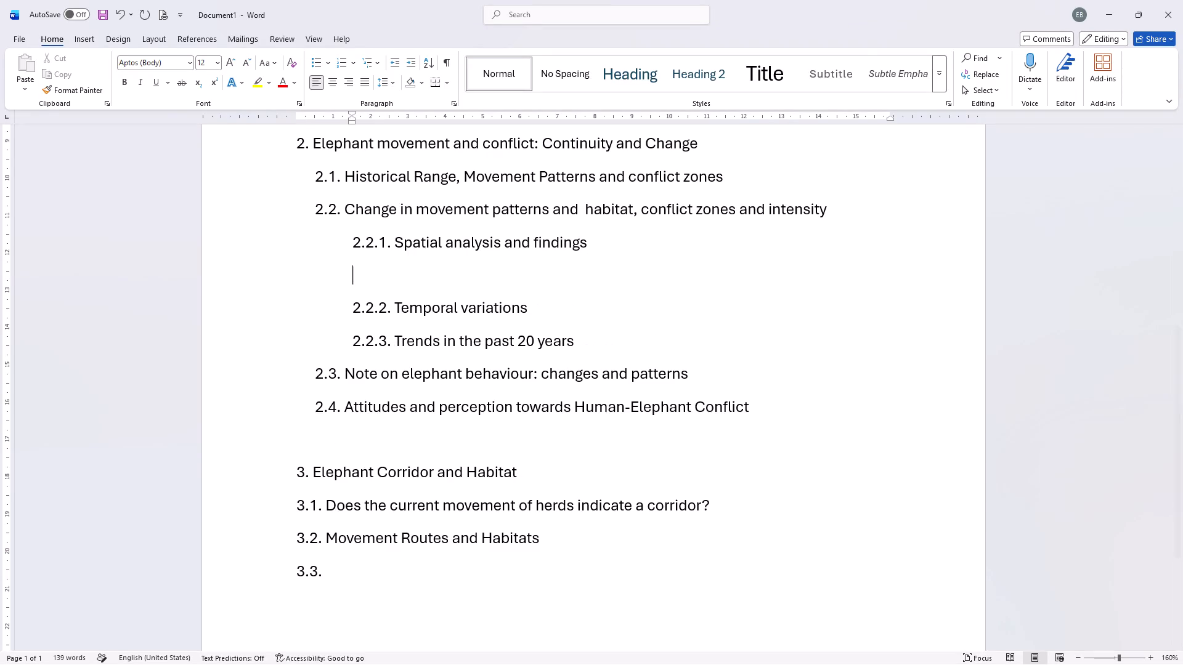
pyautogui.write('2.2.1.1.')
pyautogui.press('space')
pyautogui.write('Cate')
pyautogui.press('g')
pyautogui.write('orization of')
pyautogui.press('space')
pyautogui.write('villages and tolas')
pyautogui.press('space')
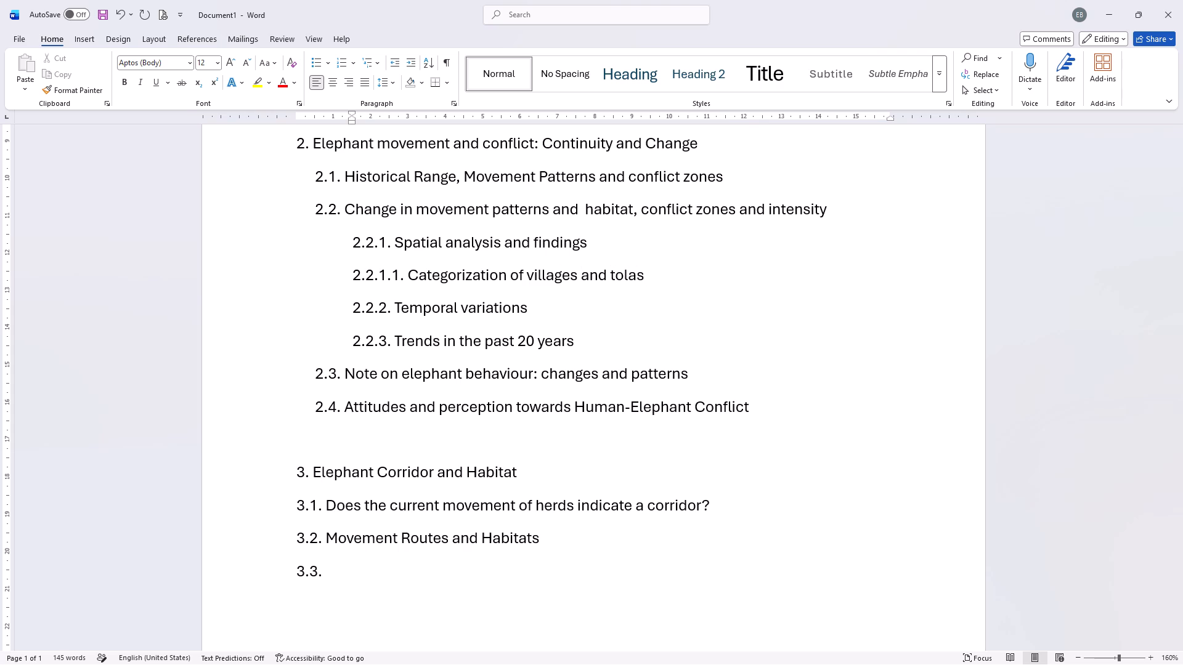
pyautogui.write('based on conflict inten')
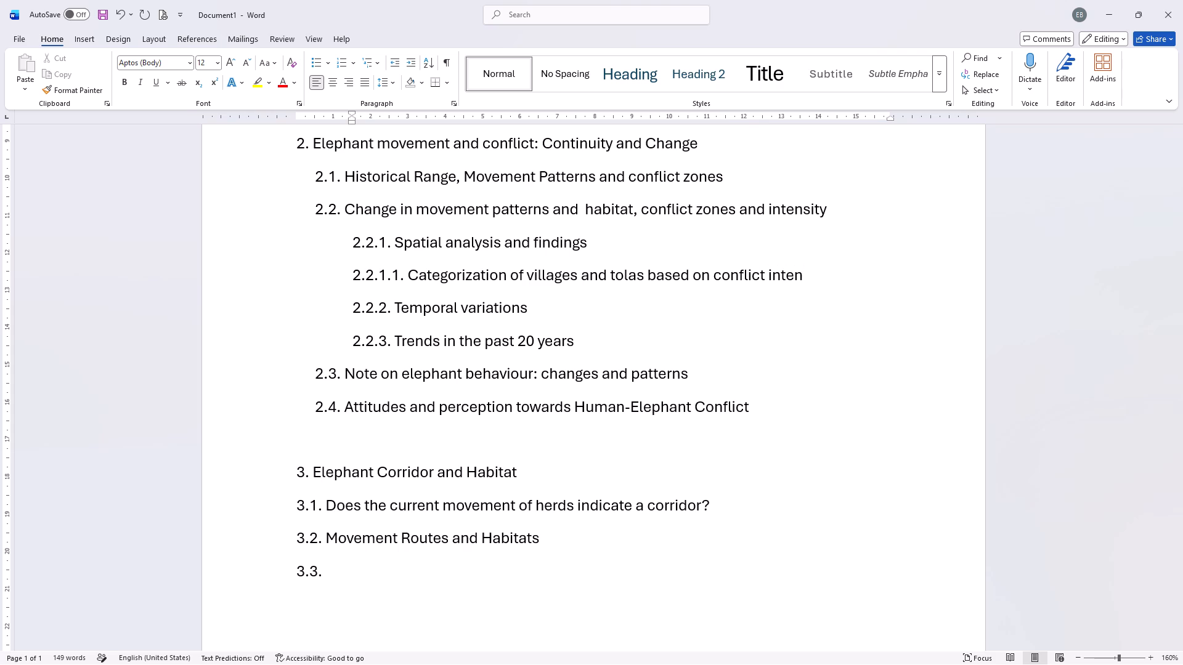
pyautogui.write('si')
pyautogui.write('ty over the last 3 years')
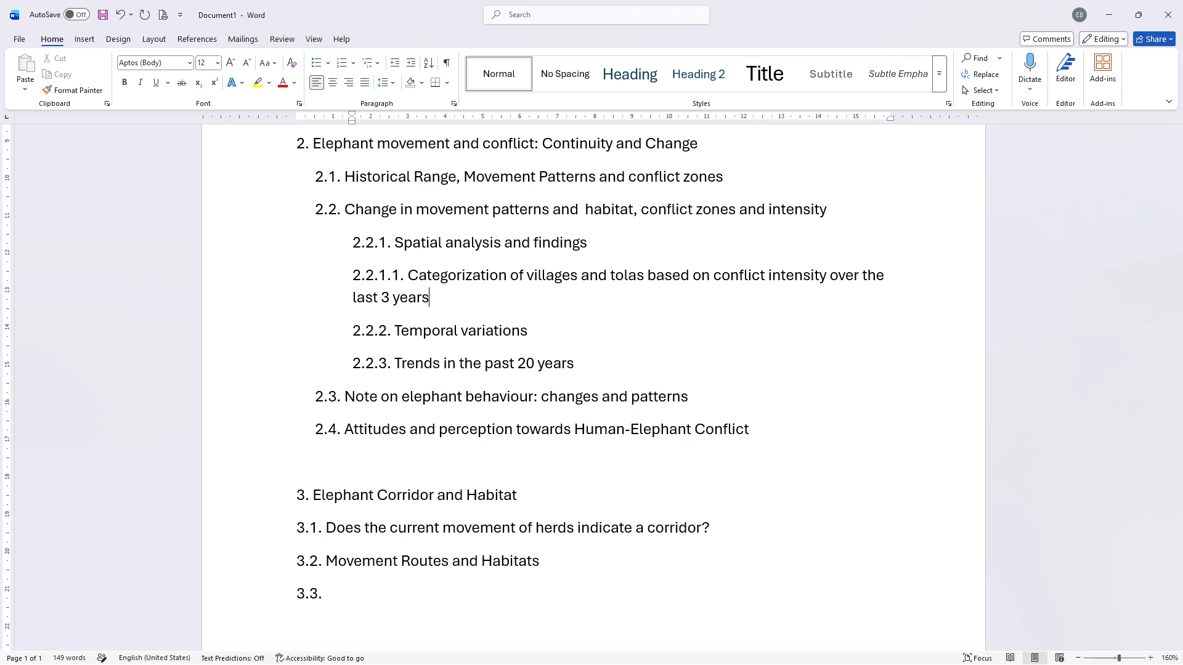
# Start a new item numbered "2.2.1.2." on its own line below item 2.2.1.1.
pyautogui.press('Return')
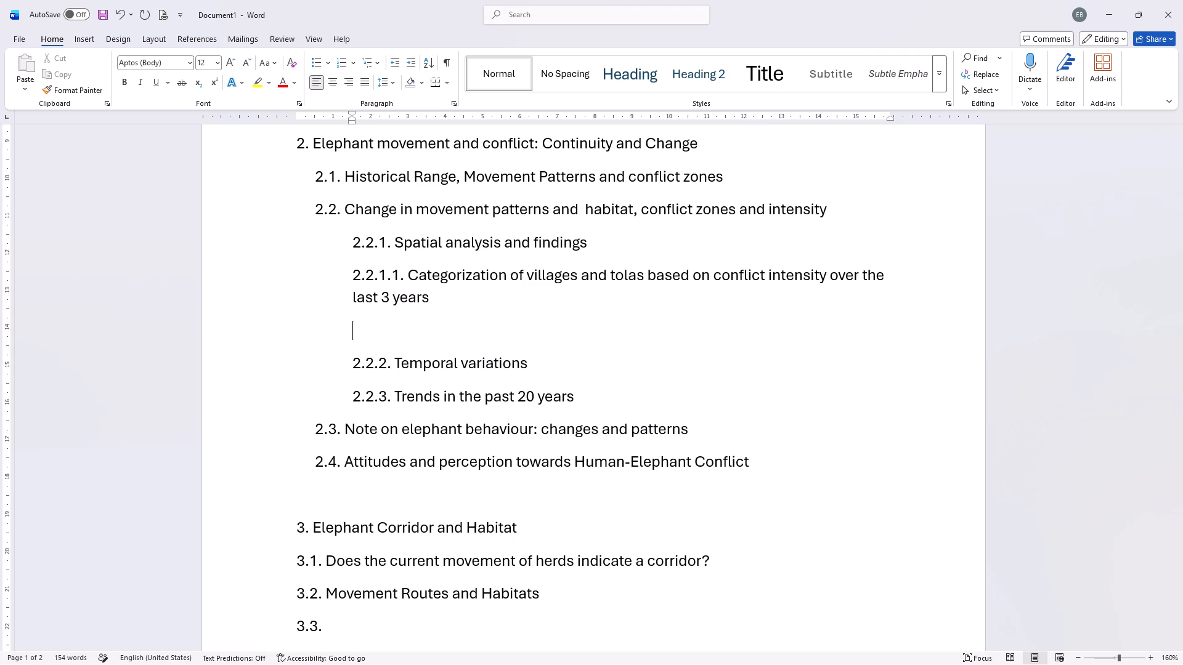
pyautogui.write('2.2.')
pyautogui.write('1.2.')
pyautogui.press('space')
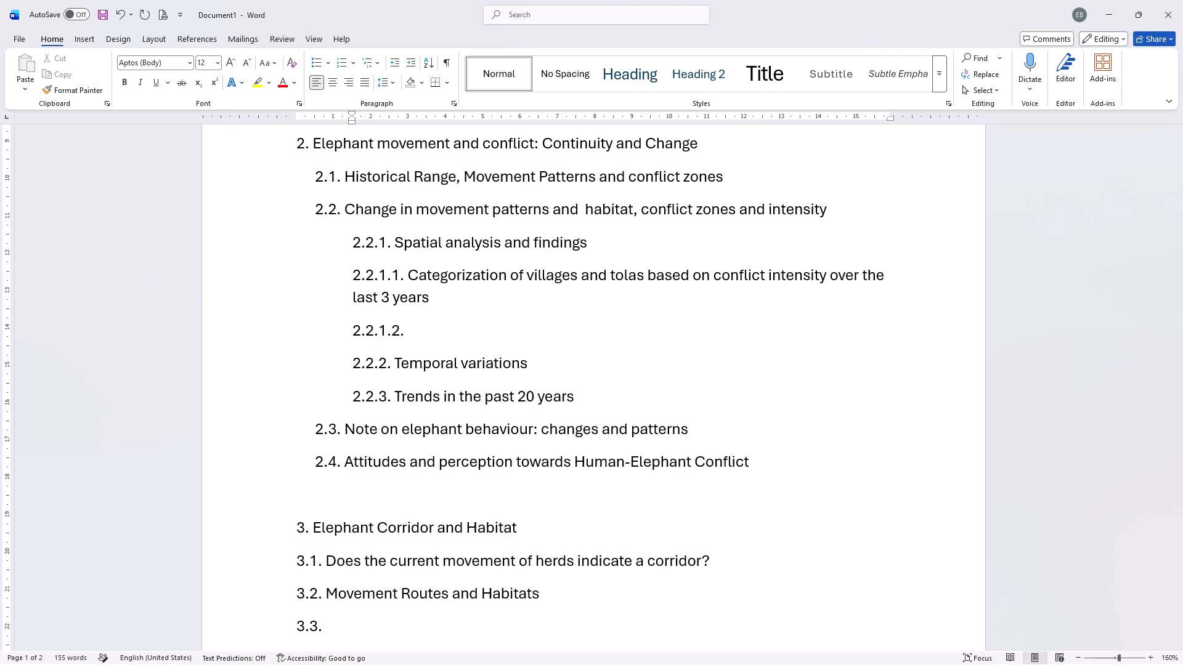
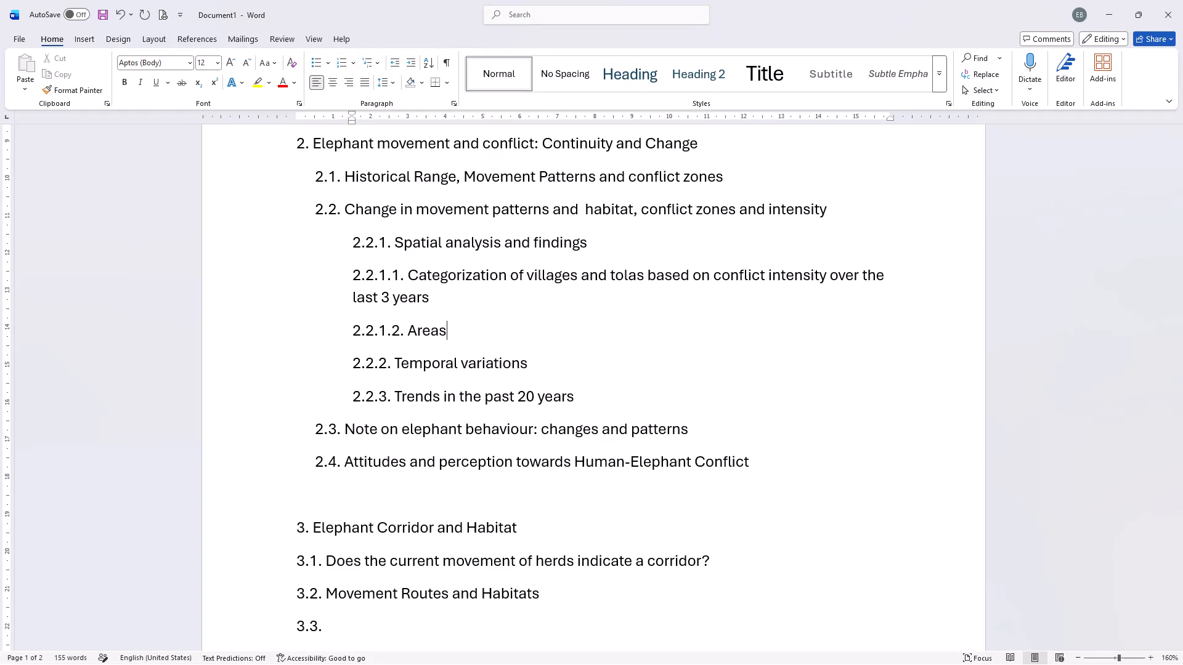
# Complete item 2.2.1.2 so that it reads "Areas where HEC is a recent phenomenon".
pyautogui.press('space')
pyautogui.write('whrein')
pyautogui.press('BackSpace')
pyautogui.press('BackSpace')
pyautogui.press('BackSpace')
pyautogui.press('BackSpace')
pyautogui.write('ere HEC is a recent phenio')
pyautogui.press('BackSpace')
pyautogui.press('BackSpace')
pyautogui.write('omnem')
pyautogui.press('BackSpace')
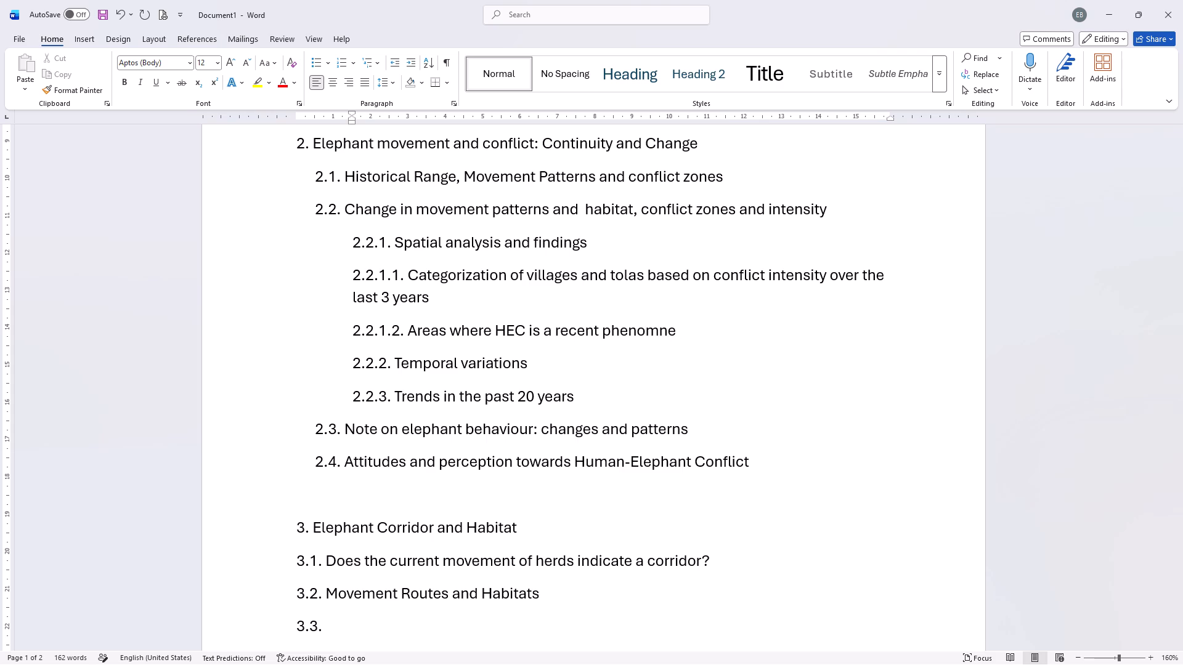
pyautogui.press('BackSpace')
pyautogui.press('BackSpace')
pyautogui.press('e')
pyautogui.write('non')
# Indent items 2.2.1.1 and 2.2.1.2 deeper than item 2.2.1, to about 2.75 cm on the ruler.
pyautogui.moveTo(702, 333); pyautogui.dragTo(458, 280)
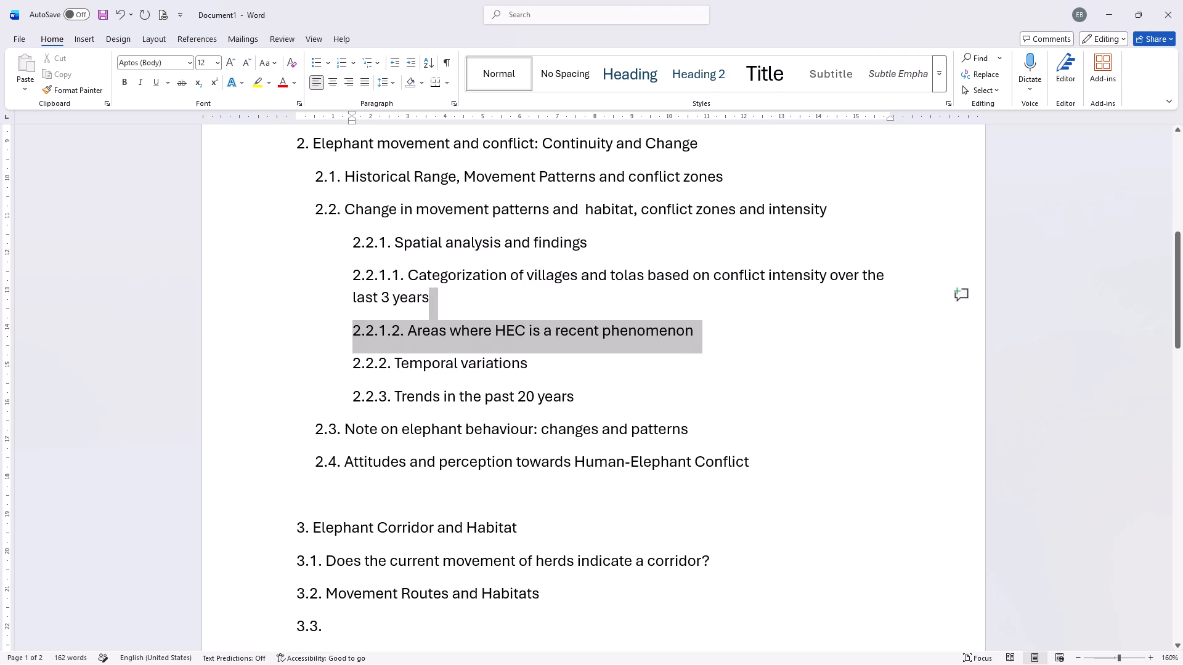
pyautogui.moveTo(458, 280); pyautogui.dragTo(346, 276)
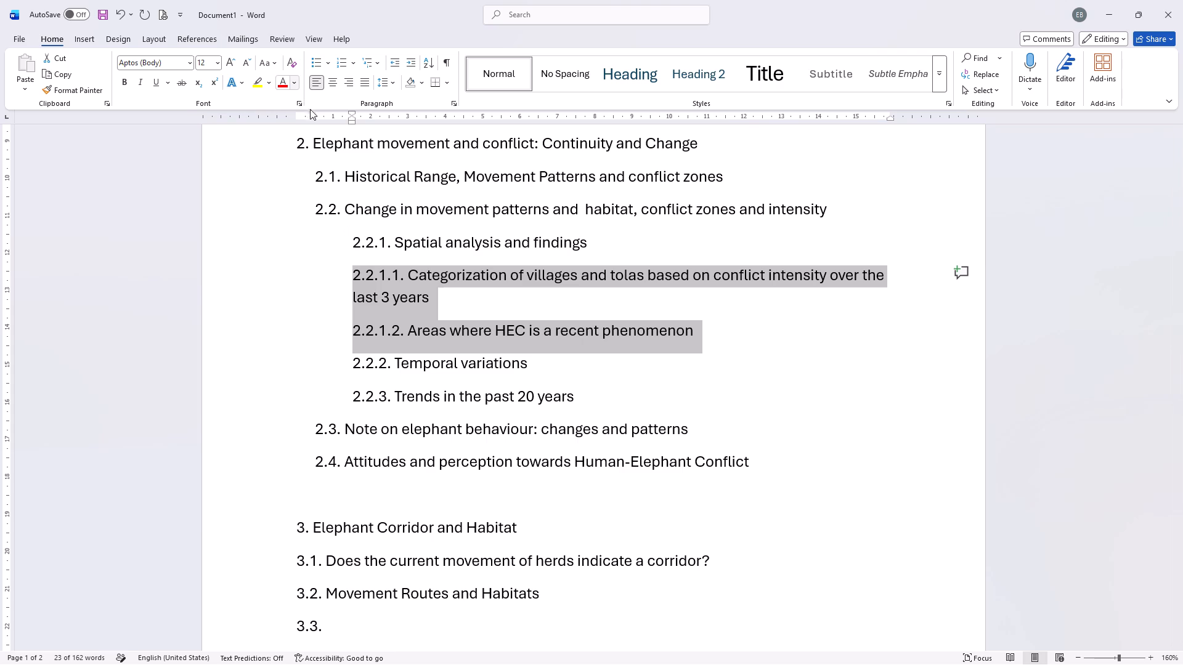
pyautogui.moveTo(349, 120); pyautogui.dragTo(376, 121)
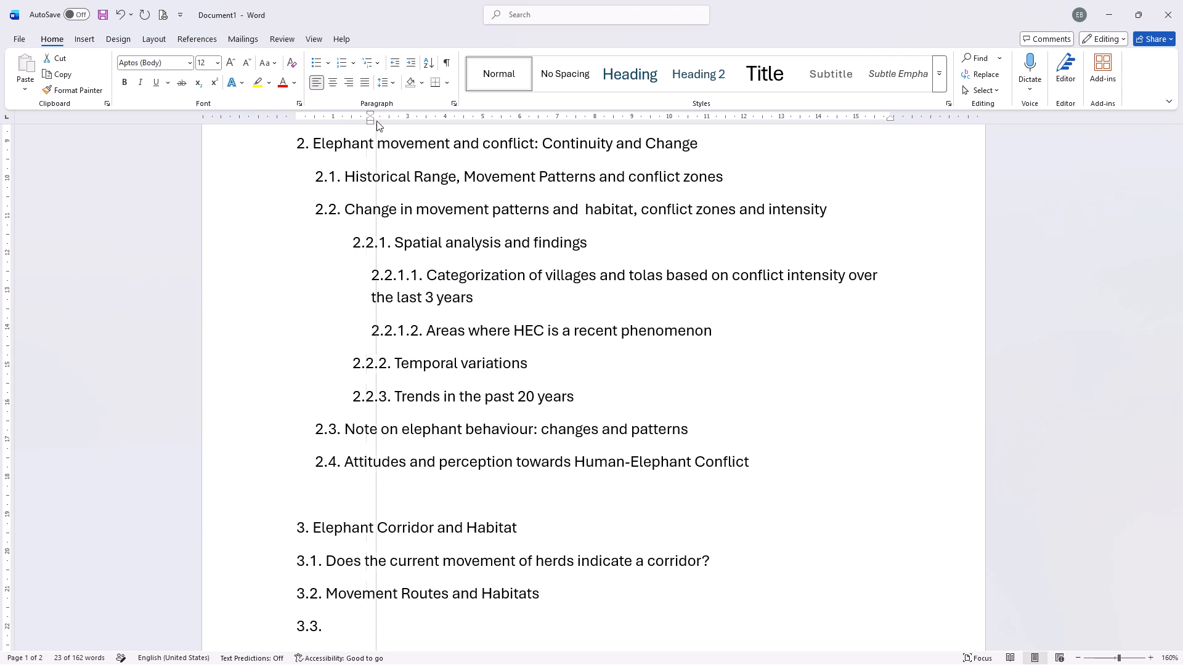
pyautogui.moveTo(376, 121); pyautogui.dragTo(391, 123)
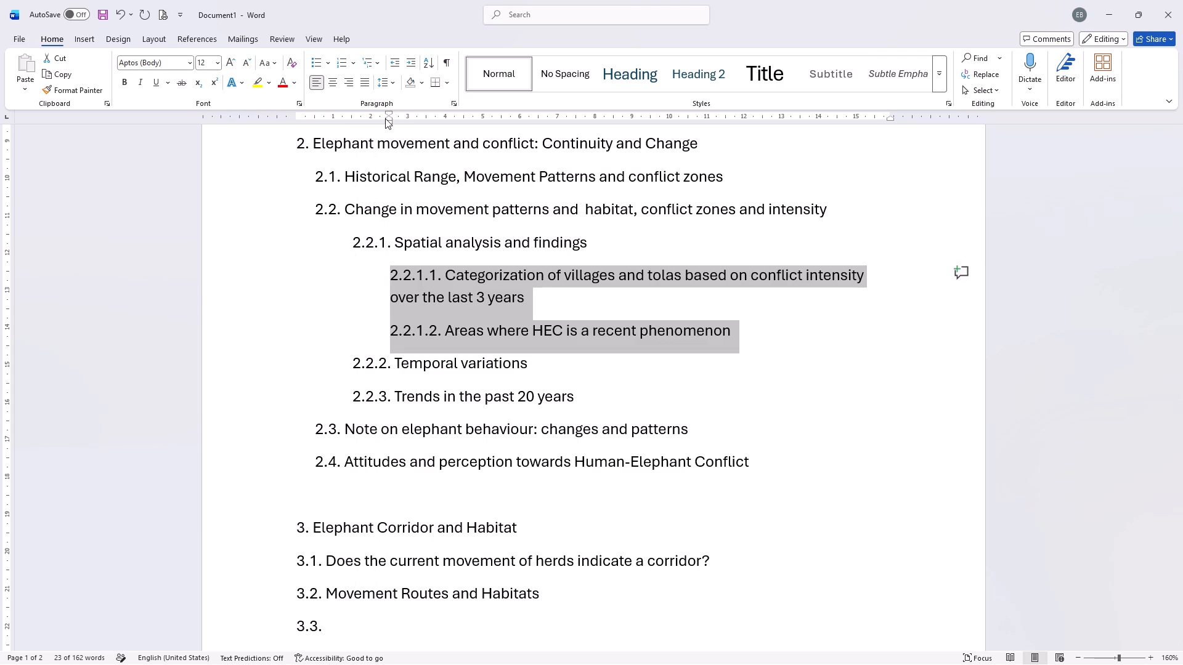
pyautogui.moveTo(389, 123); pyautogui.dragTo(397, 124)
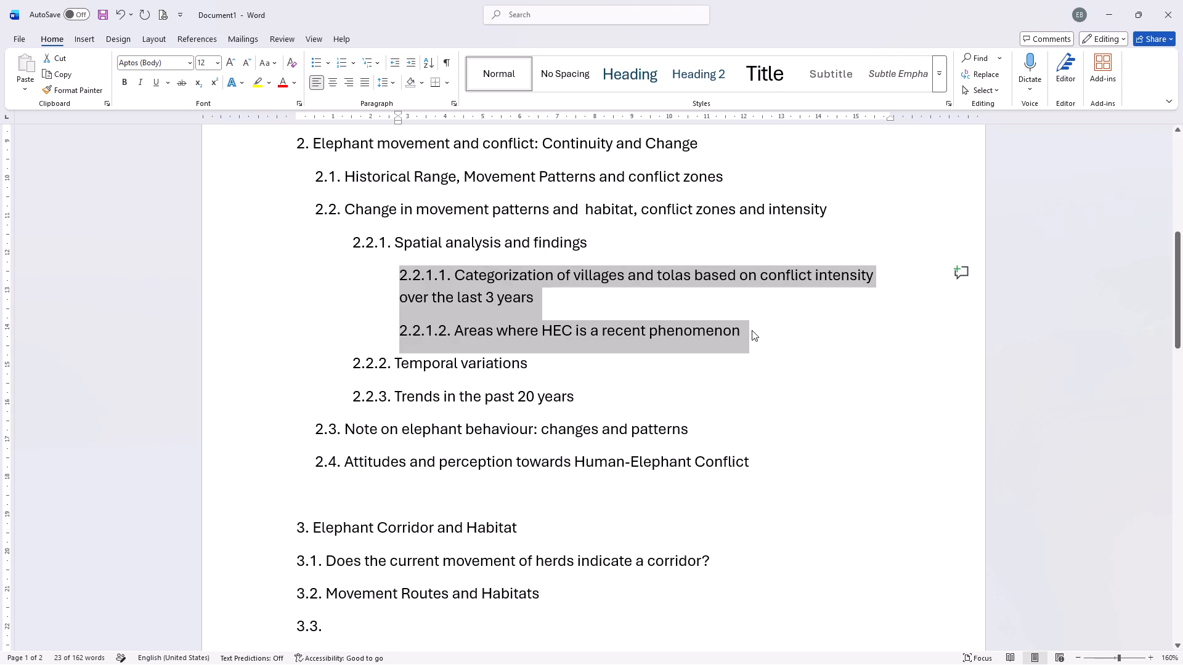
# Insert item "2.2.1.2. Change in conflict zones" on a new line directly below item 2.2.1.1.
pyautogui.click(532, 294)
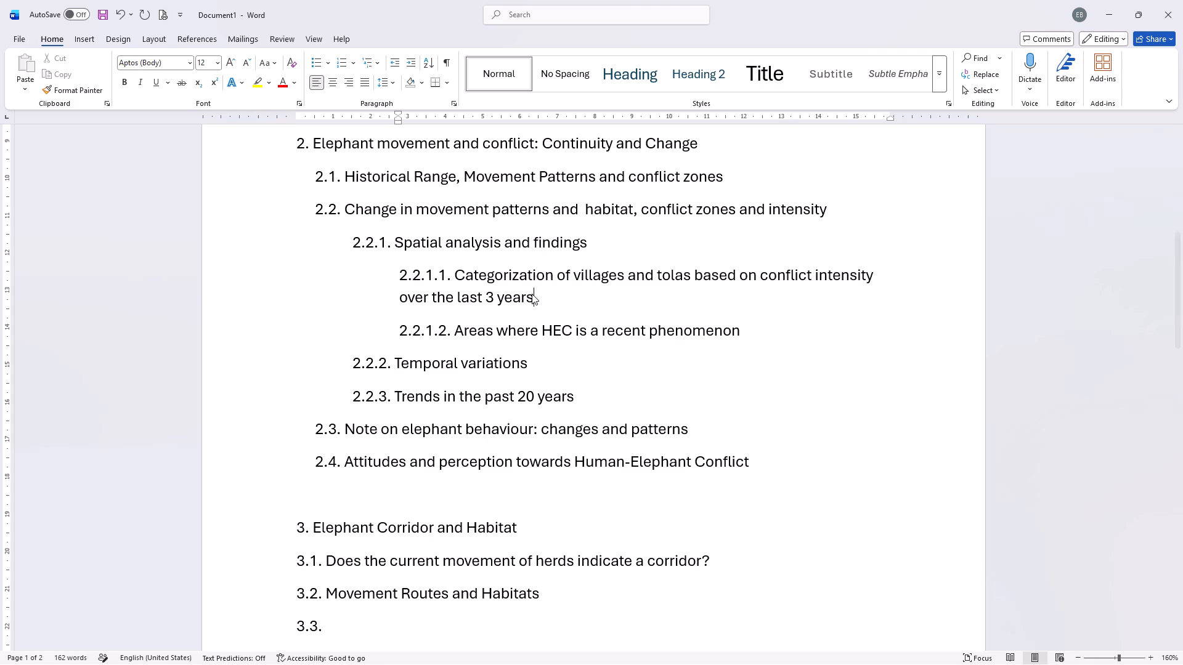
pyautogui.press('Return')
pyautogui.write('2.2.')
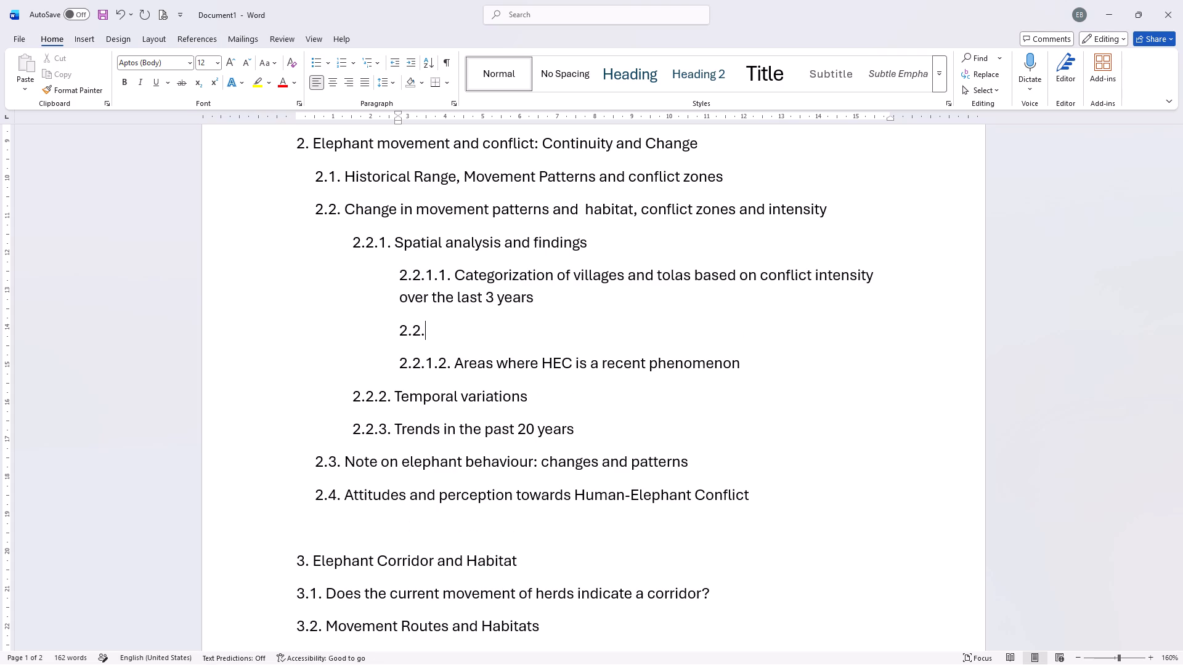
pyautogui.write('1.')
pyautogui.write('2. Chan')
pyautogui.write('ge in con')
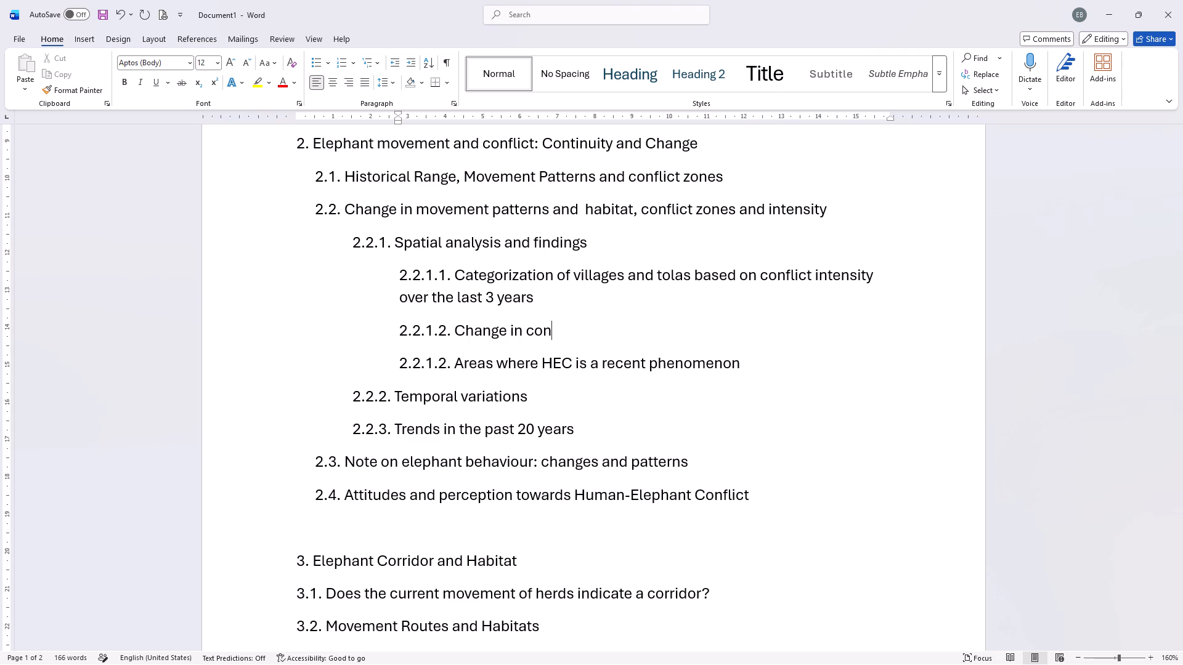
pyautogui.write('flict')
pyautogui.press('space')
pyautogui.write('zones')
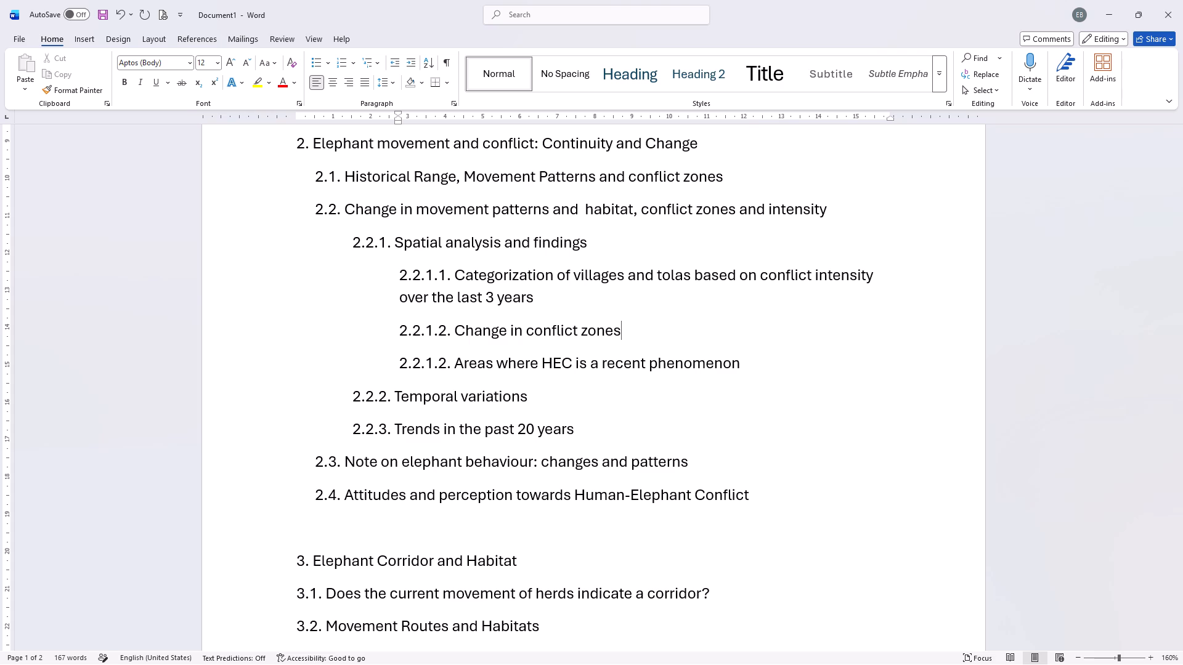
# Renumber the item "Areas where HEC is a recent phenomenon" as 2.2.1.3.
pyautogui.click(444, 362)
pyautogui.press('BackSpace')
pyautogui.press('3')
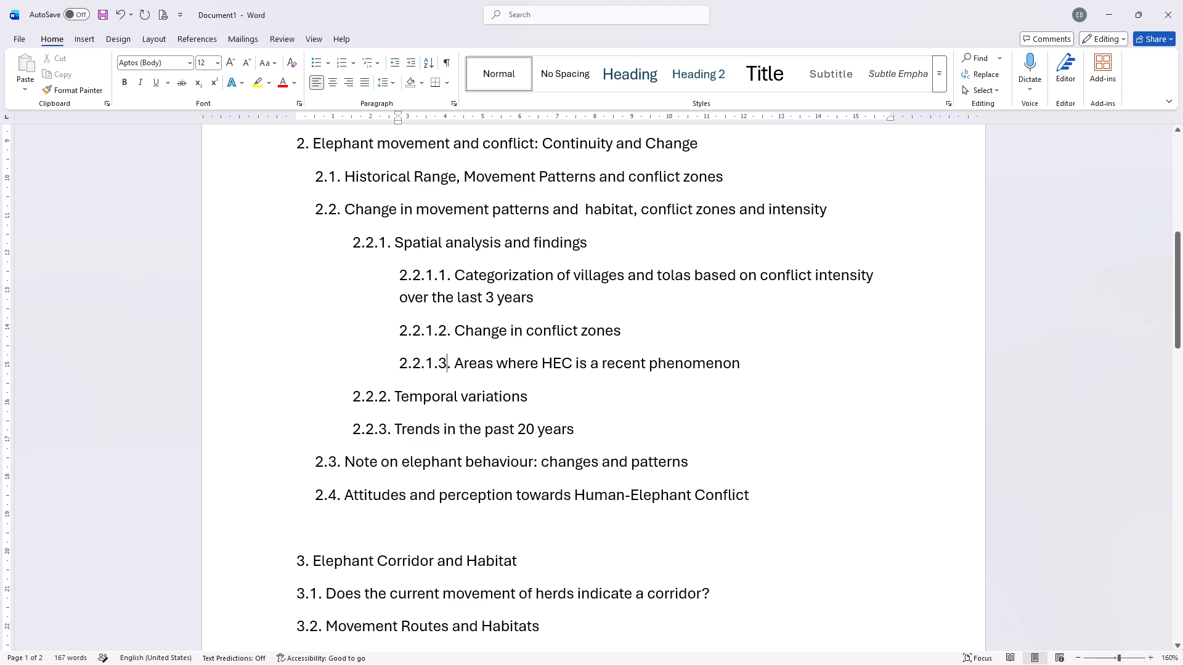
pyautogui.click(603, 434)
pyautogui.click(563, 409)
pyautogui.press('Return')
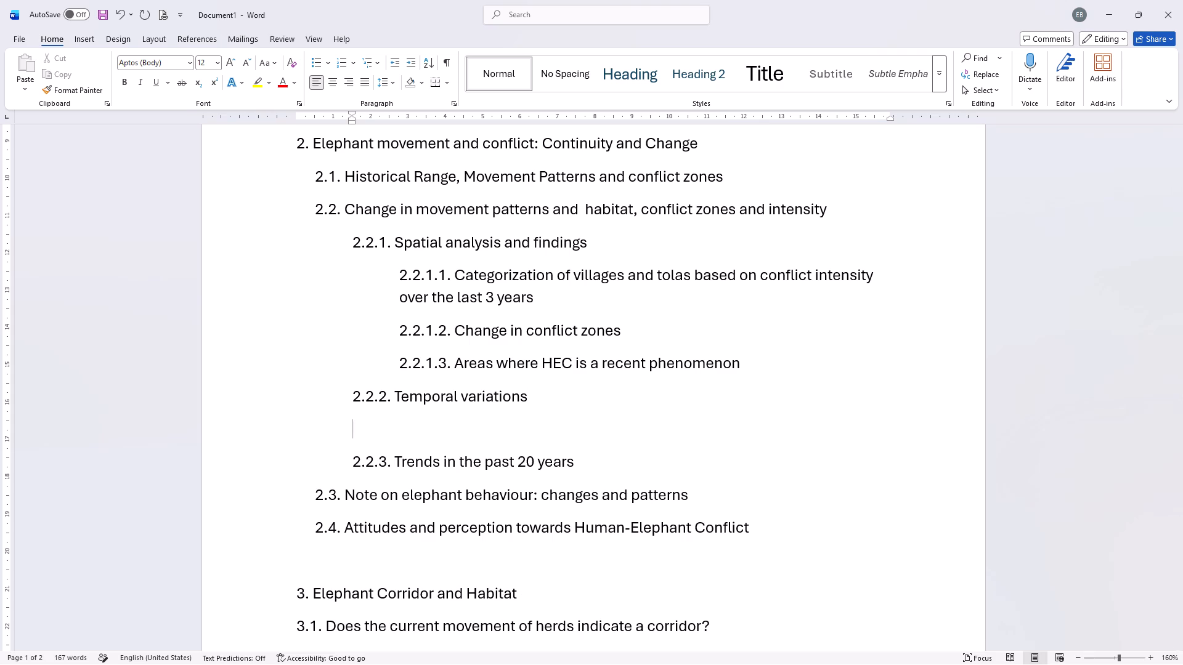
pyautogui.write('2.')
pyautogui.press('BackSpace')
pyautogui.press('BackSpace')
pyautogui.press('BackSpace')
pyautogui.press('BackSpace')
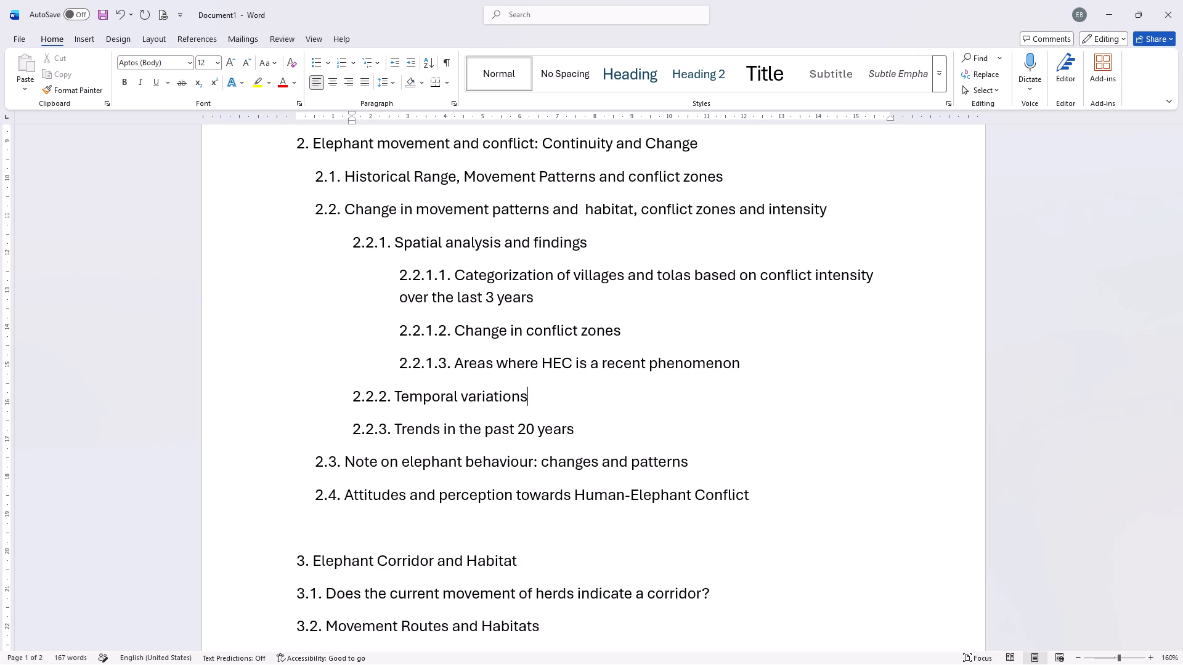
# Insert an empty item 2.2.1 above "Spatial analysis and findings" and renumber that heading as 2.2.2.
pyautogui.click(386, 243)
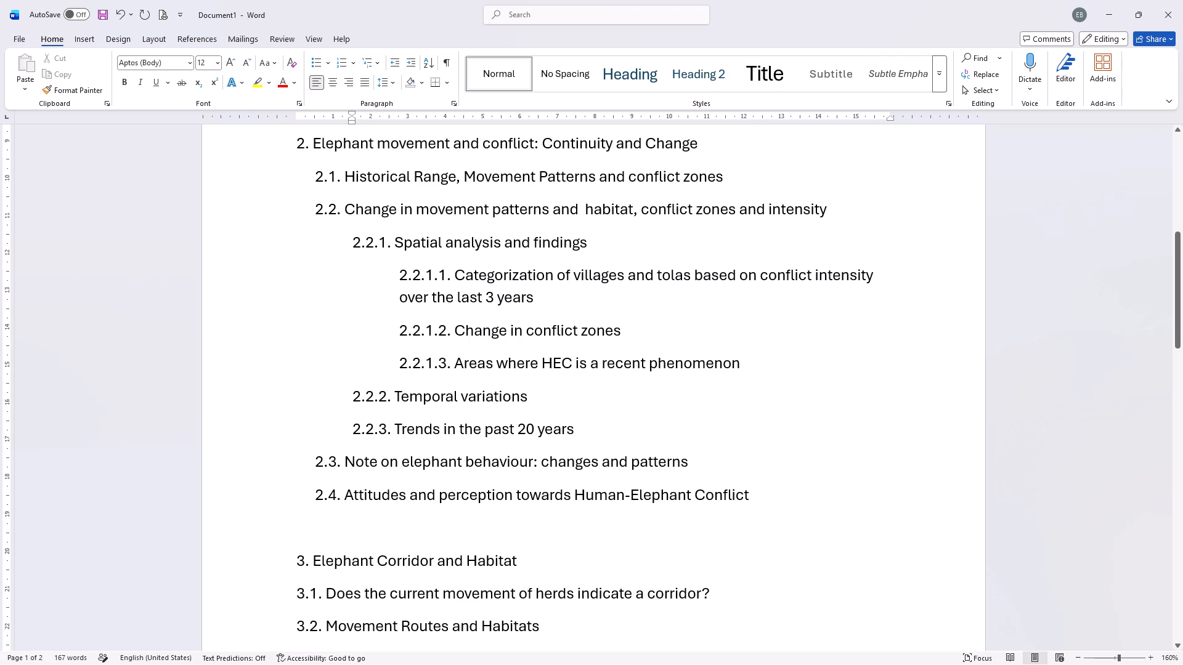
pyautogui.click(396, 242)
pyautogui.press('Return')
pyautogui.write('2.2.1.')
pyautogui.press('BackSpace')
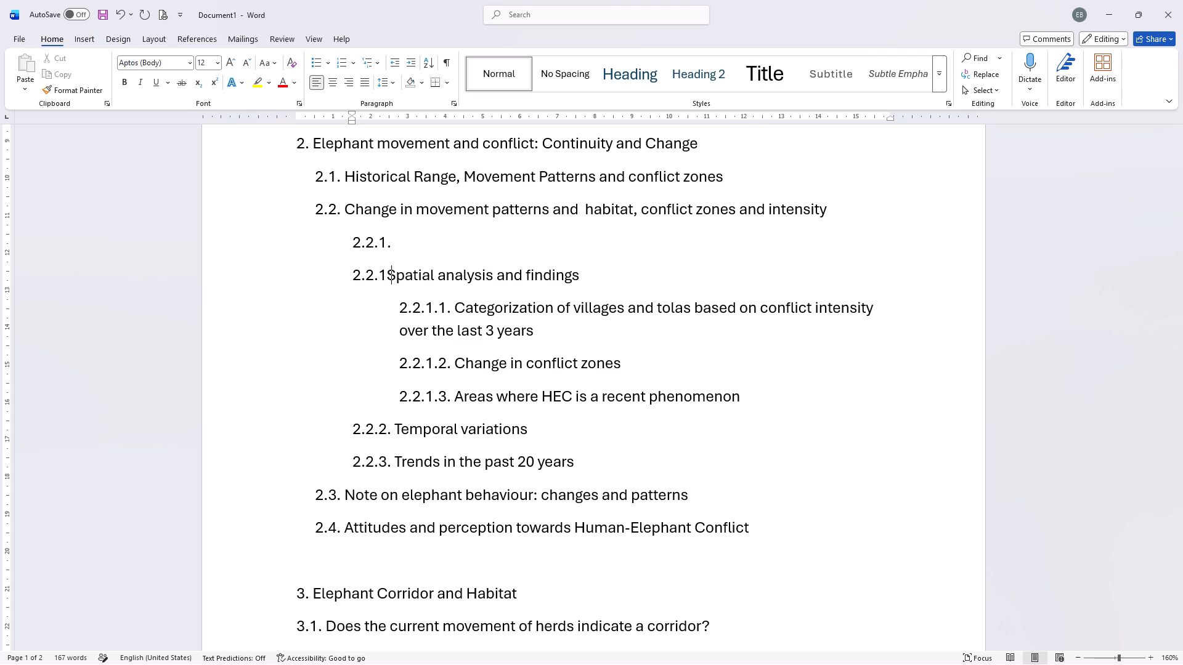
pyautogui.press('BackSpace')
pyautogui.write('2.')
pyautogui.press('space')
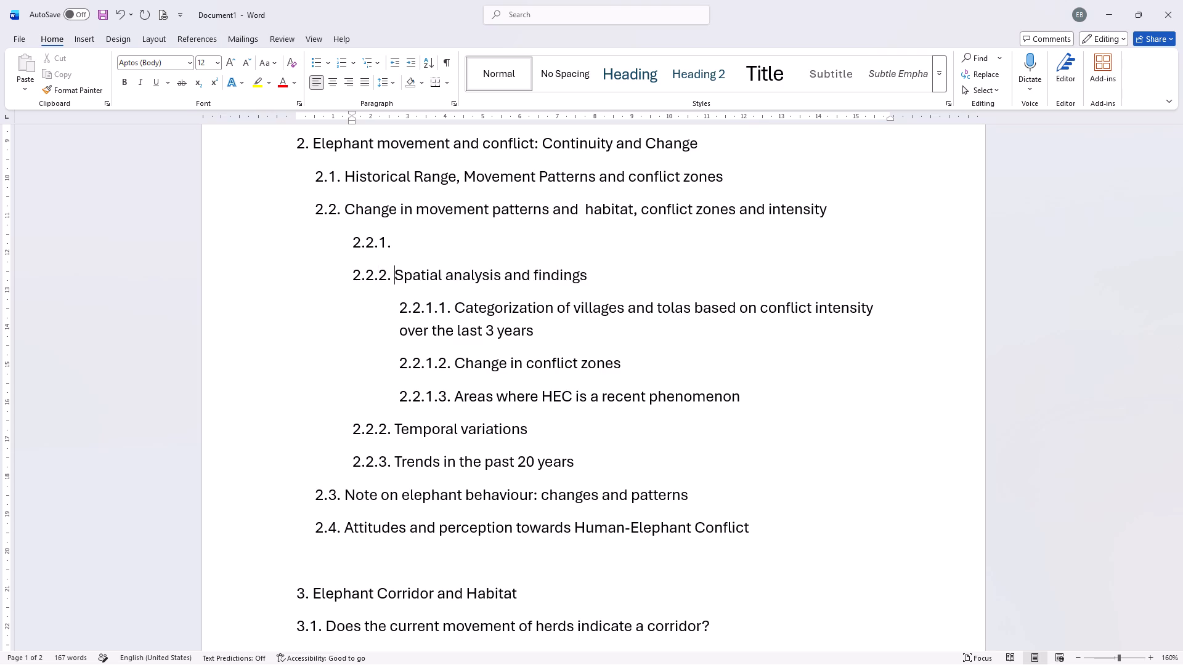
# Renumber the three sub-items under "Spatial analysis and findings" as 2.2.2.1, 2.2.2.2 and 2.2.2.3.
pyautogui.click(431, 308)
pyautogui.press('BackSpace')
pyautogui.press('2')
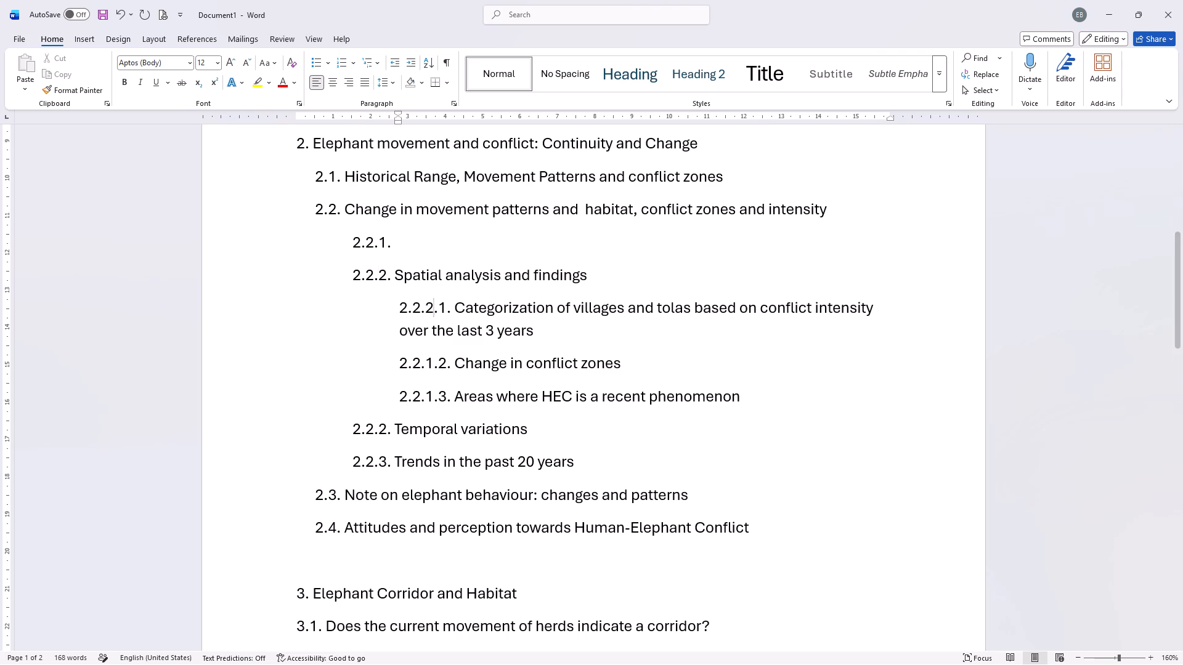
pyautogui.click(430, 360)
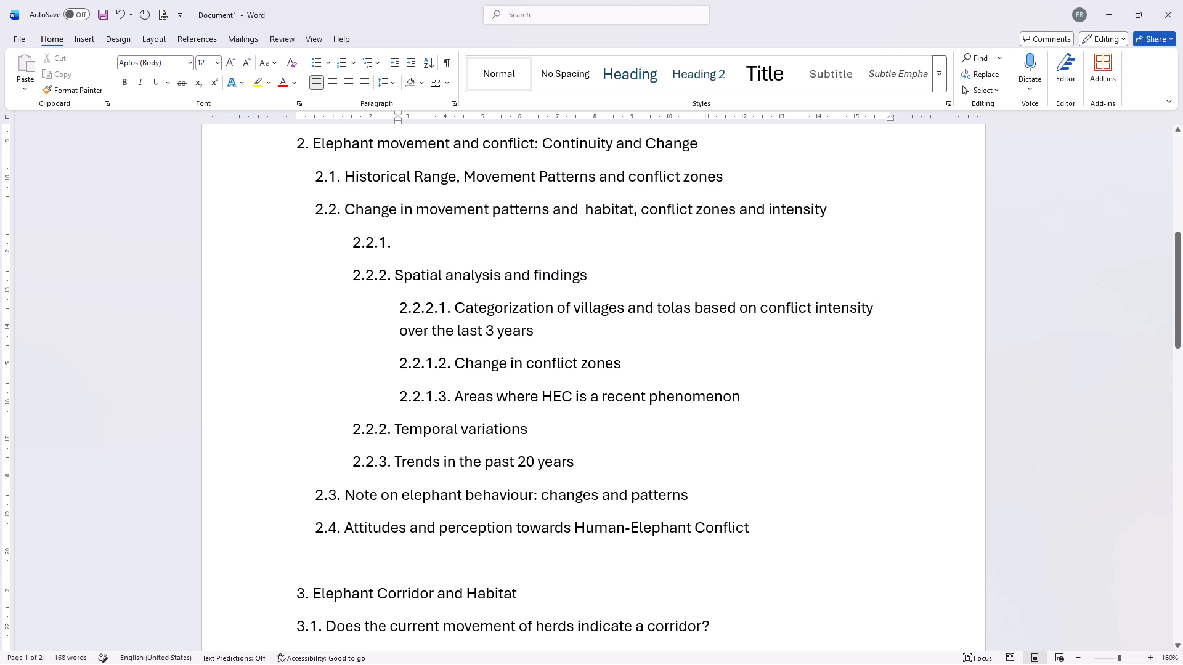
pyautogui.press('BackSpace')
pyautogui.press('2')
pyautogui.click(430, 401)
pyautogui.press('BackSpace')
pyautogui.press('2')
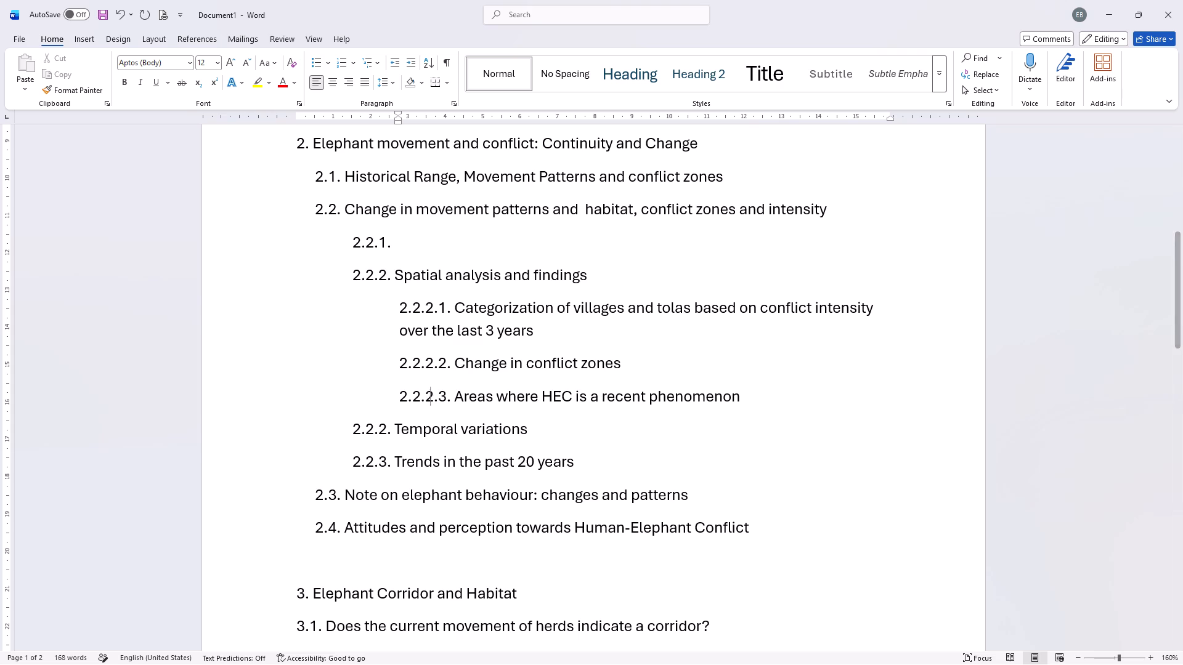
# Renumber "Temporal variations" as 2.2.3 and "Trends in the past 20 years" as 2.2.4.
pyautogui.click(388, 429)
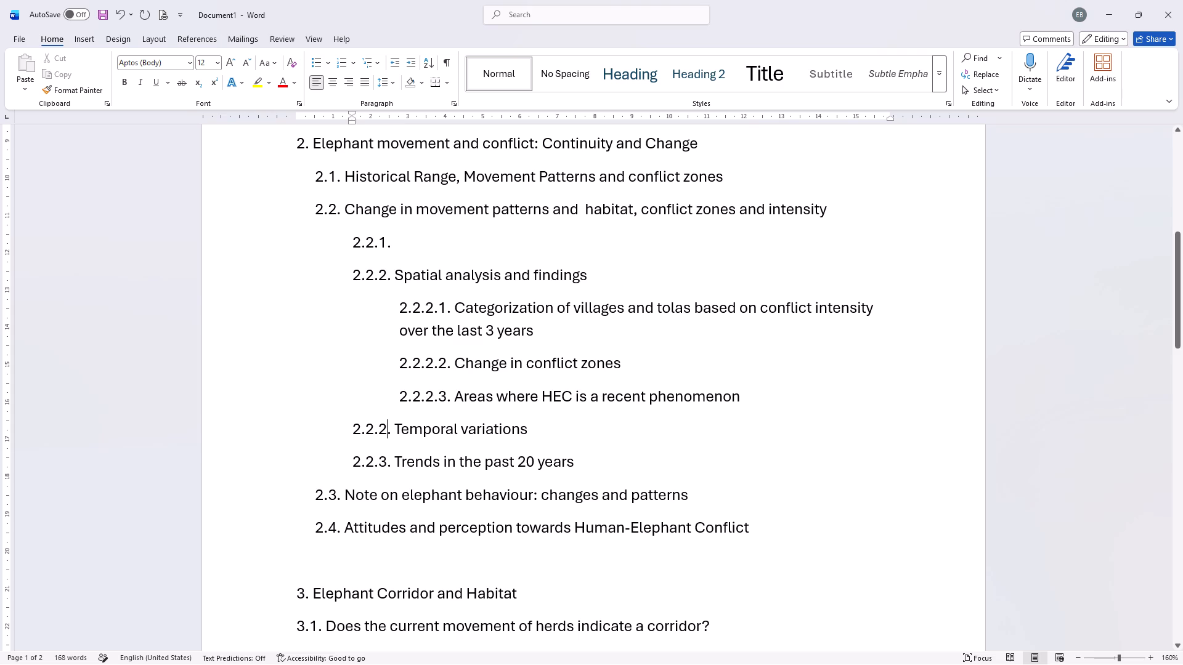
pyautogui.press('BackSpace')
pyautogui.press('3')
pyautogui.click(385, 457)
pyautogui.press('BackSpace')
pyautogui.press('4')
# Fill in the empty item 2.2.1 with the heading "HEC types and intensity".
pyautogui.click(421, 242)
pyautogui.write('Conflict')
pyautogui.press('space')
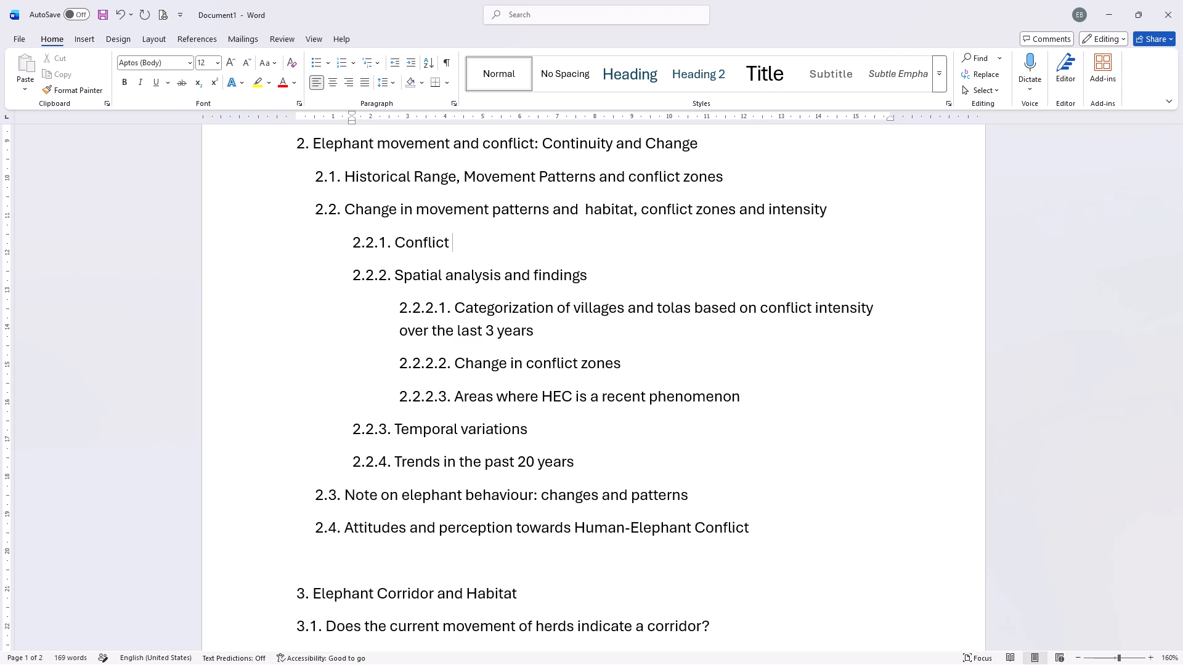
pyautogui.press('BackSpace')
pyautogui.press('BackSpace')
pyautogui.press('BackSpace')
pyautogui.press('BackSpace')
pyautogui.press('BackSpace')
pyautogui.press('BackSpace')
pyautogui.press('BackSpace')
pyautogui.press('BackSpace')
pyautogui.press('BackSpace')
pyautogui.write('HEC types and intensity')
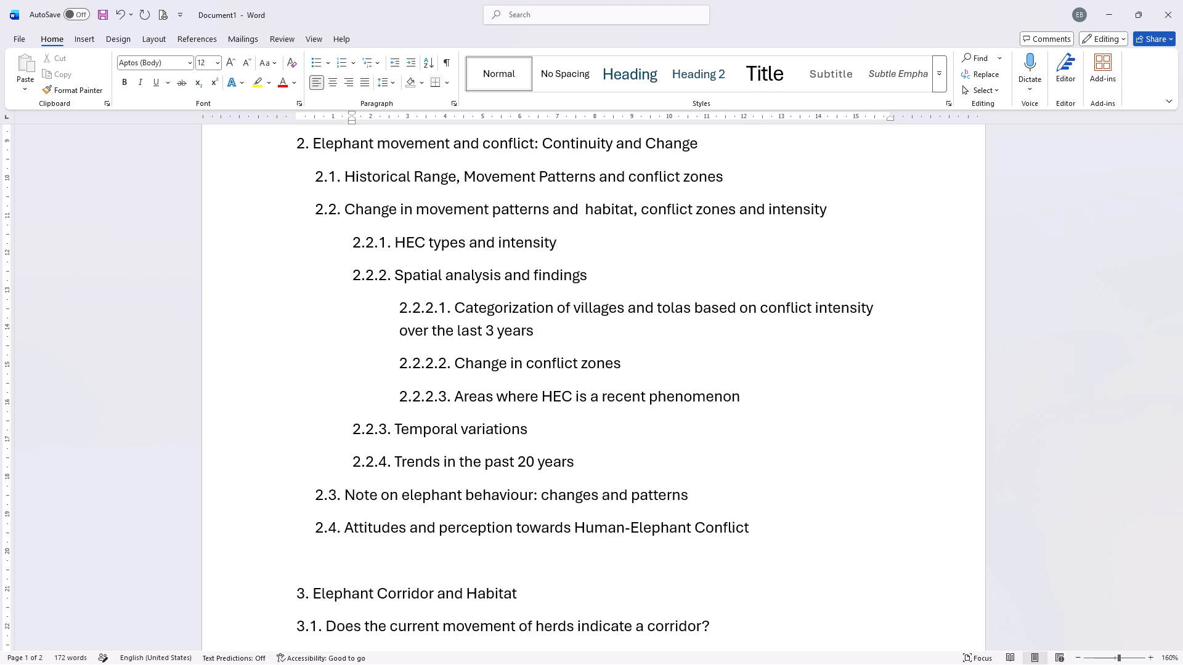
pyautogui.scroll(1, 425, 312)
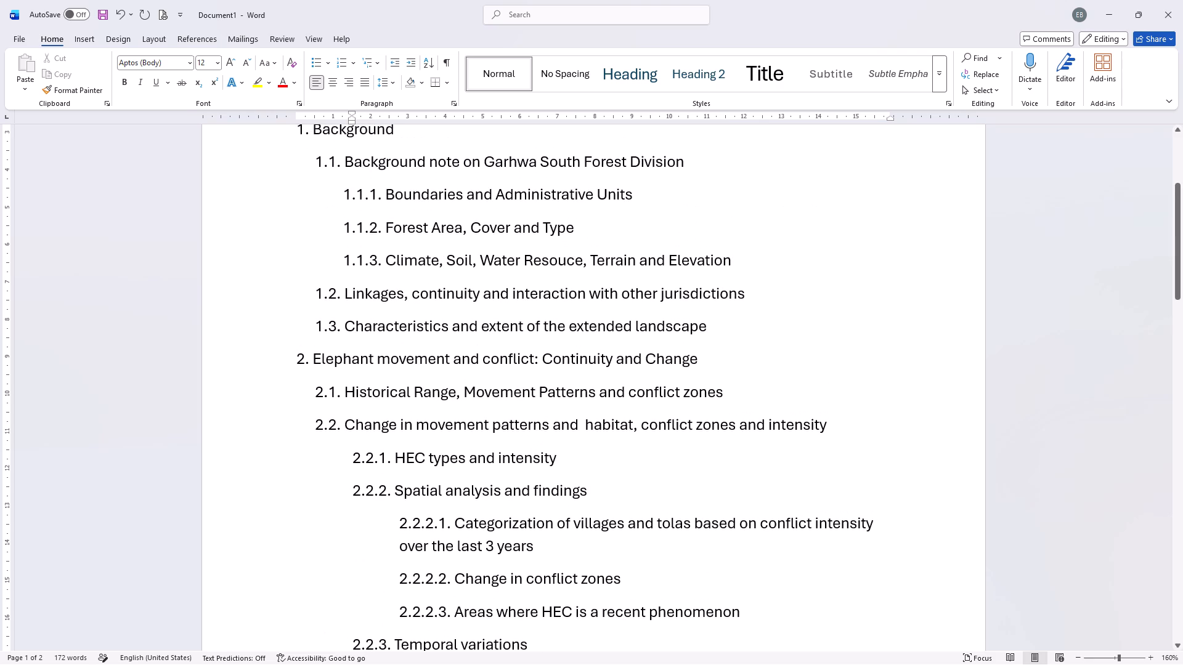
# Add the item number 2.5. on the blank line below "Attitudes and perception towards Human-Elephant Conflict".
pyautogui.scroll(1, 452, 349)
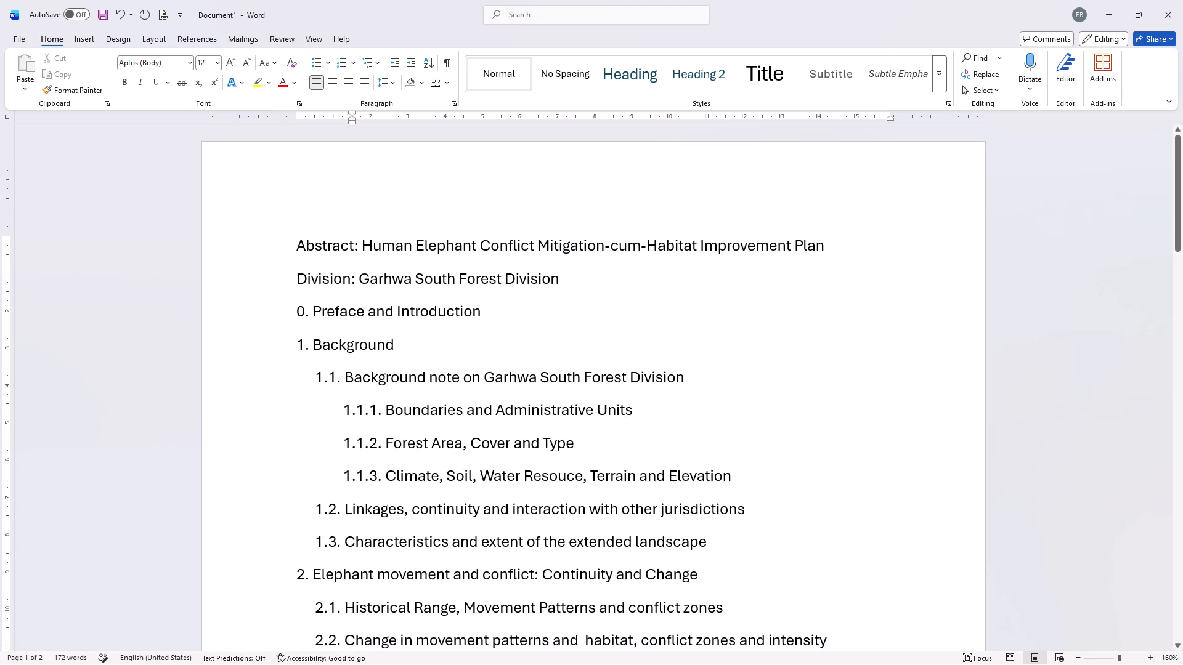
pyautogui.scroll(-2, 452, 345)
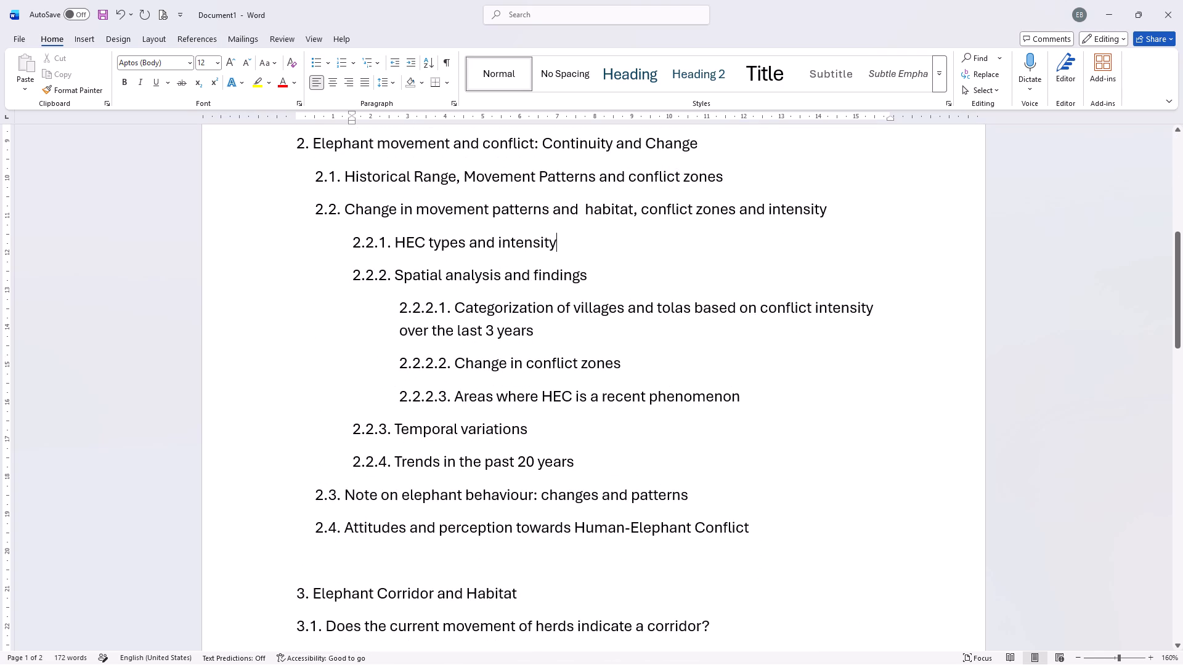
pyautogui.scroll(2, 452, 345)
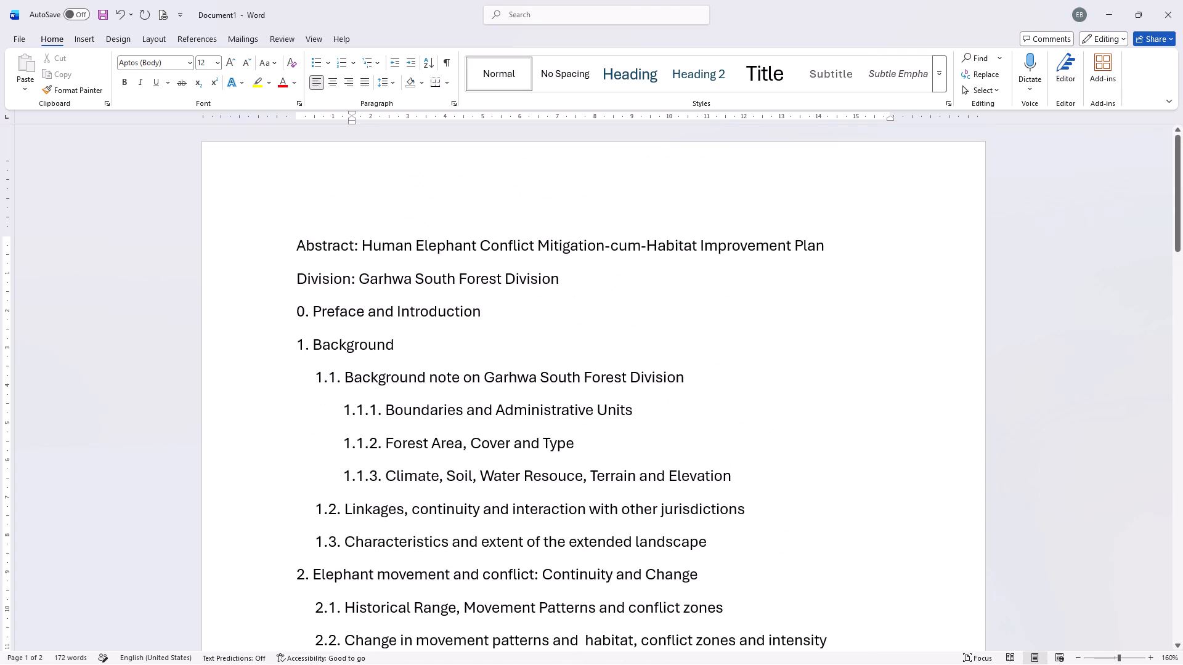
pyautogui.scroll(-1, 477, 283)
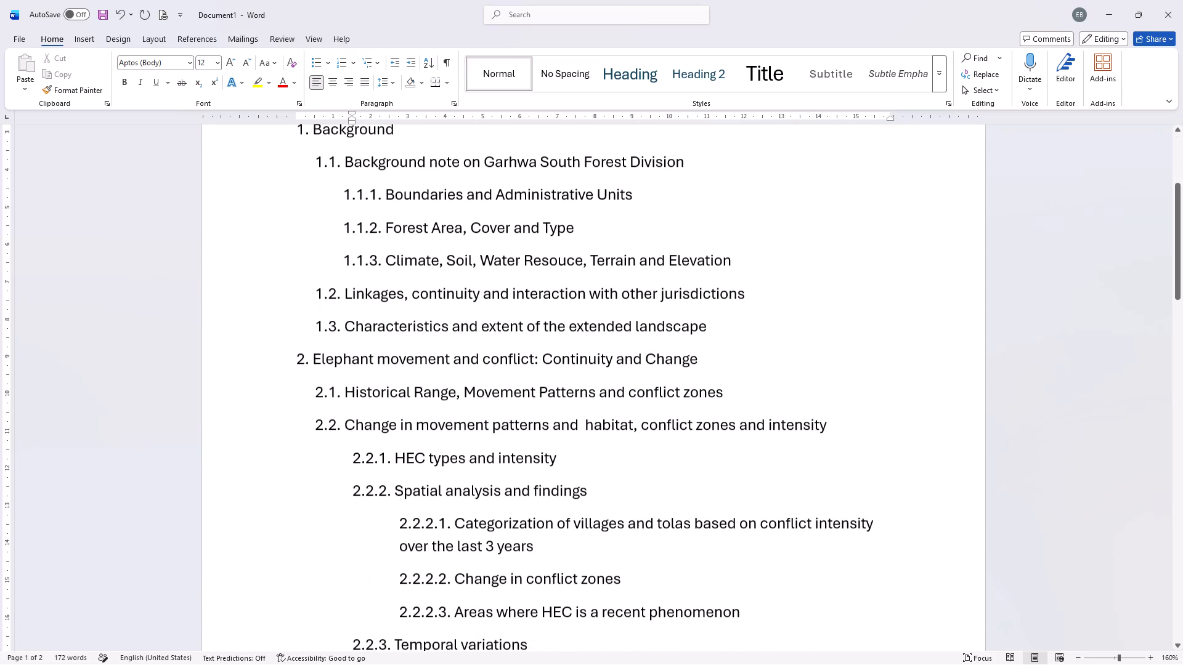
pyautogui.scroll(-1, 477, 283)
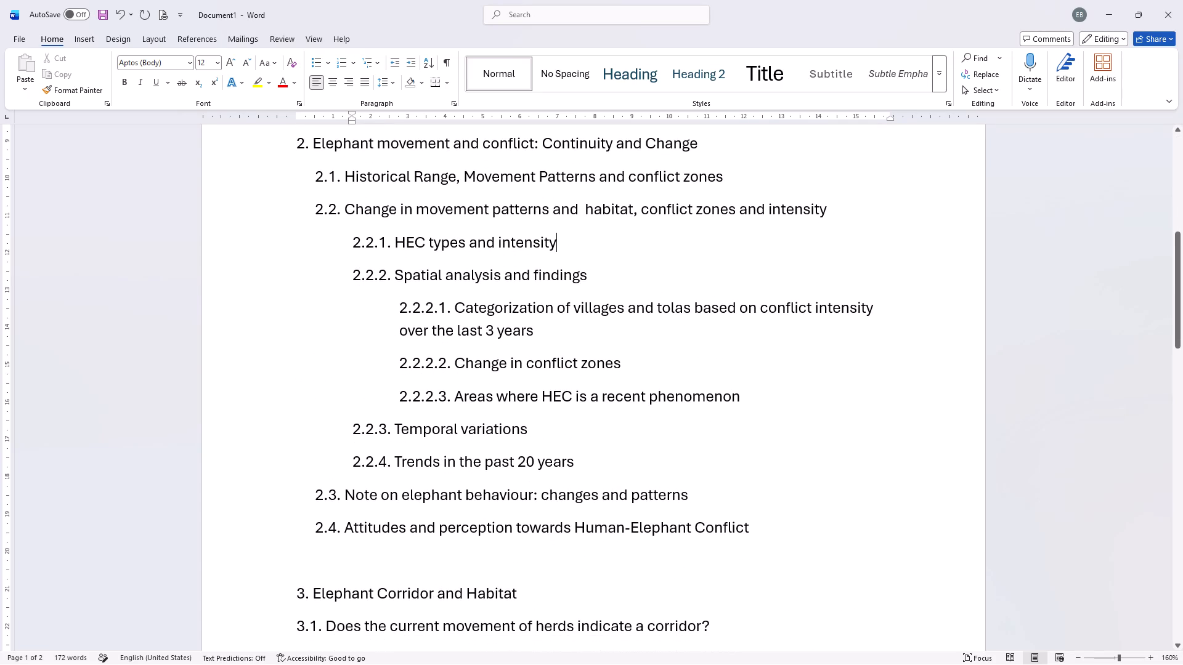
pyautogui.click(321, 562)
pyautogui.write('2.5.')
pyautogui.press('space')
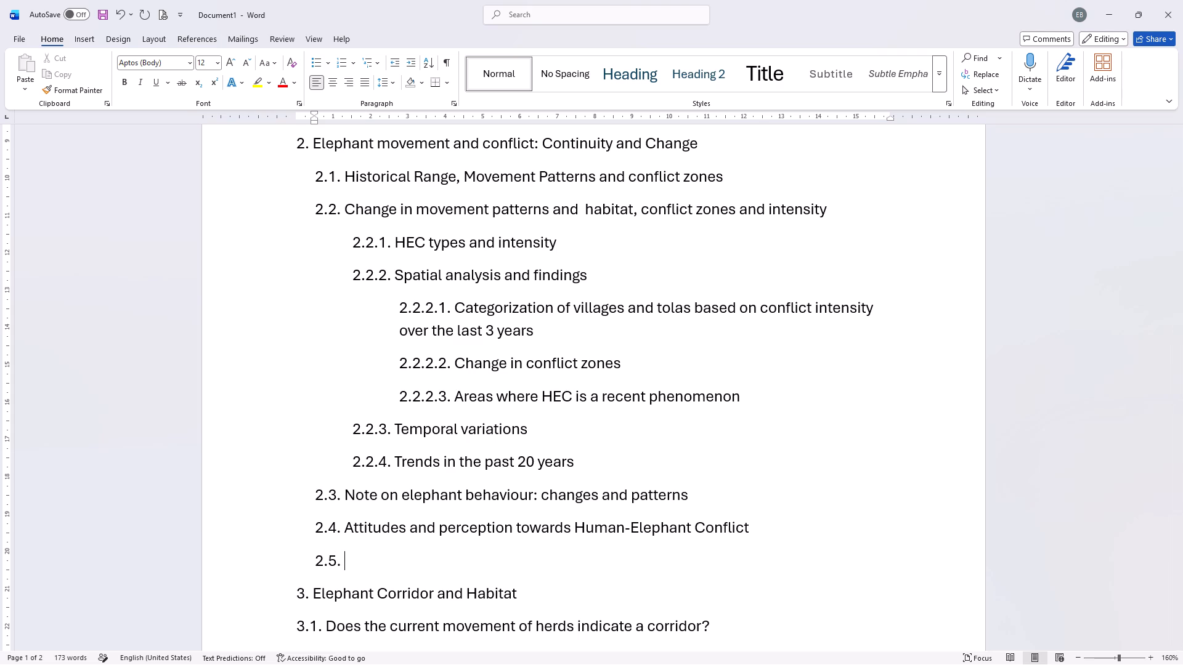
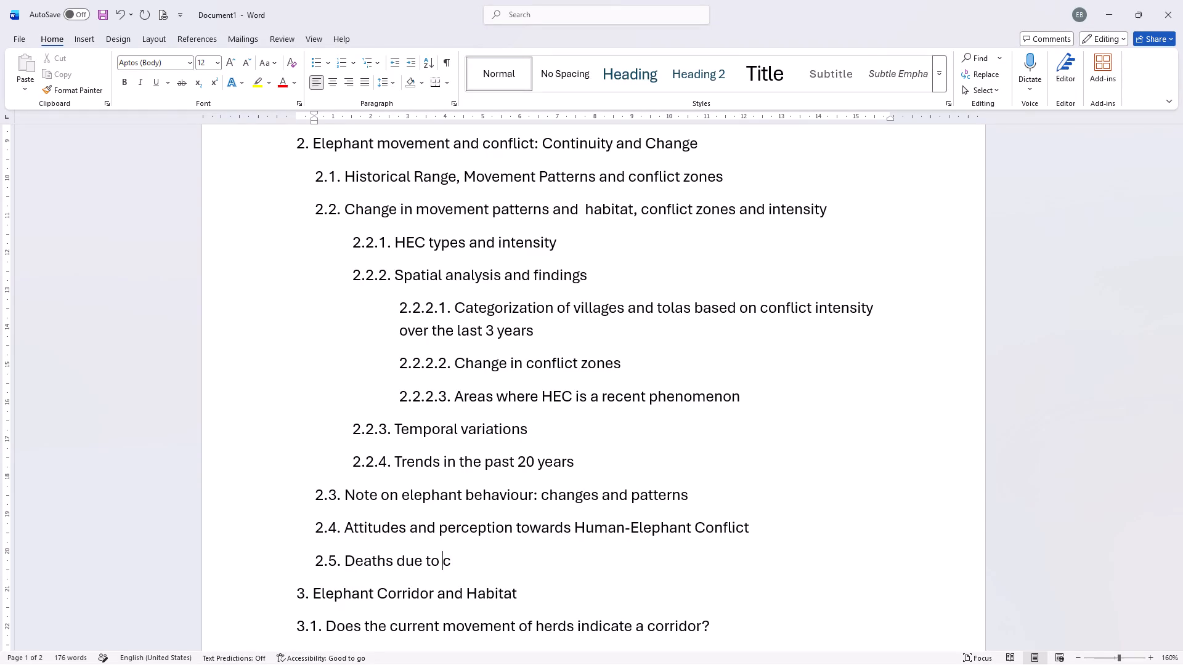
# Complete item 2.5 with the heading "Human Deaths due to HEC".
pyautogui.press('BackSpace')
pyautogui.press('BackSpace')
pyautogui.press('BackSpace')
pyautogui.press('BackSpace')
pyautogui.press('BackSpace')
pyautogui.press('BackSpace')
pyautogui.press('BackSpace')
pyautogui.press('BackSpace')
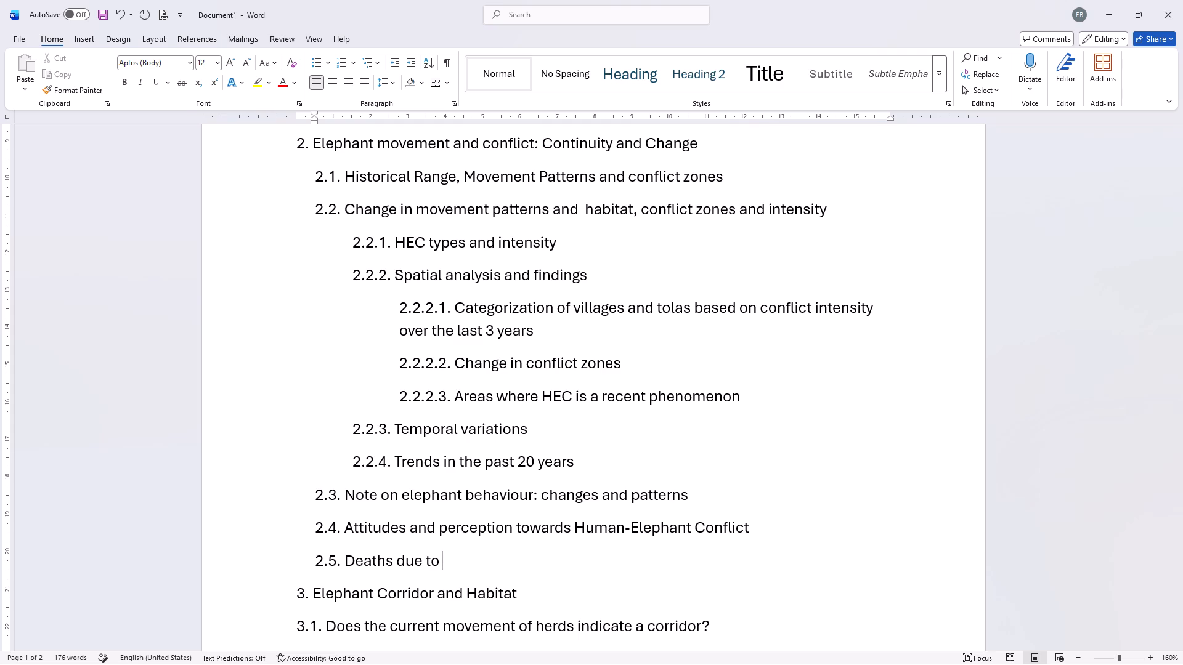
pyautogui.write('HEC')
pyautogui.click(344, 560)
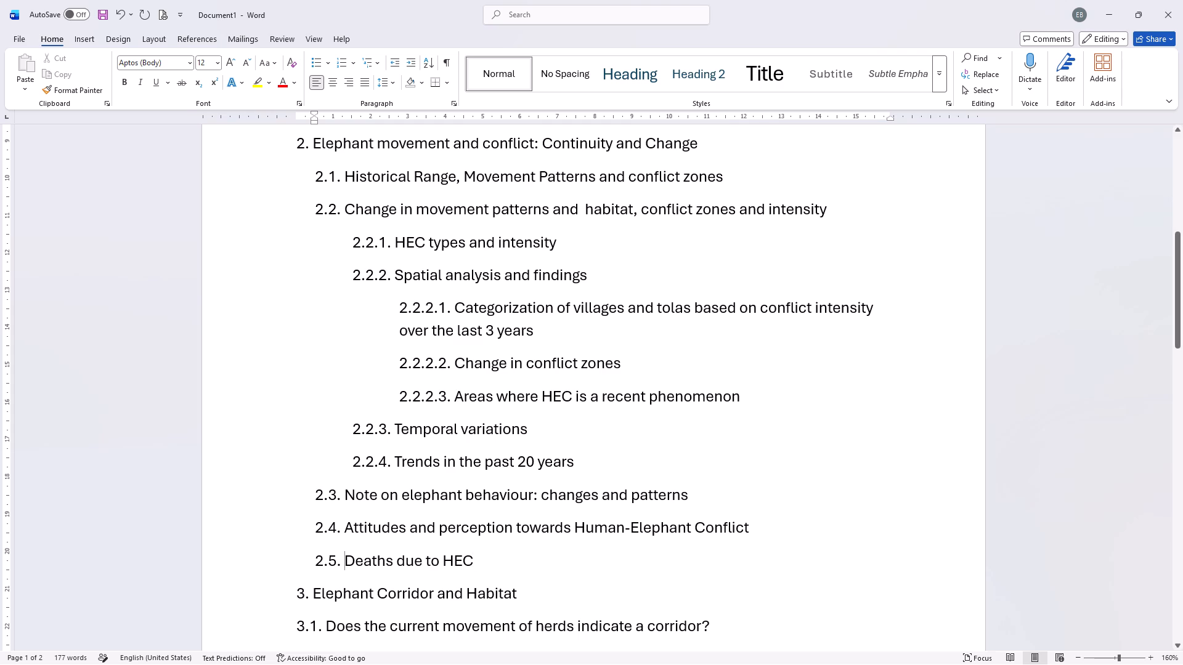
pyautogui.write('Human')
pyautogui.press('space')
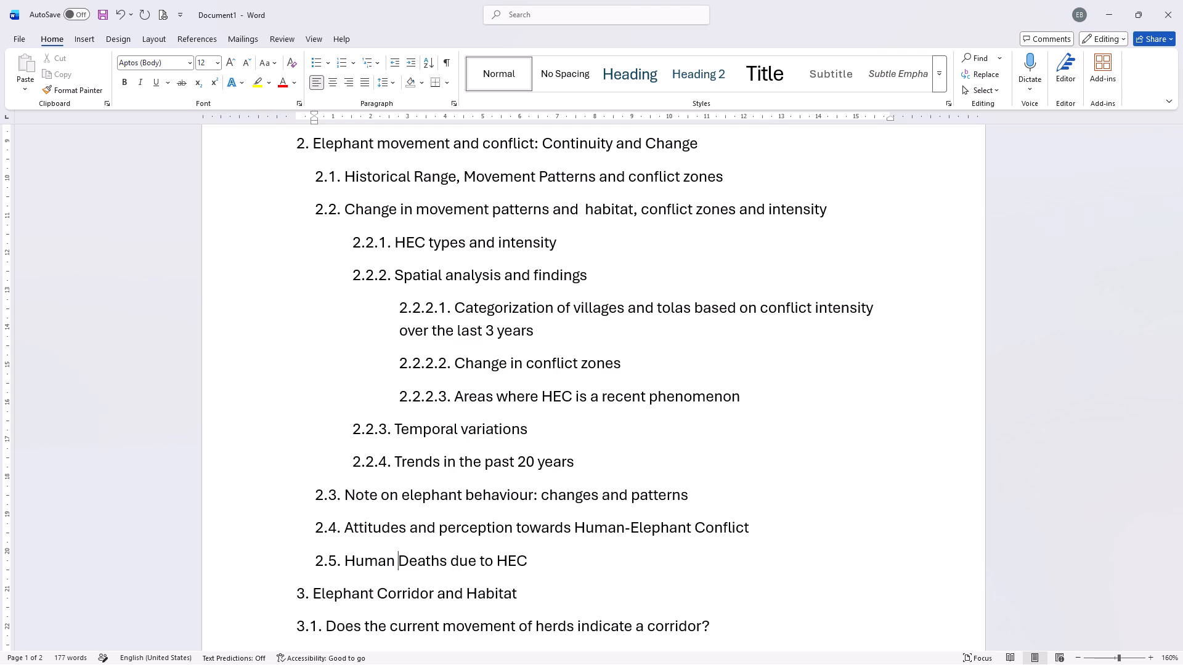
# Add the item number 2.5.1. on a new, further indented line below "Human Deaths due to HEC".
pyautogui.click(575, 557)
pyautogui.press('Return')
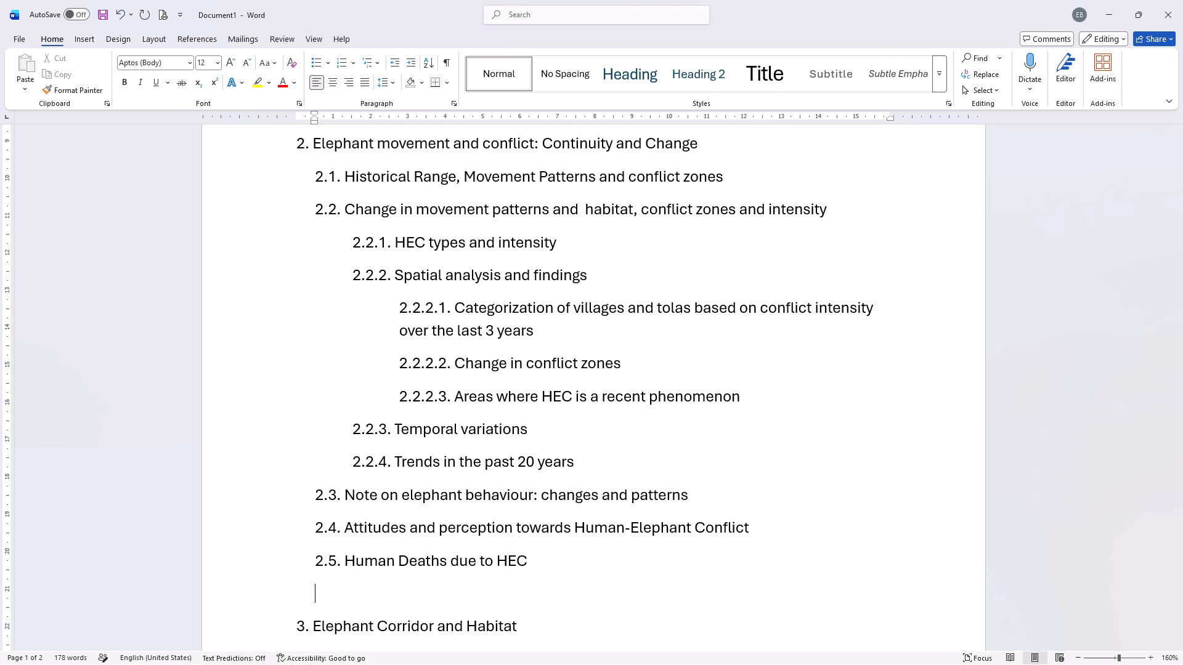
pyautogui.write('2.')
pyautogui.press('3')
pyautogui.press('BackSpace')
pyautogui.write('5.1.')
pyautogui.click(312, 599)
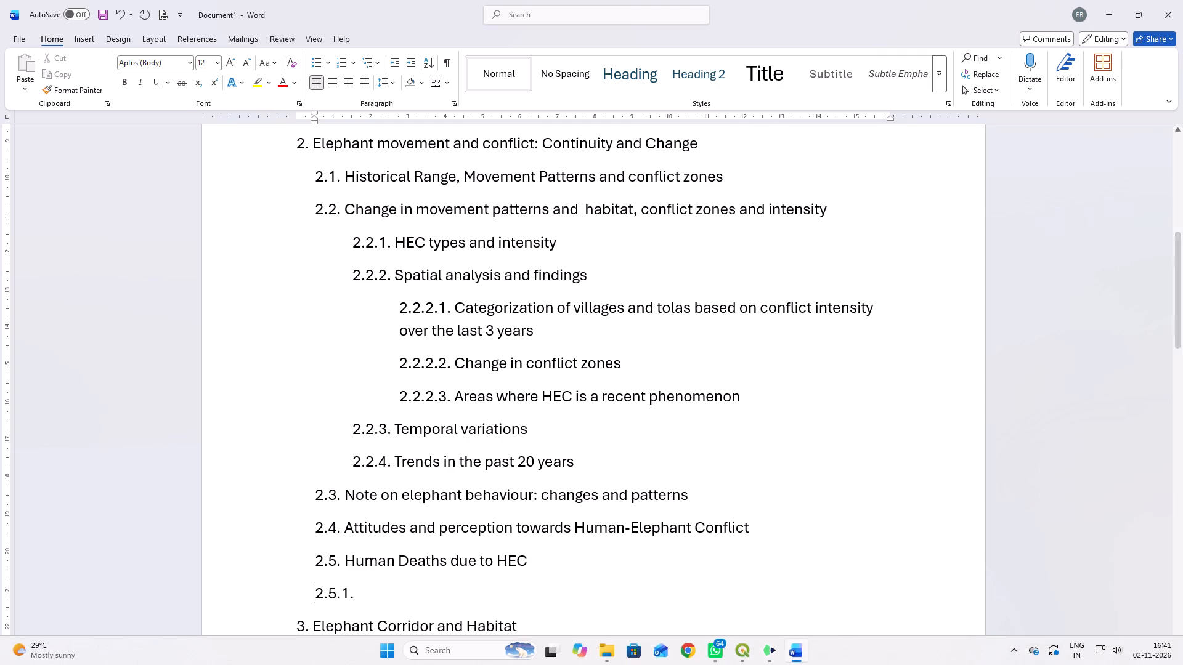
pyautogui.press('Tab')
# Fill in item 2.5.1 with the heading "Analysis of each case over the past 5 years".
pyautogui.scroll(-1, 301, 437)
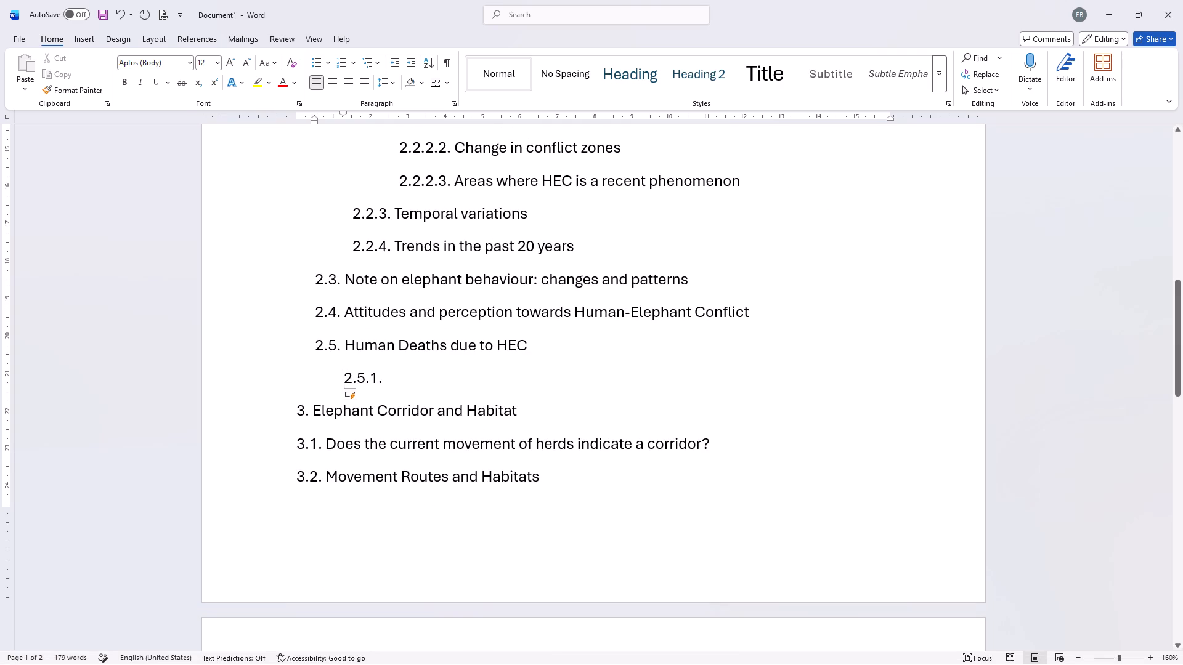
pyautogui.click(401, 382)
pyautogui.press('space')
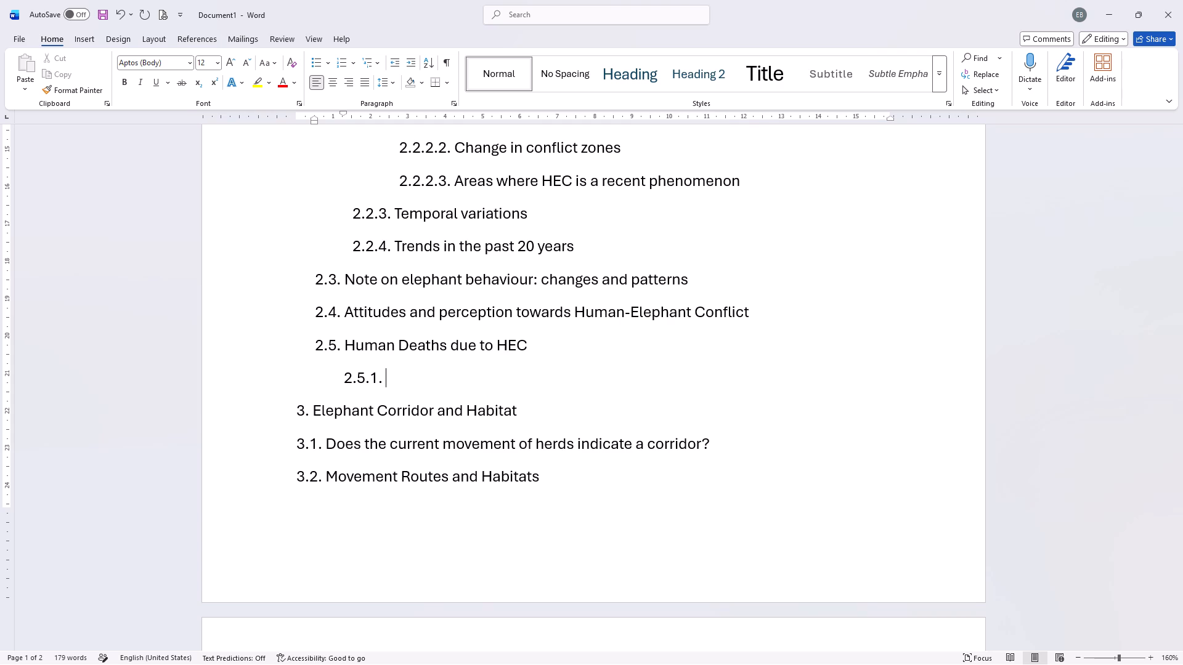
pyautogui.write('Ananlysis of')
pyautogui.press('space')
pyautogui.write('each case')
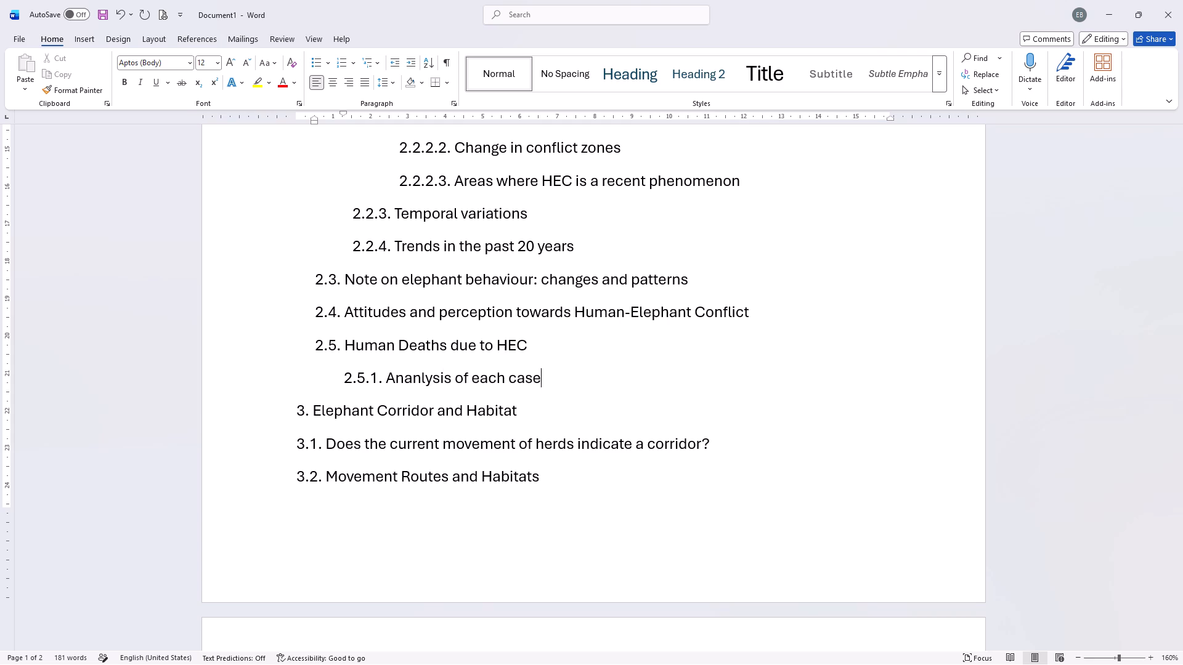
pyautogui.press('space')
pyautogui.write('over the past 5 years')
pyautogui.press('Return')
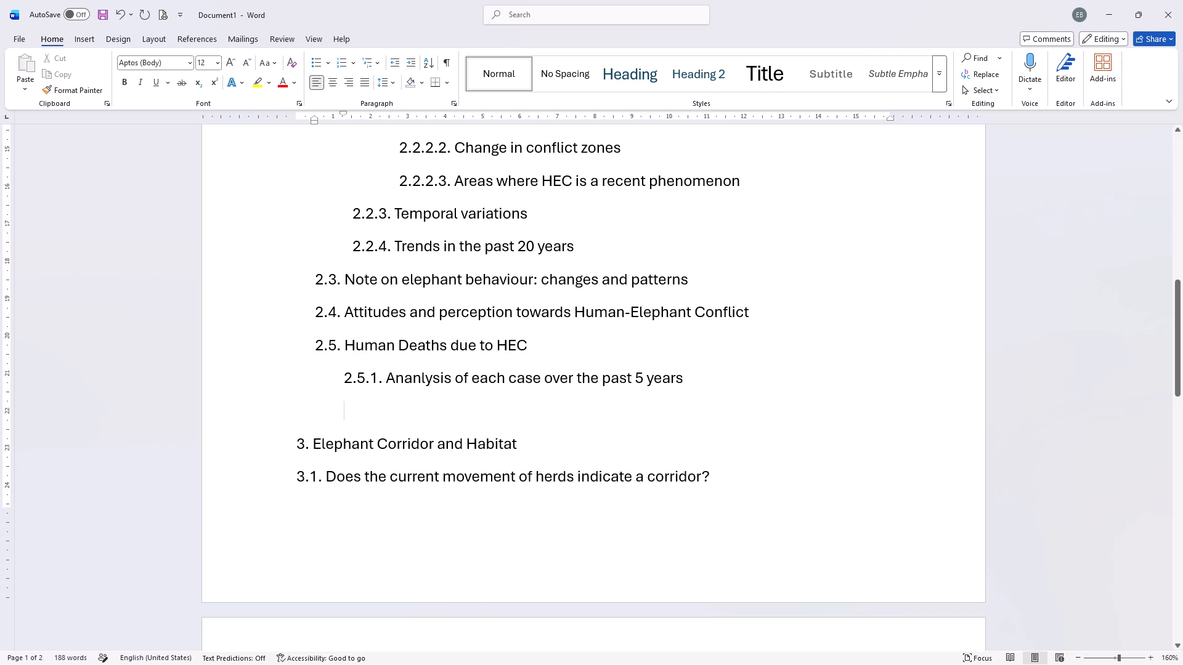
pyautogui.click(412, 382)
pyautogui.press('Delete')
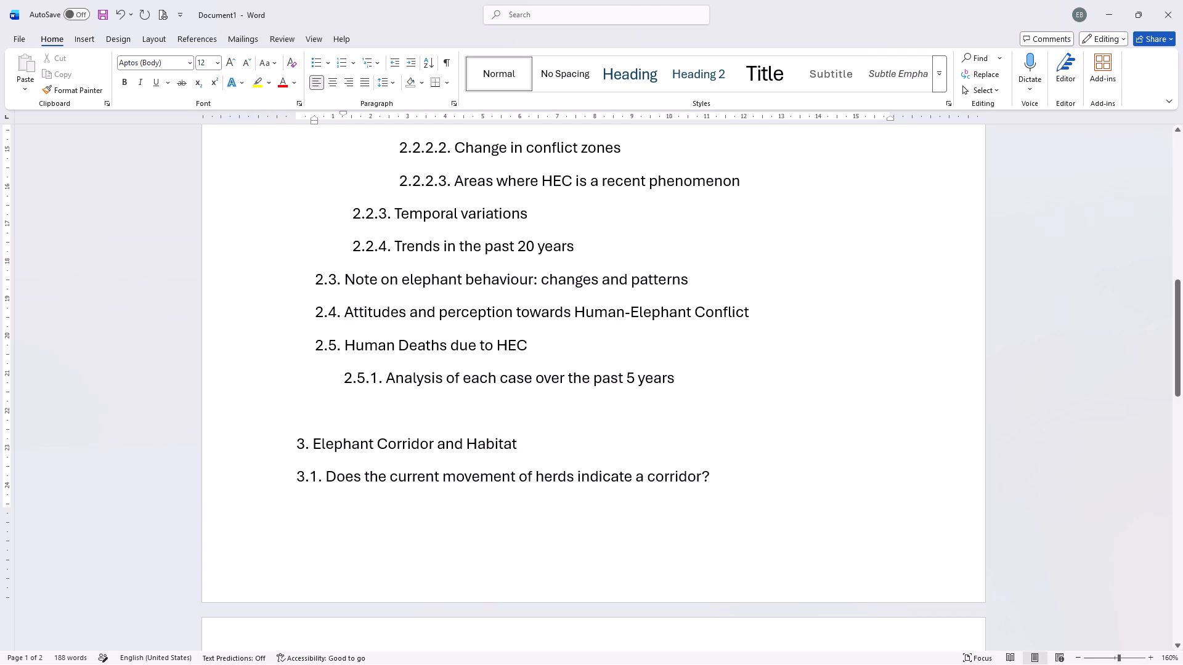
# Add sub-item 2.5.2. with the heading "Risk factors" on the blank line below item 2.5.1.
pyautogui.click(413, 405)
pyautogui.write('2.5.2.')
pyautogui.press('space')
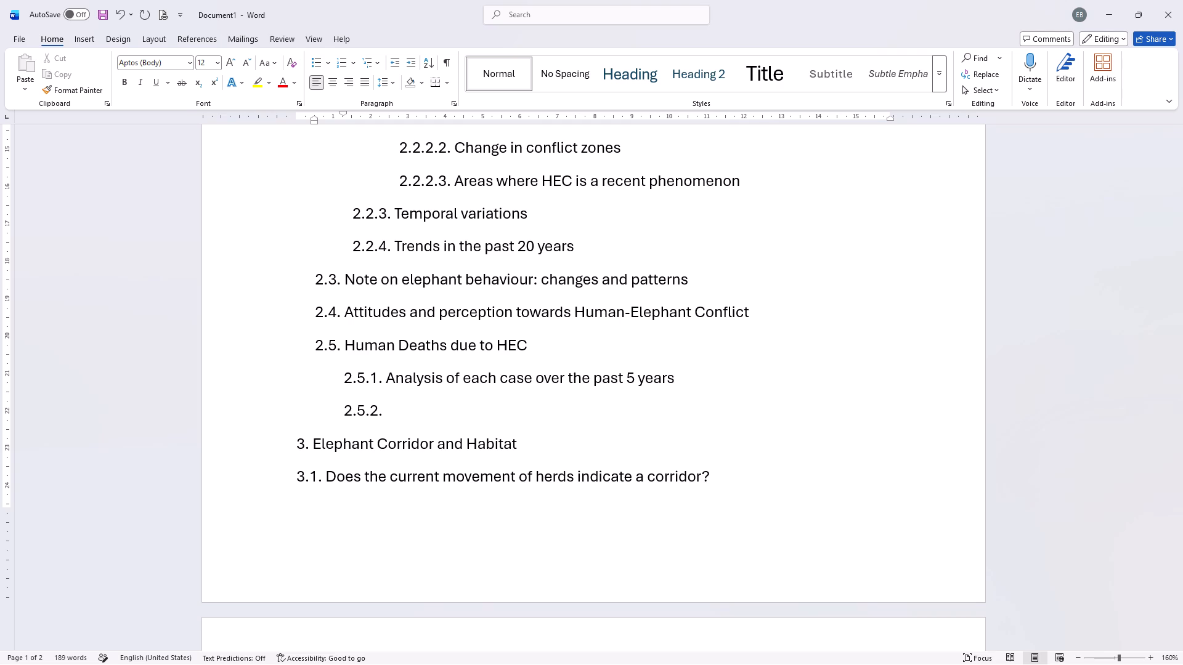
pyautogui.write('Risk factors')
pyautogui.press('space')
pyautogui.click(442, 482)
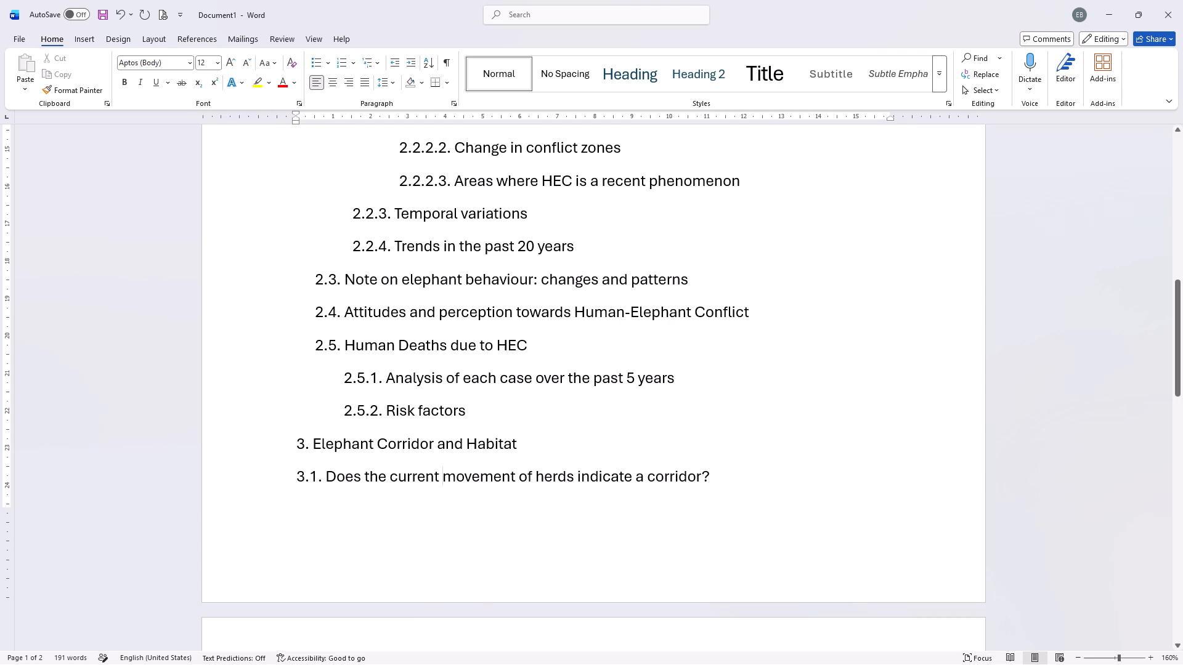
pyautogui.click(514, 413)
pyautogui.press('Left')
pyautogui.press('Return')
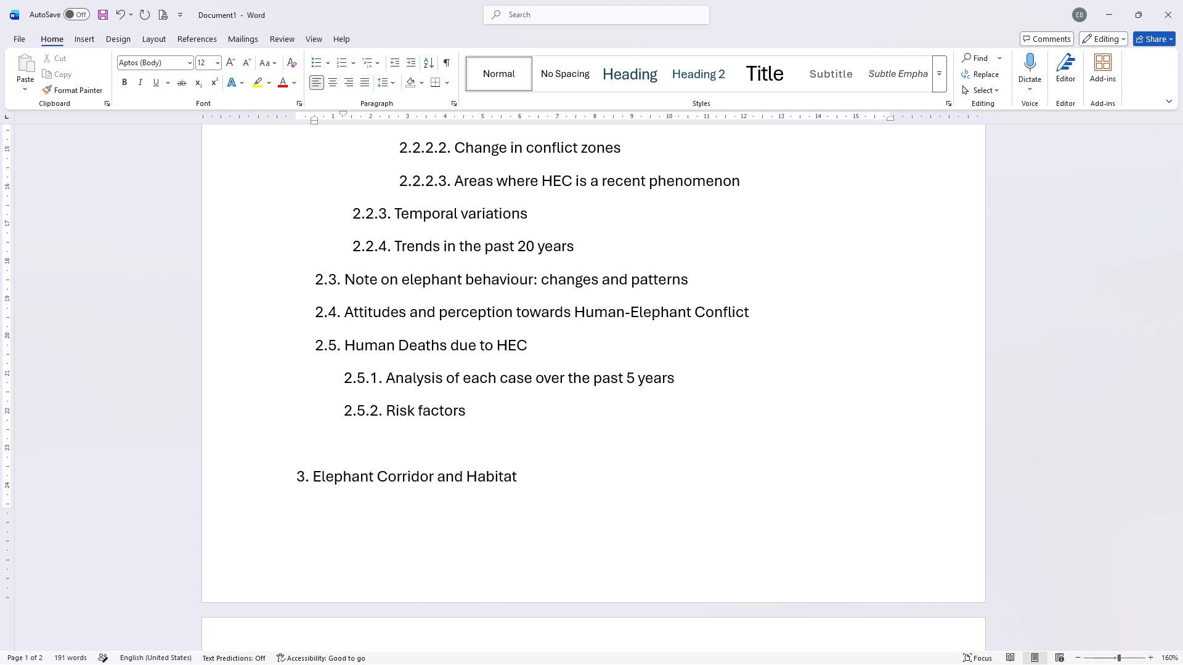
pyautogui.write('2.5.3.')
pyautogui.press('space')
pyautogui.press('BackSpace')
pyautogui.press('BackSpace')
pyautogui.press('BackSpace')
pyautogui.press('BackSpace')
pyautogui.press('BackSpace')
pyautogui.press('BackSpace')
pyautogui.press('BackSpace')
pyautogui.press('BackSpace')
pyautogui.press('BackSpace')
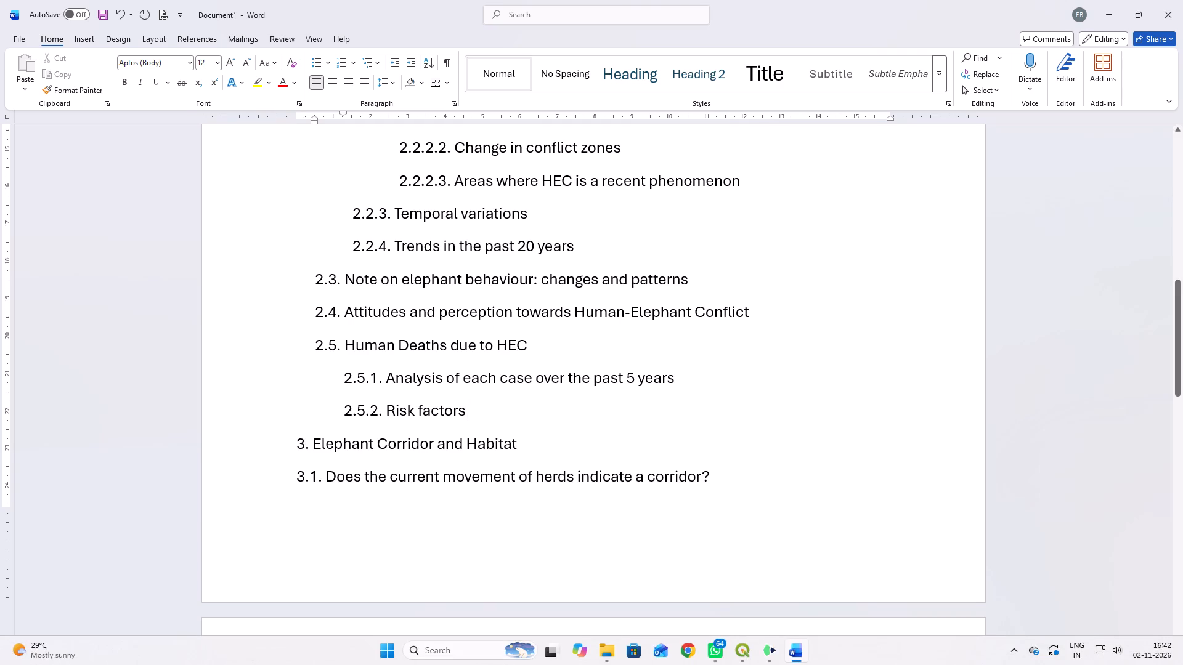
# Indent items 3.1, 3.2 and 3.3 beneath the heading "Elephant Corridor and Habitat".
pyautogui.scroll(-1, 407, 430)
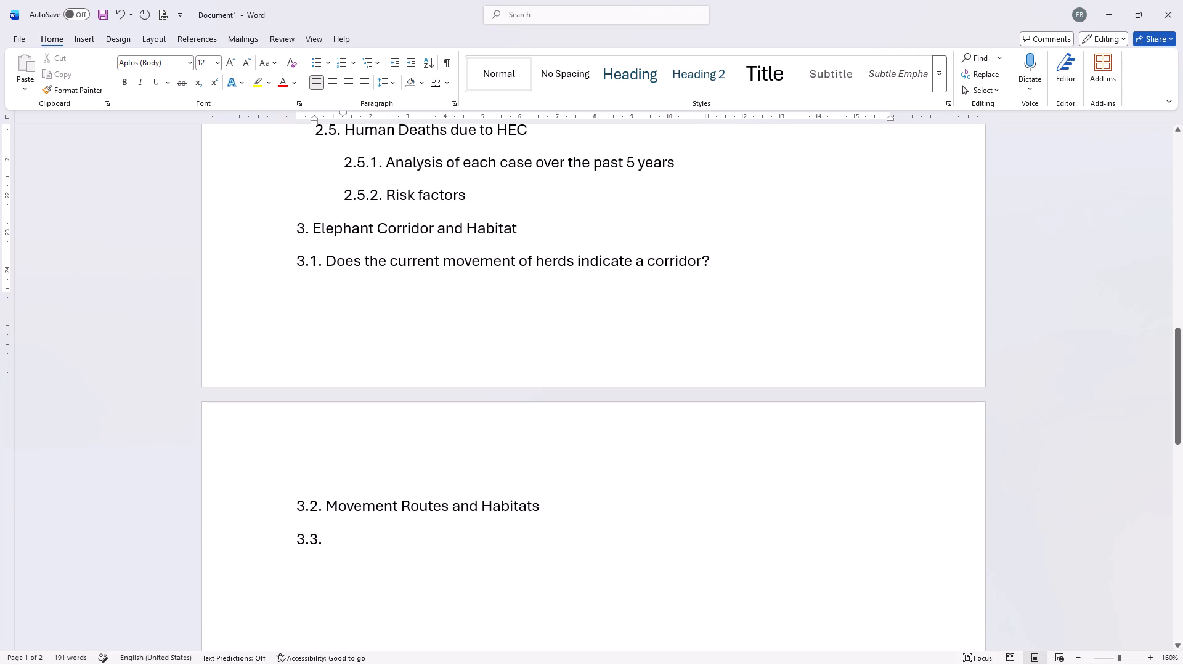
pyautogui.click(295, 258)
pyautogui.press('Tab')
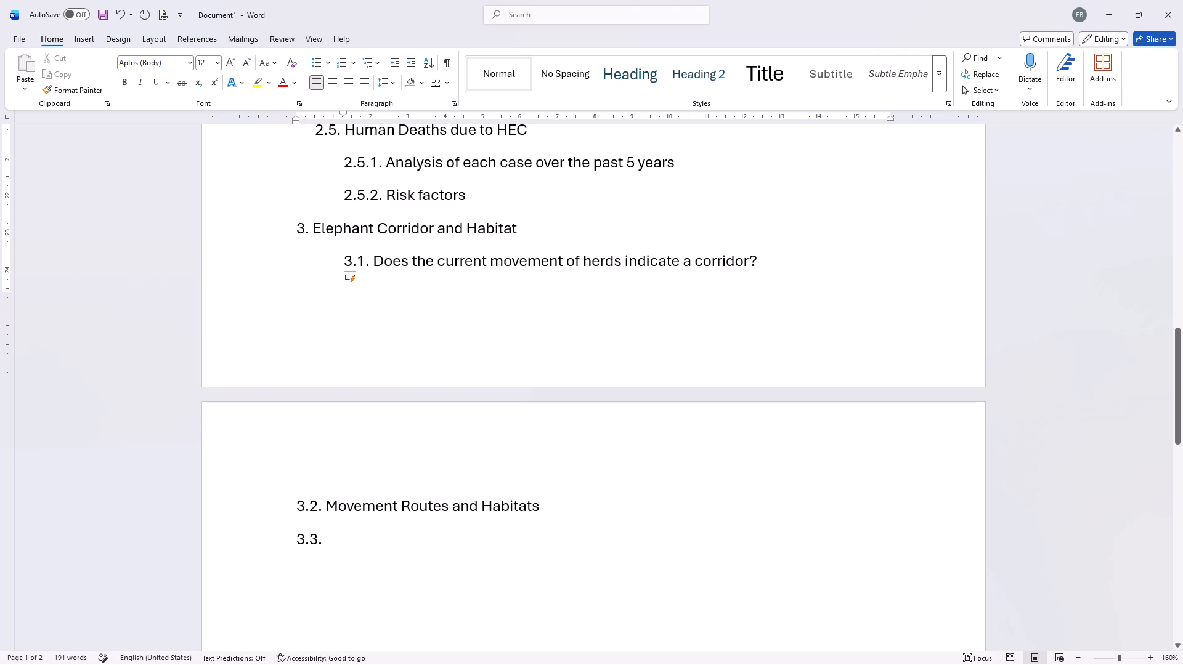
pyautogui.click(293, 510)
pyautogui.press('Tab')
pyautogui.click(289, 536)
pyautogui.press('Tab')
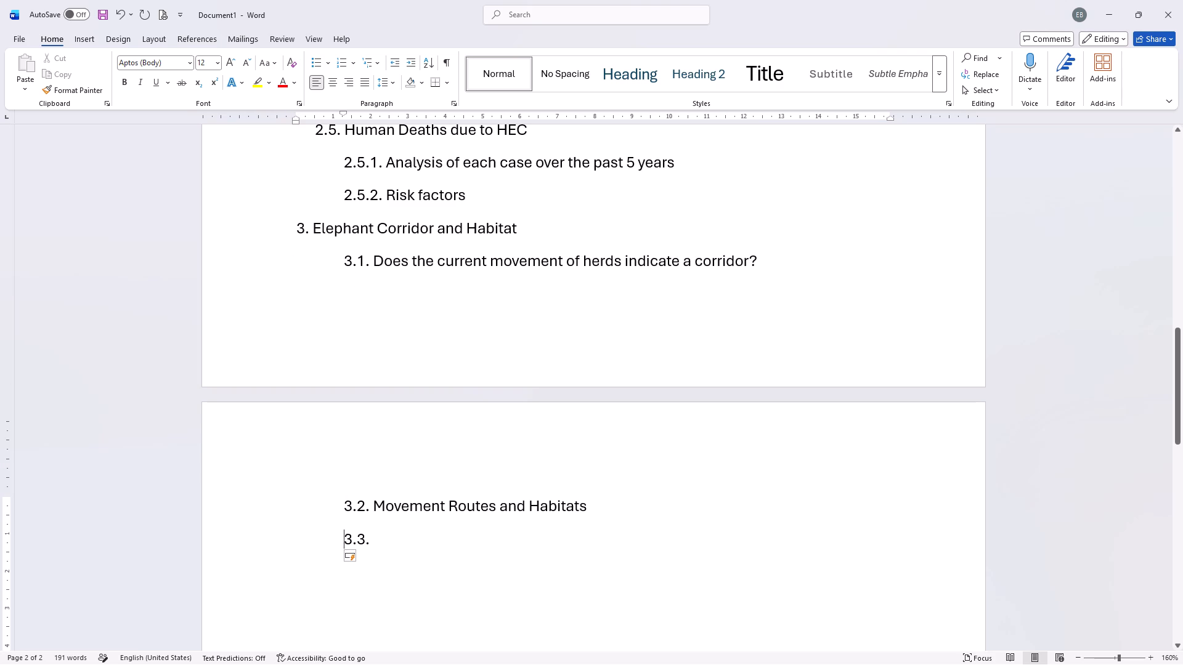
# Review the whole outline, from the abstract title through to the empty item 3.3.
pyautogui.scroll(2, 363, 360)
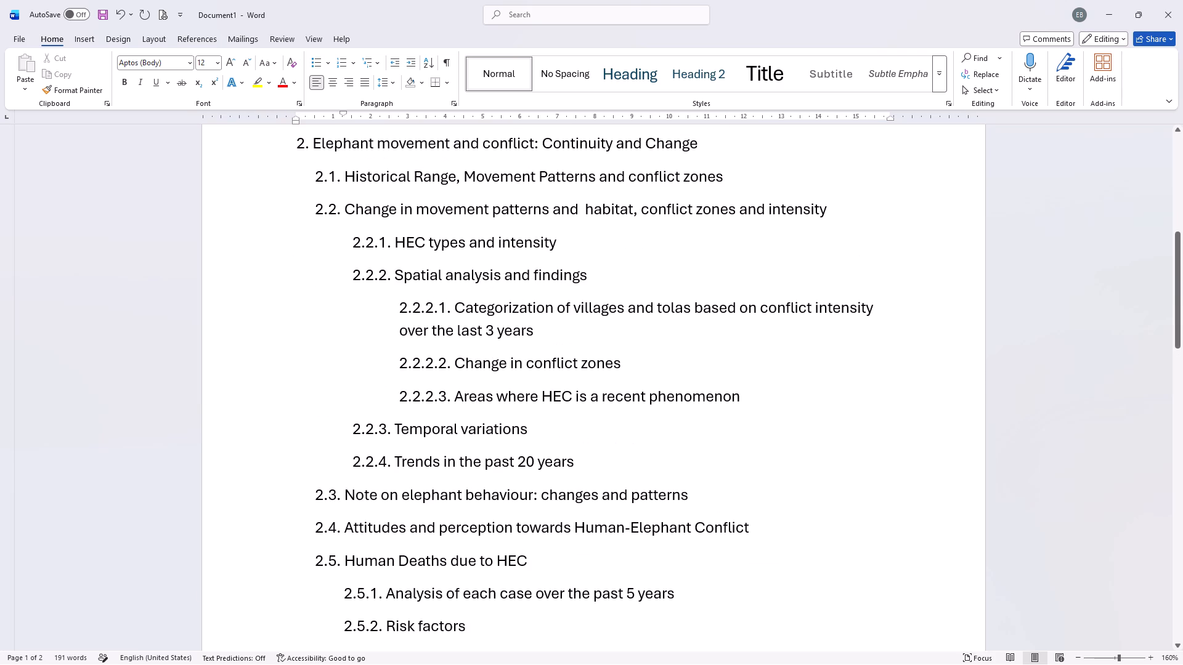
pyautogui.scroll(4, 370, 339)
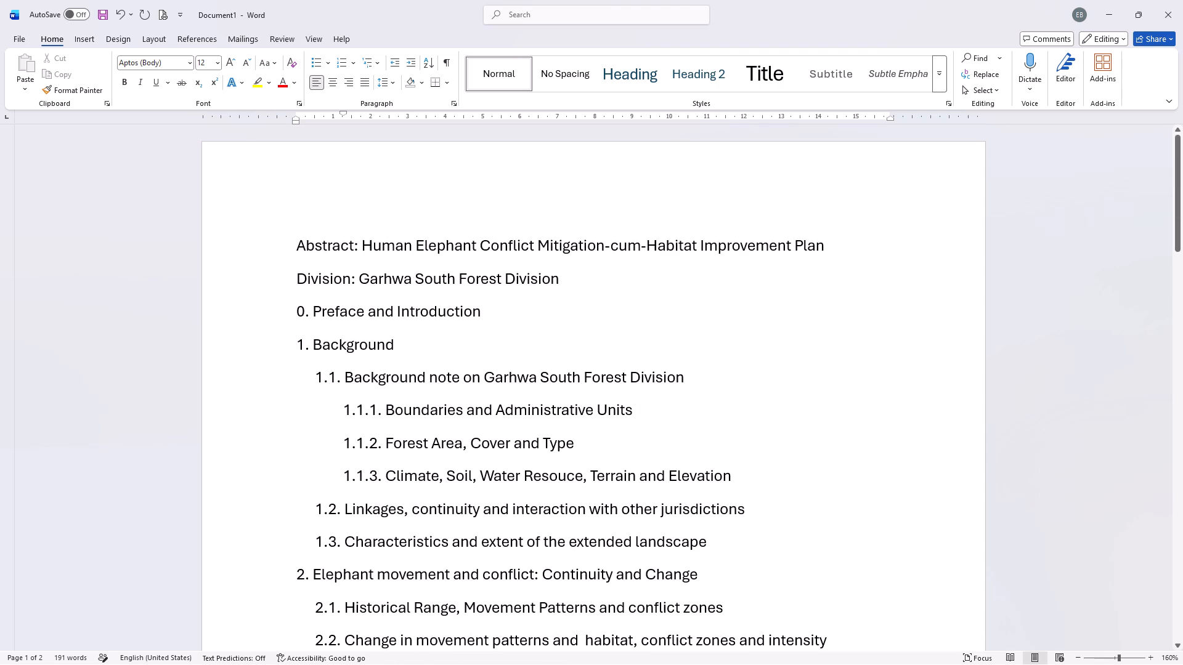
pyautogui.scroll(-4, 368, 362)
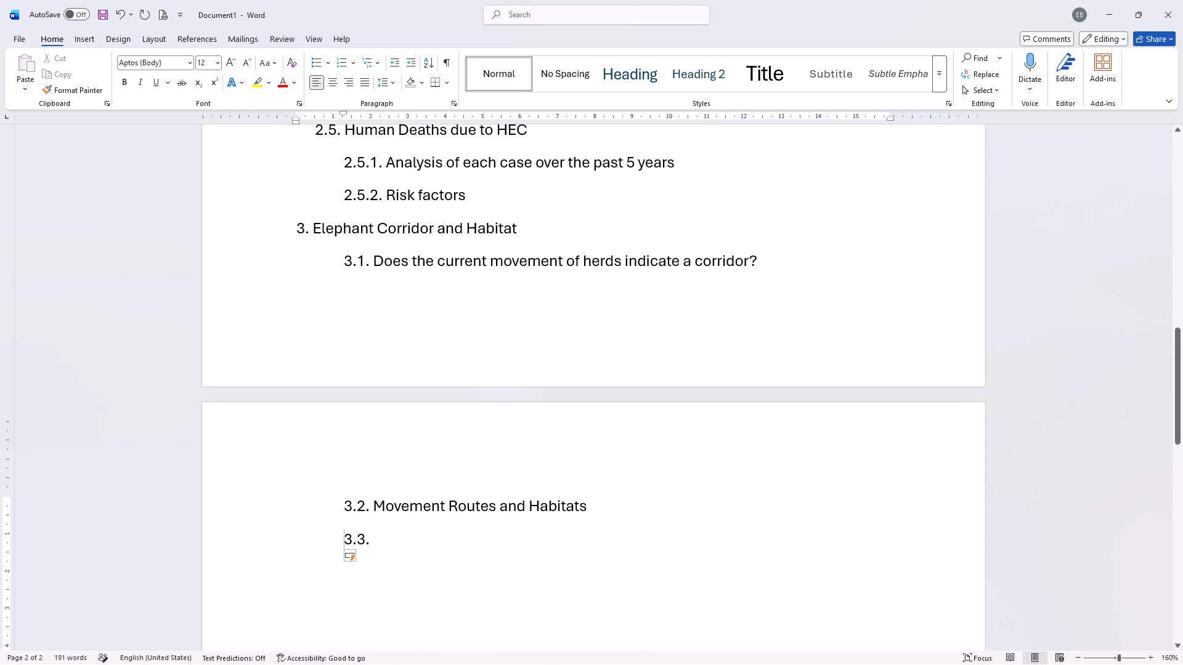
pyautogui.click(407, 549)
pyautogui.keyDown('ctrl'); pyautogui.scroll(-4, 407, 549); pyautogui.keyUp('ctrl')
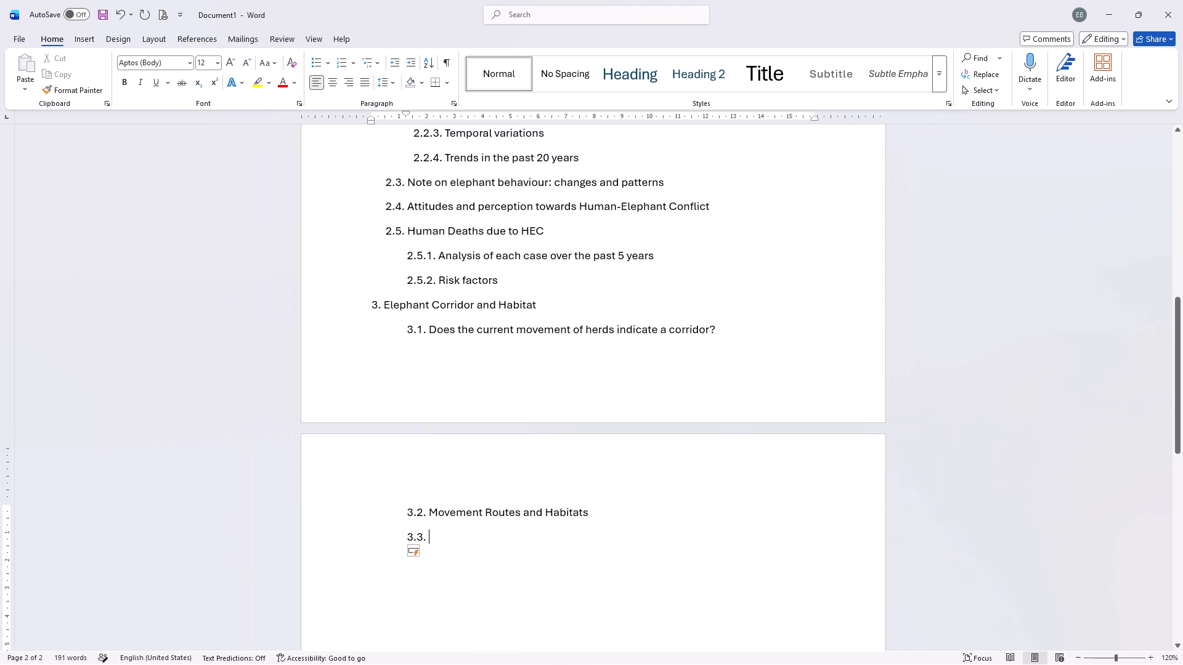
pyautogui.scroll(5, 407, 549)
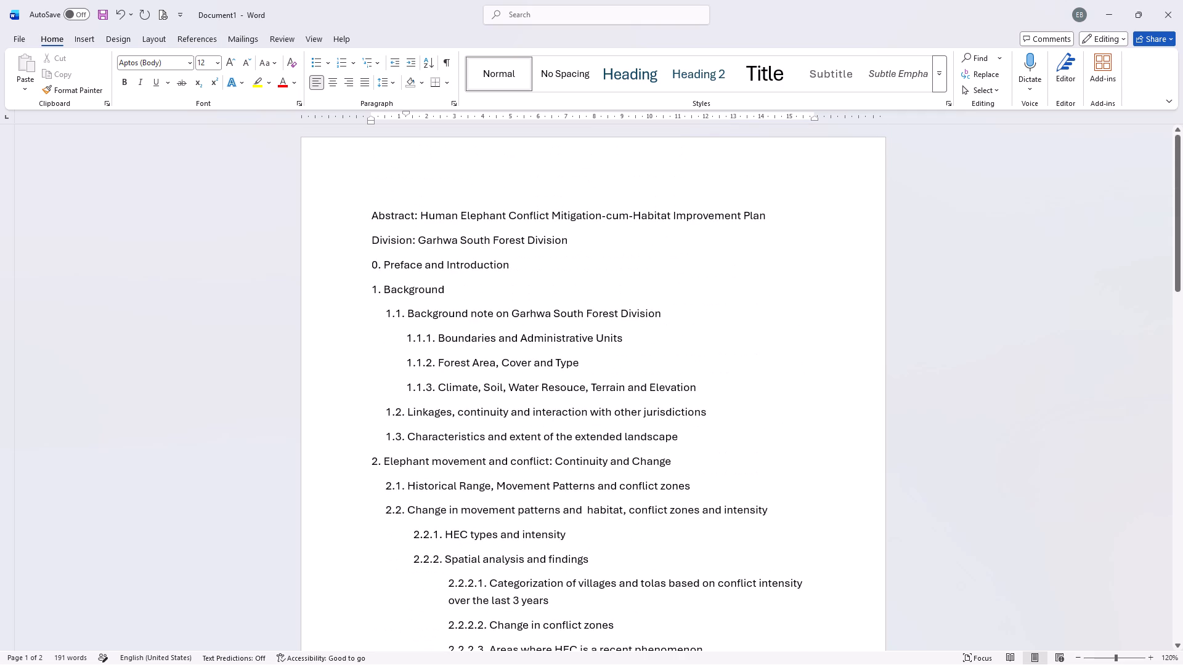
pyautogui.scroll(-1, 919, 214)
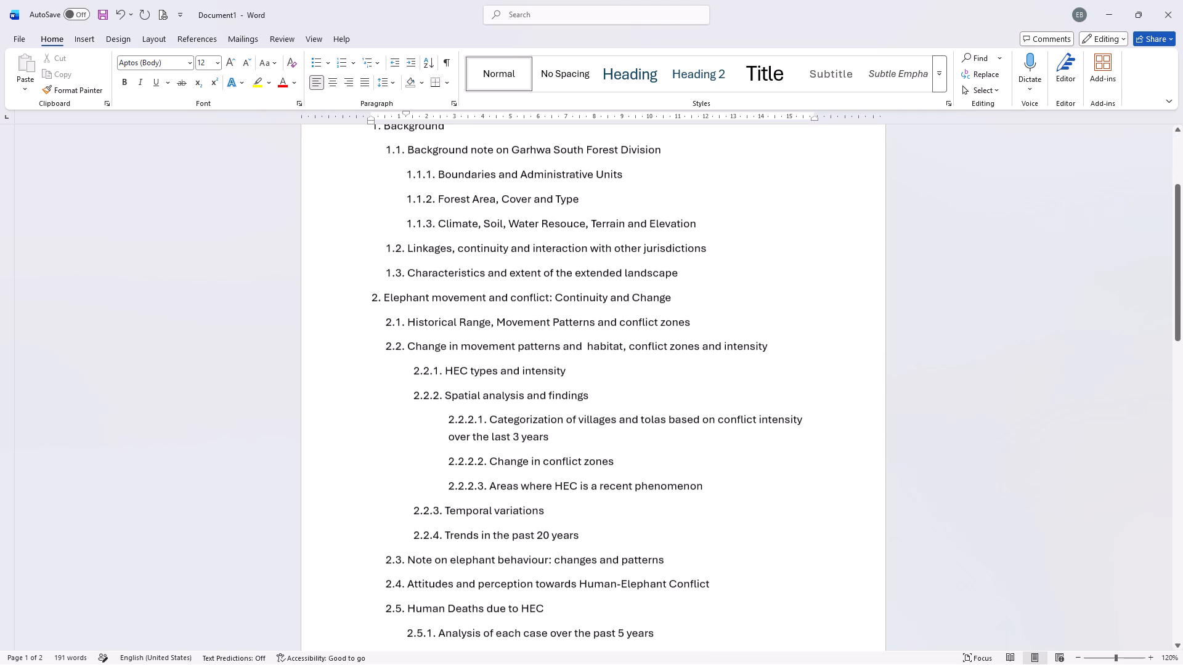
pyautogui.scroll(-2, 665, 214)
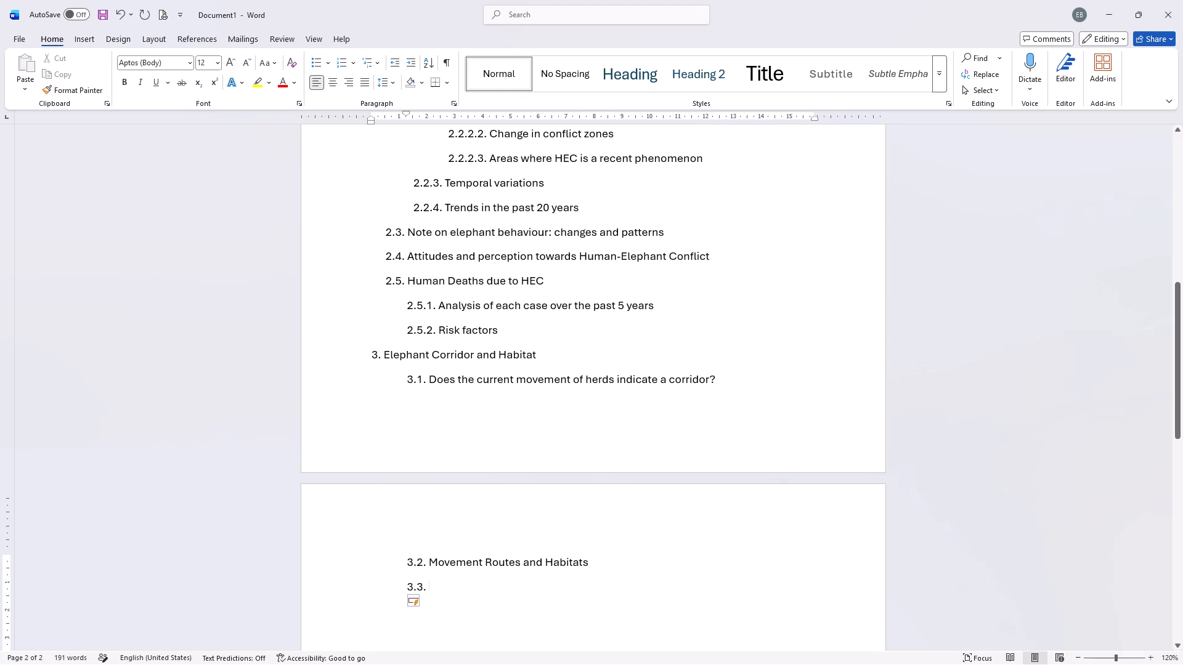
pyautogui.scroll(1, 617, 311)
pyautogui.scroll(-1, 617, 311)
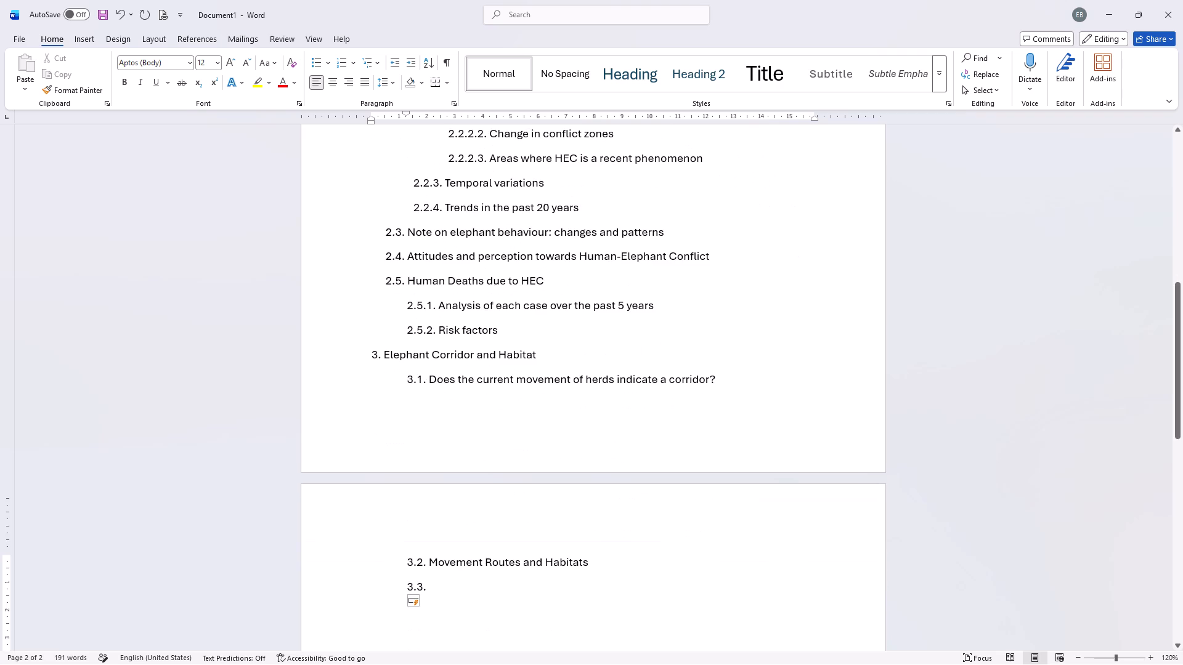
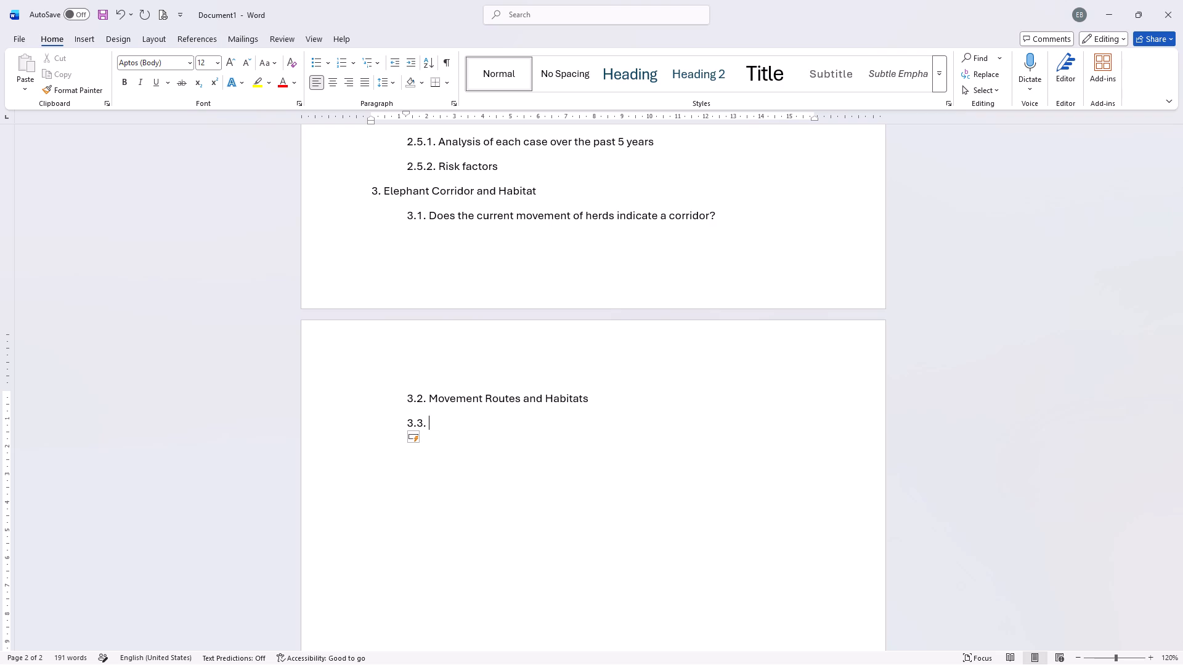
# Fill in item 3.3 with the heading "Parameters for a Habitat Quality Index" and start an empty item 3.4. below it.
pyautogui.write('Parameters')
pyautogui.press('space')
pyautogui.write('for a Habitat')
pyautogui.press('space')
pyautogui.hotkey('shift', 'q')
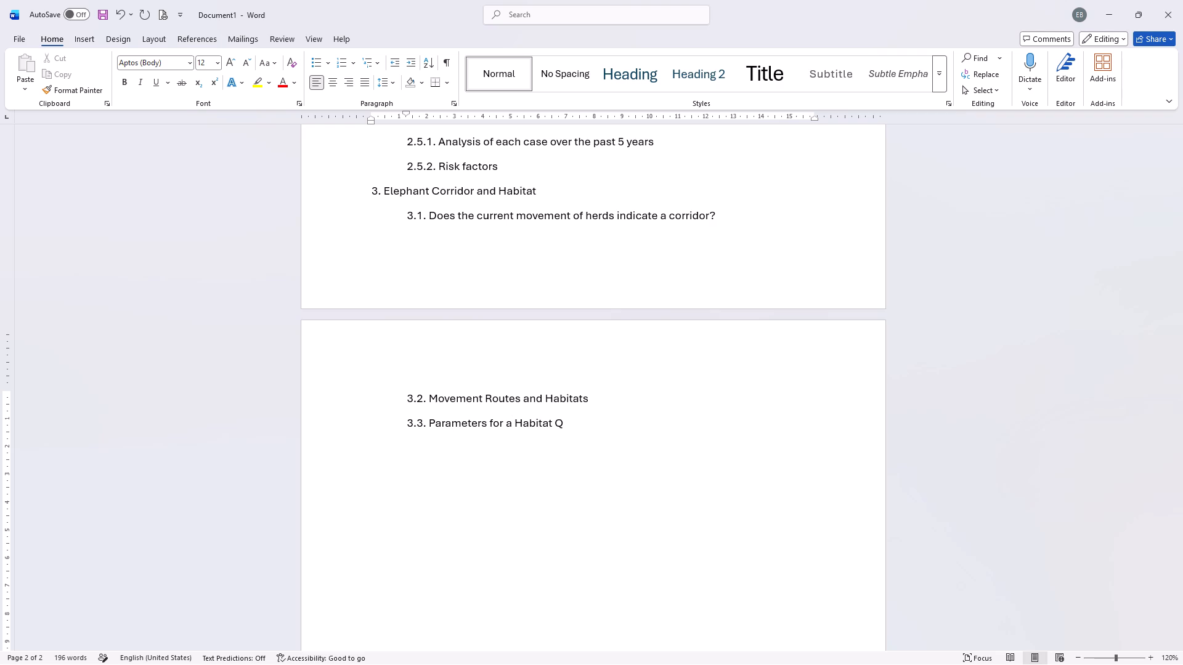
pyautogui.write('uality Index')
pyautogui.press('Return')
pyautogui.write('3.4.')
pyautogui.press('space')
# Insert indented sub-items "3.3.1. Fodder" and "3.3.2. Water" between item 3.3 and the empty item 3.4.
pyautogui.click(654, 420)
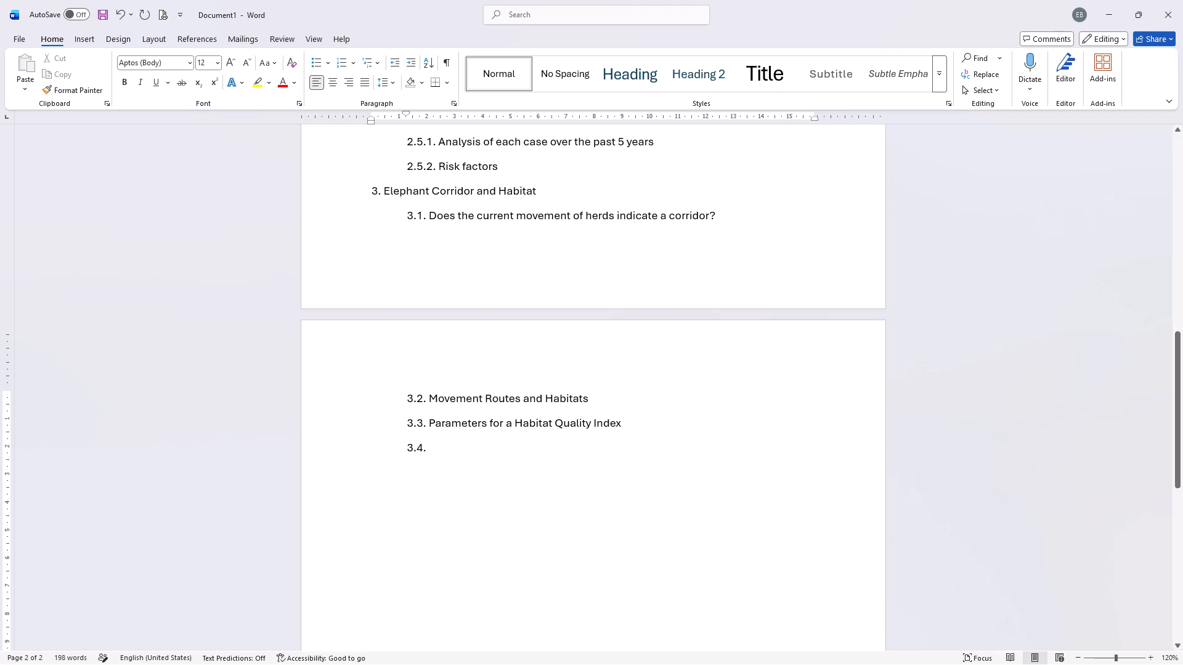
pyautogui.press('Return')
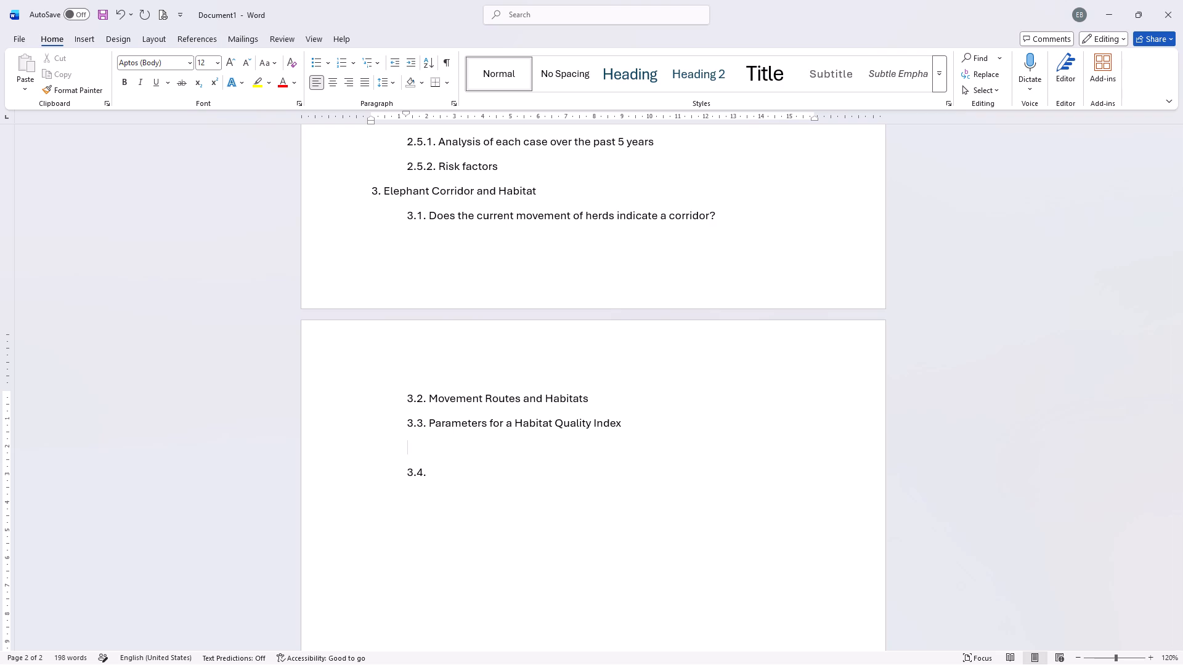
pyautogui.press('Tab')
pyautogui.write('3.3')
pyautogui.write('.1.')
pyautogui.press('space')
pyautogui.write('Fodder')
pyautogui.press('Return')
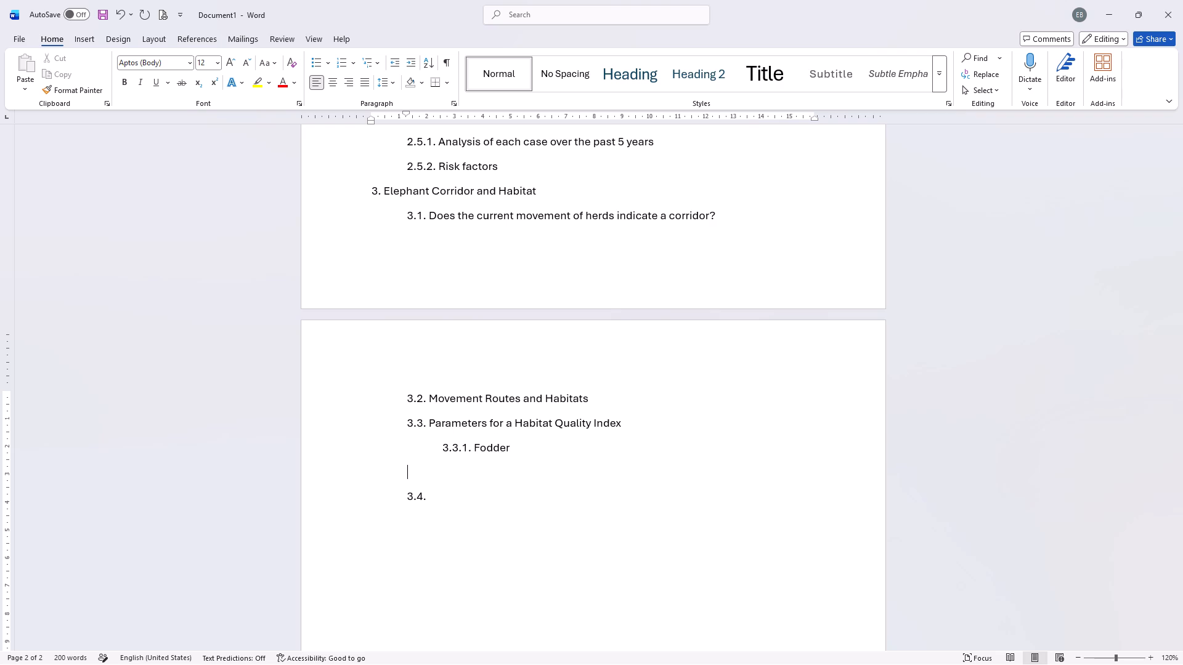
pyautogui.press('Tab')
pyautogui.write('3.3.2.')
pyautogui.press('space')
pyautogui.write('Water')
# Add sub-item 3.3.3. with the heading "Invasives" below item 3.3.2, at the same indent.
pyautogui.press('Return')
pyautogui.press('Tab')
pyautogui.press('Tab')
pyautogui.press('BackSpace')
pyautogui.write('3.3.')
pyautogui.press('2')
pyautogui.press('BackSpace')
pyautogui.write('3.')
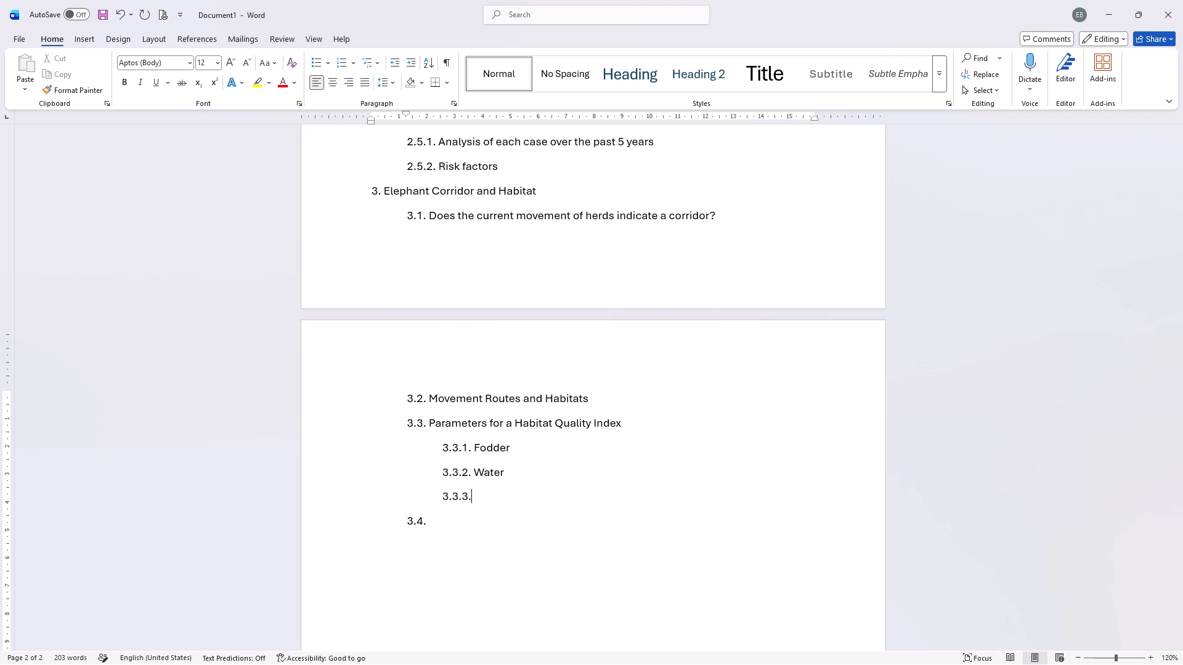
pyautogui.press('space')
pyautogui.write('Invasives')
# Add a last sub-item under item 3.3, numbered 3.3.5., with the heading "Others".
pyautogui.press('Return')
pyautogui.press('Tab')
pyautogui.write('3.')
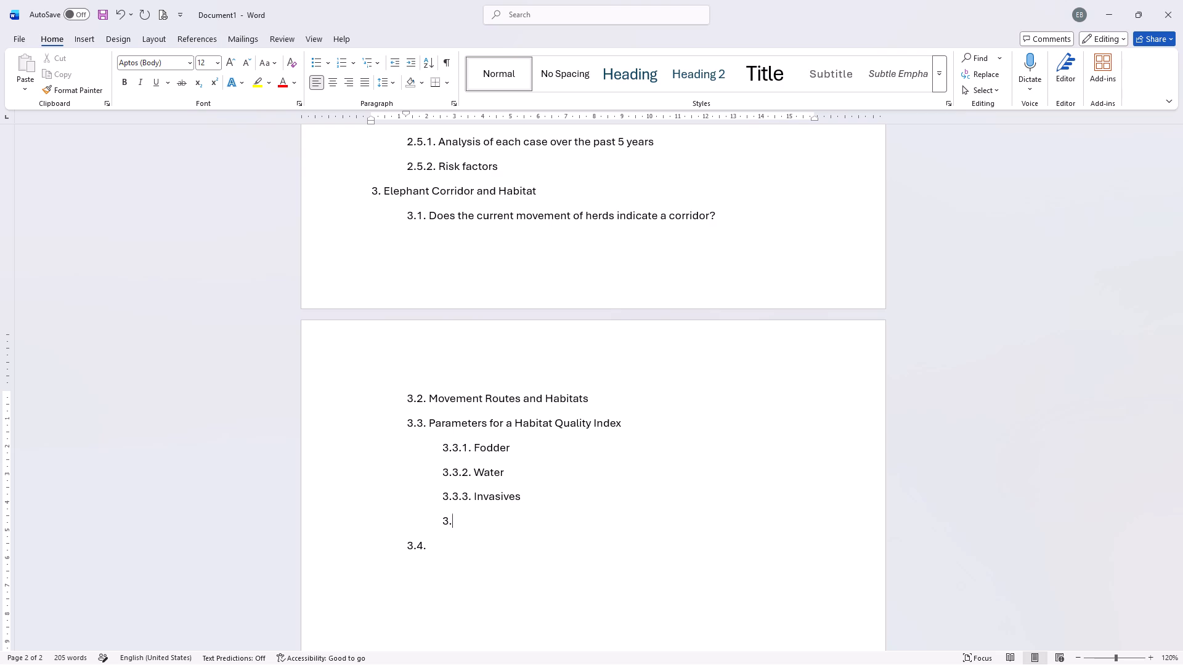
pyautogui.write('3.5.')
pyautogui.press('space')
pyautogui.write('Other')
pyautogui.press('s')
# Fill in the empty item 3.4 with the heading "Habitat Quality: spatial analysis".
pyautogui.scroll(1, 441, 536)
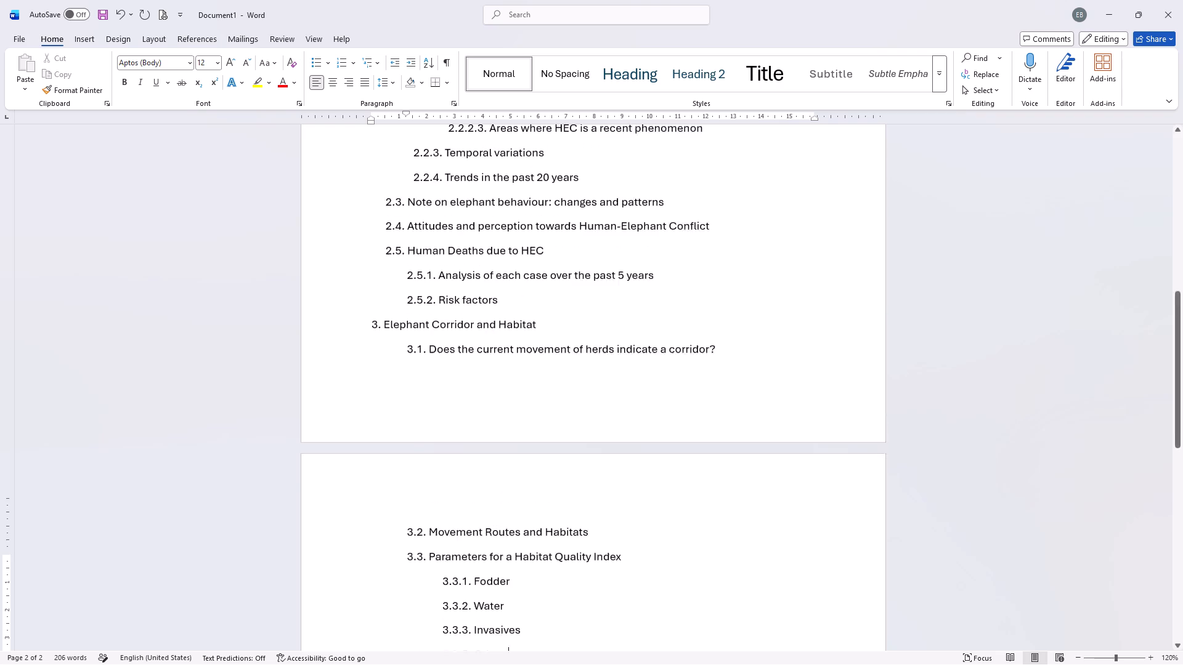
pyautogui.scroll(2, 441, 536)
pyautogui.scroll(-3, 441, 536)
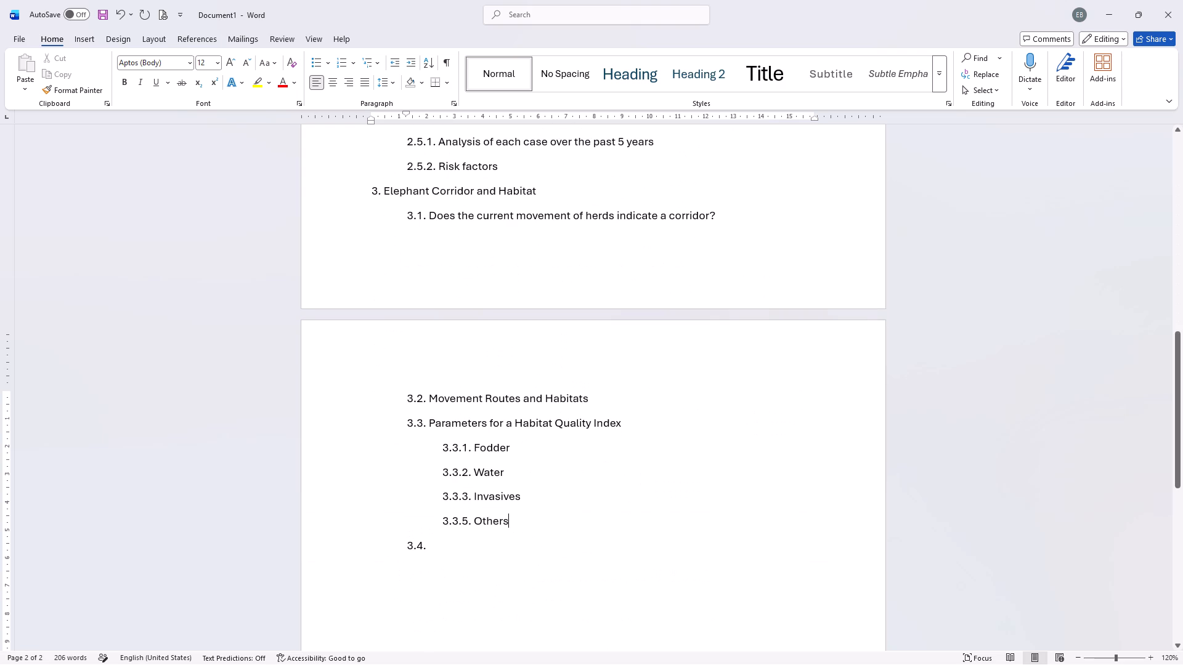
pyautogui.click(442, 542)
pyautogui.write('Habitat Quality')
pyautogui.write(': spatial')
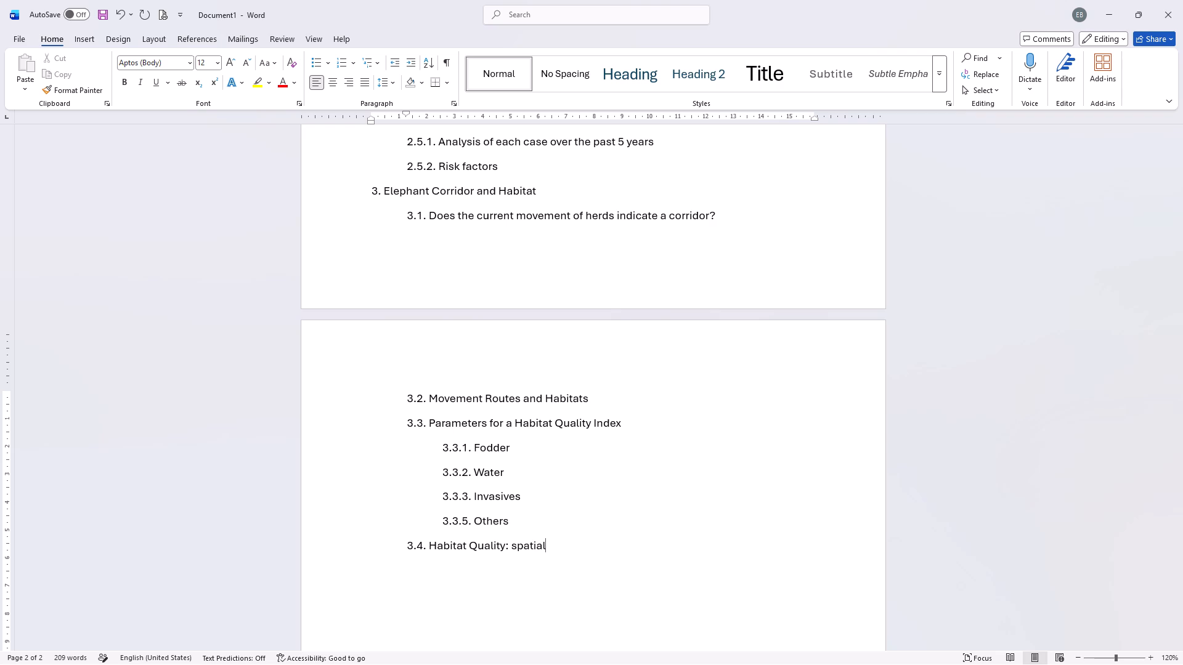
pyautogui.press('space')
pyautogui.write('ana')
pyautogui.write('lysis')
# Add indented sub-item 3.4.1. with the heading "Habitat Quality Map" beneath item 3.4.
pyautogui.press('Return')
pyautogui.press('Tab')
pyautogui.write('2.,')
pyautogui.press('BackSpace')
pyautogui.press('BackSpace')
pyautogui.press('BackSpace')
pyautogui.write('3.4')
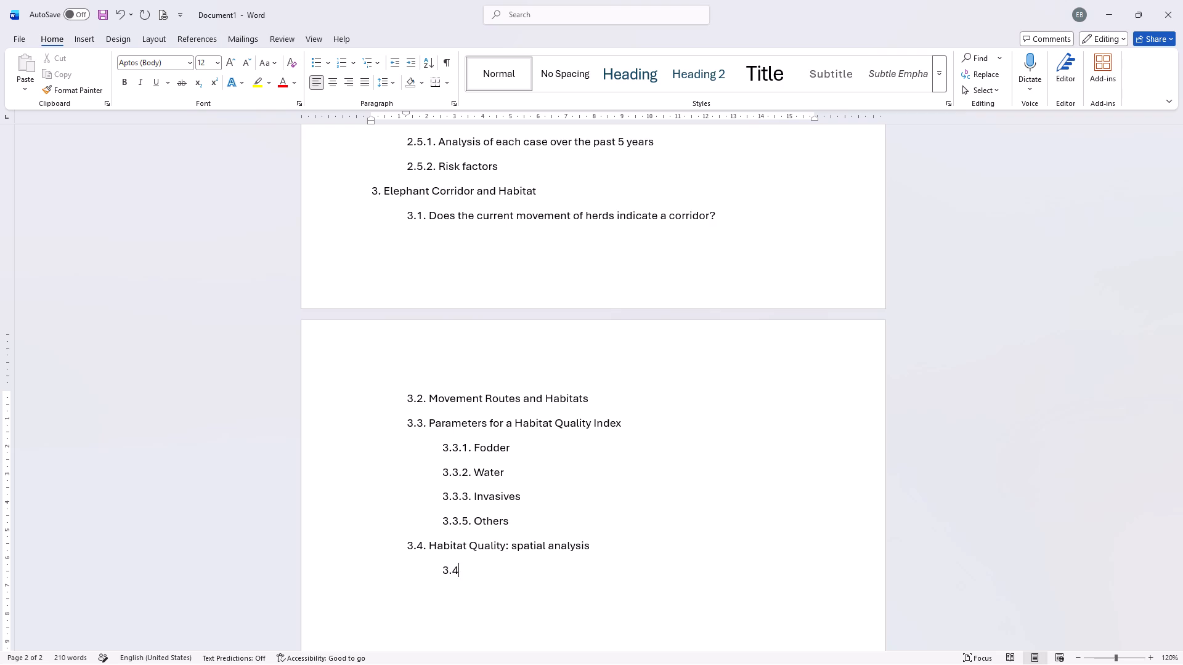
pyautogui.write('.1.')
pyautogui.press('space')
pyautogui.write('Habitat')
pyautogui.press('space')
pyautogui.write('Quality Mapo')
pyautogui.press('BackSpace')
# Begin another indented sub-item line below item 3.4.1 with the partial number "3.".
pyautogui.press('Return')
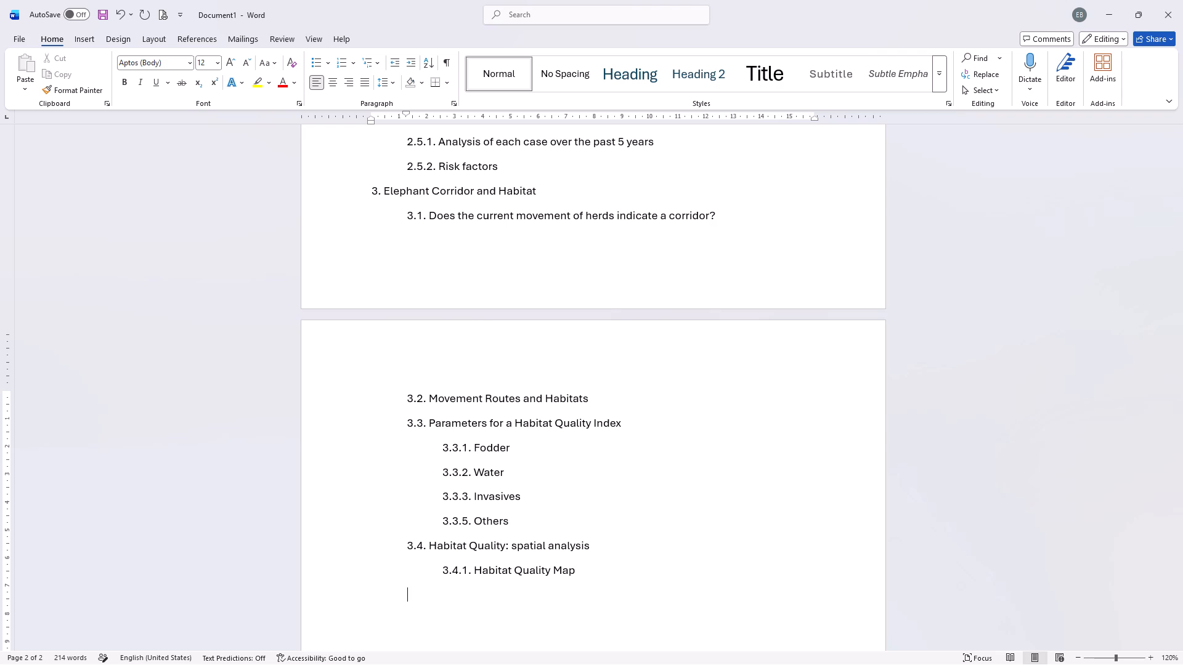
pyautogui.press('Tab')
pyautogui.write('3.')
# Insert indented sub-item 3.2.1. with the heading "Key Habitats" beneath "Movement Routes and Habitats", followed by a blank line at the same indent.
pyautogui.click(608, 409)
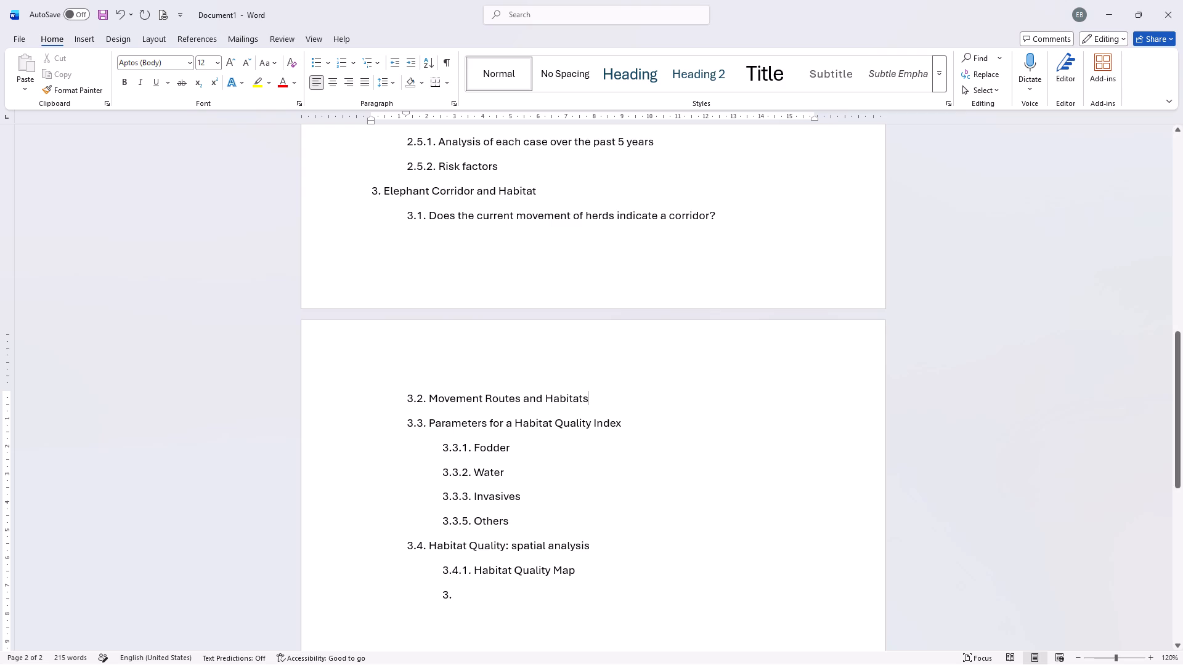
pyautogui.press('Return')
pyautogui.write('3.2.')
pyautogui.press('Tab')
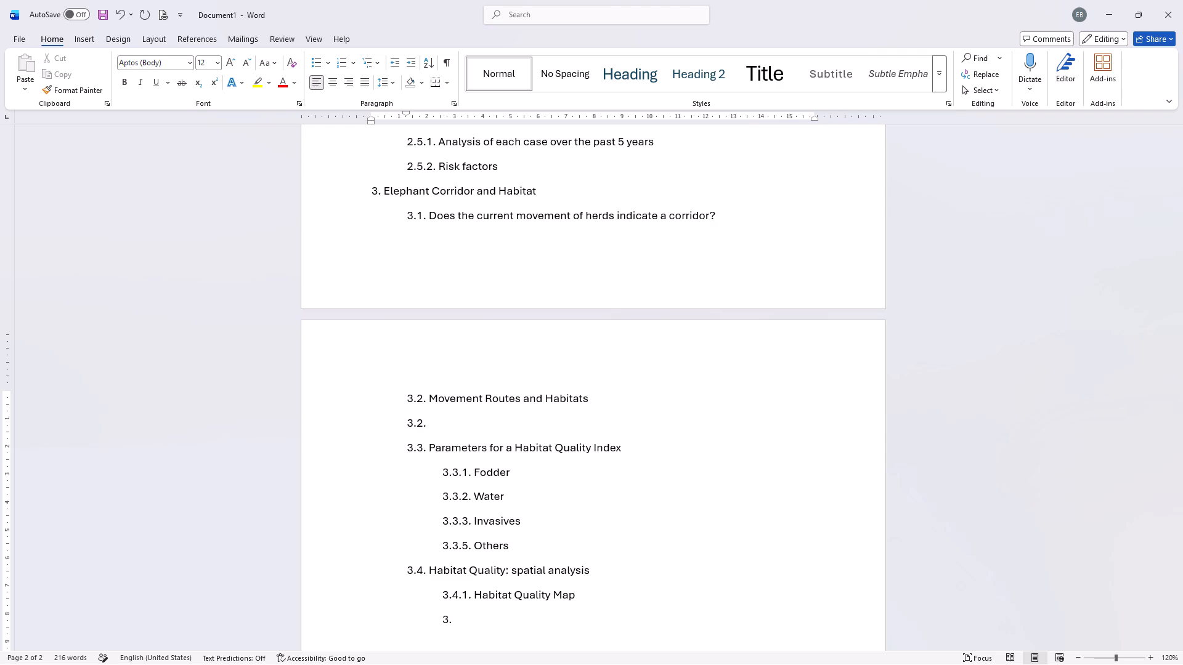
pyautogui.click(402, 424)
pyautogui.press('Tab')
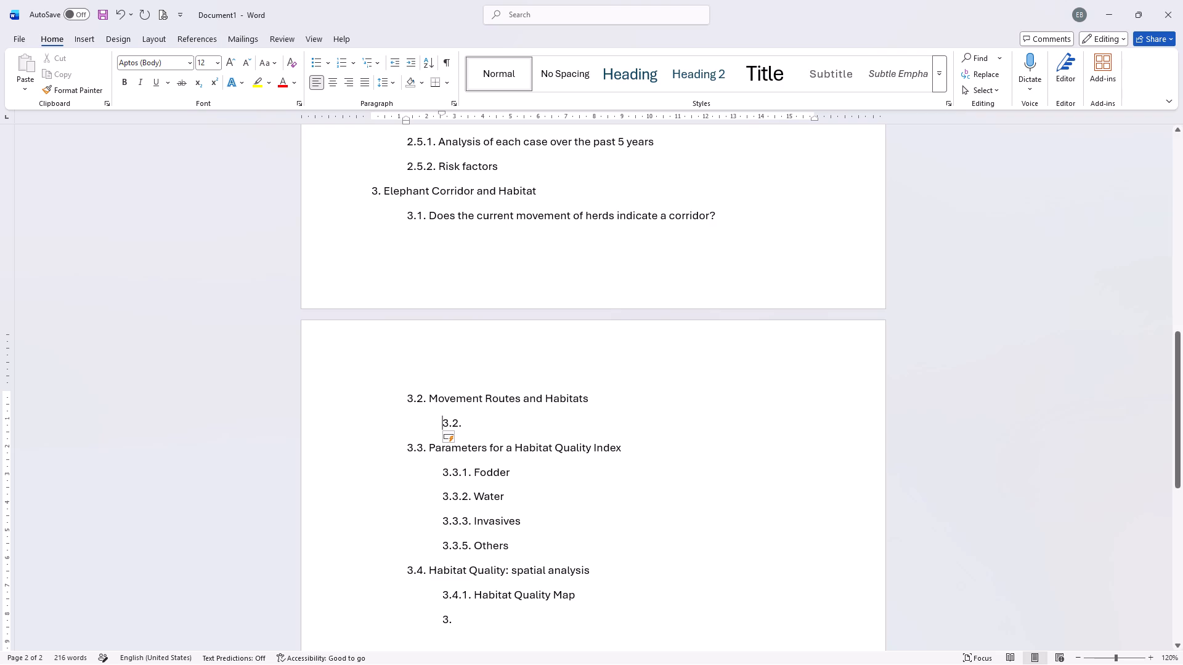
pyautogui.click(463, 427)
pyautogui.press('1')
pyautogui.write('. Key')
pyautogui.press('space')
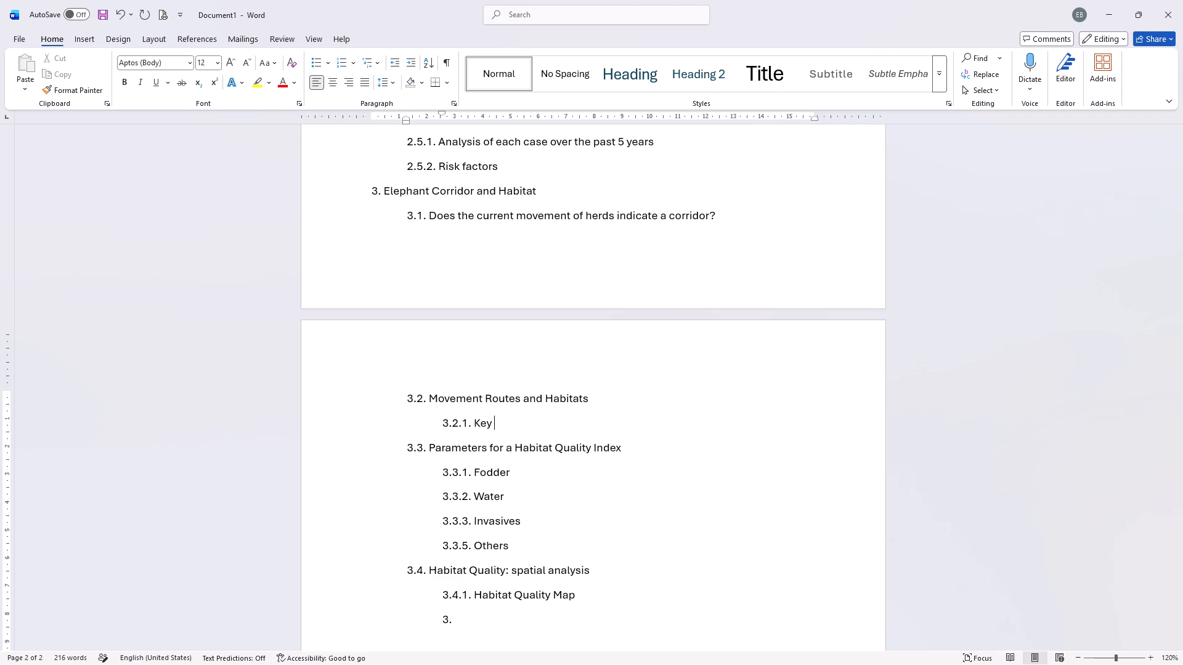
pyautogui.write('Habitats')
pyautogui.press('Return')
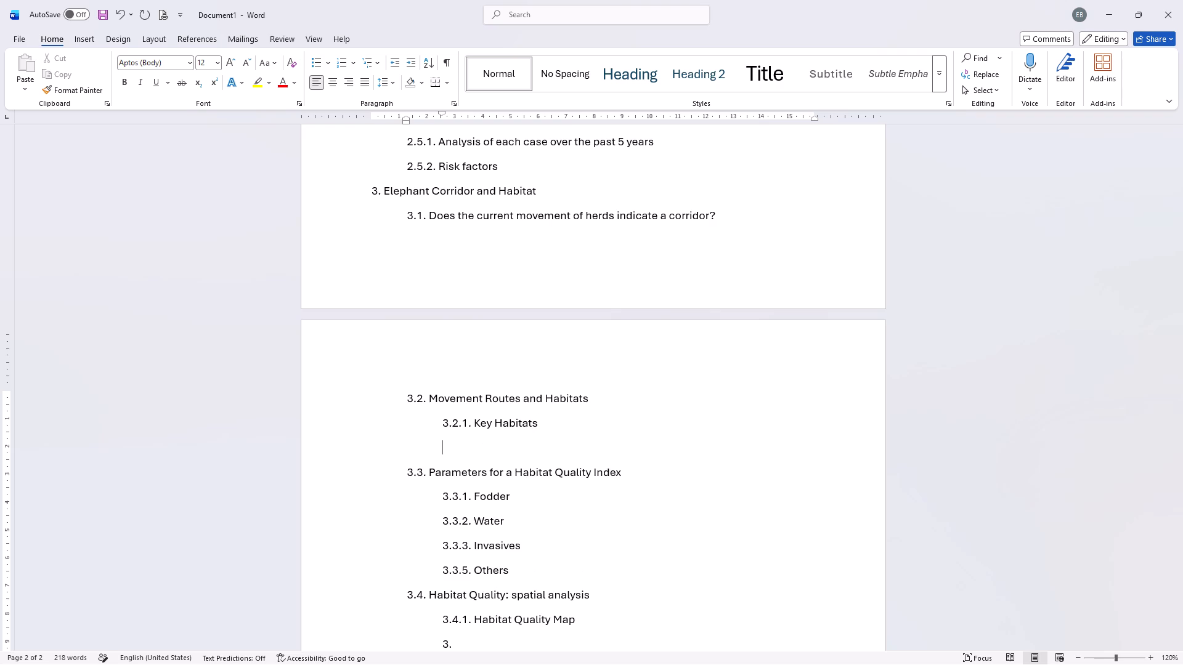
# Add sub-item 3.2.2. with the heading "Key Movement Paths" below "Key Habitats", capitalising each word.
pyautogui.write('3.3')
pyautogui.press('BackSpace')
pyautogui.press('2')
pyautogui.write('.2. Key Movemeny')
pyautogui.press('BackSpace')
pyautogui.press('t')
pyautogui.press('space')
pyautogui.write('paths')
pyautogui.press('Return')
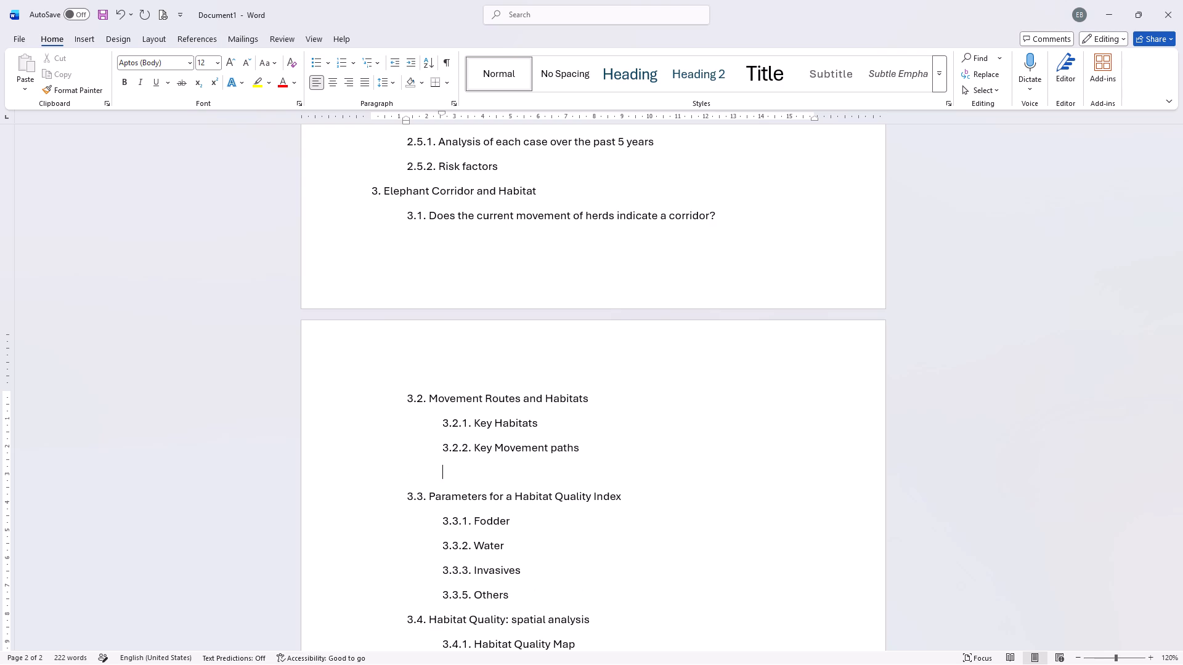
pyautogui.moveTo(554, 461); pyautogui.dragTo(554, 466)
pyautogui.click(558, 451)
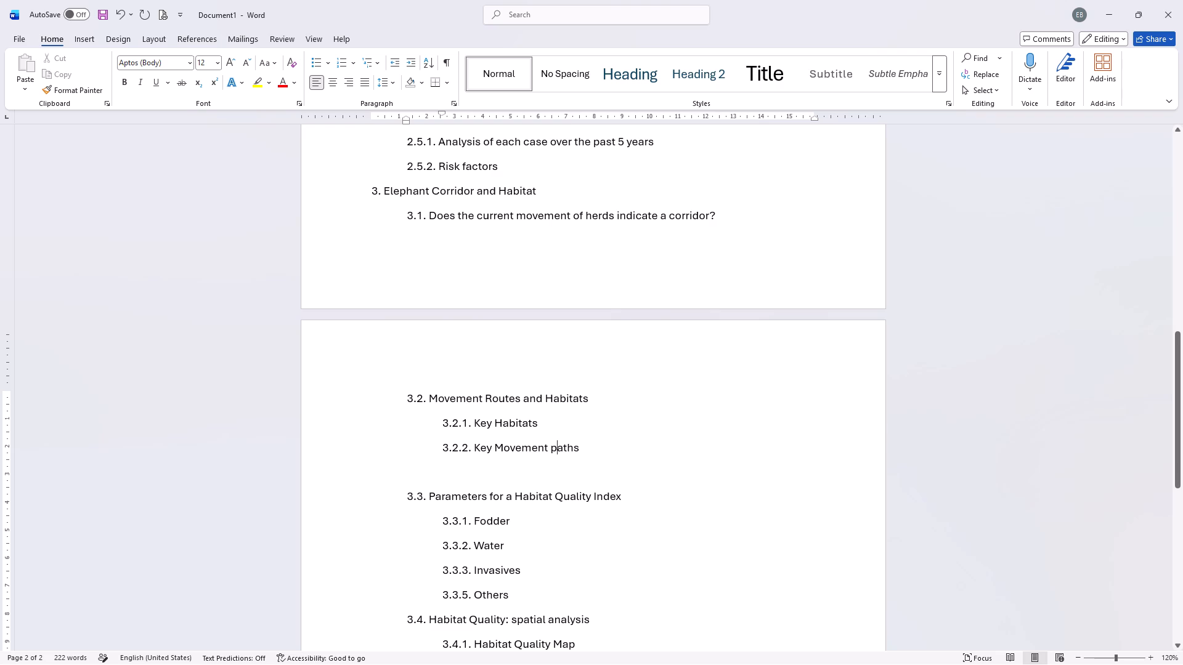
pyautogui.press('BackSpace')
pyautogui.hotkey('shift', 'p')
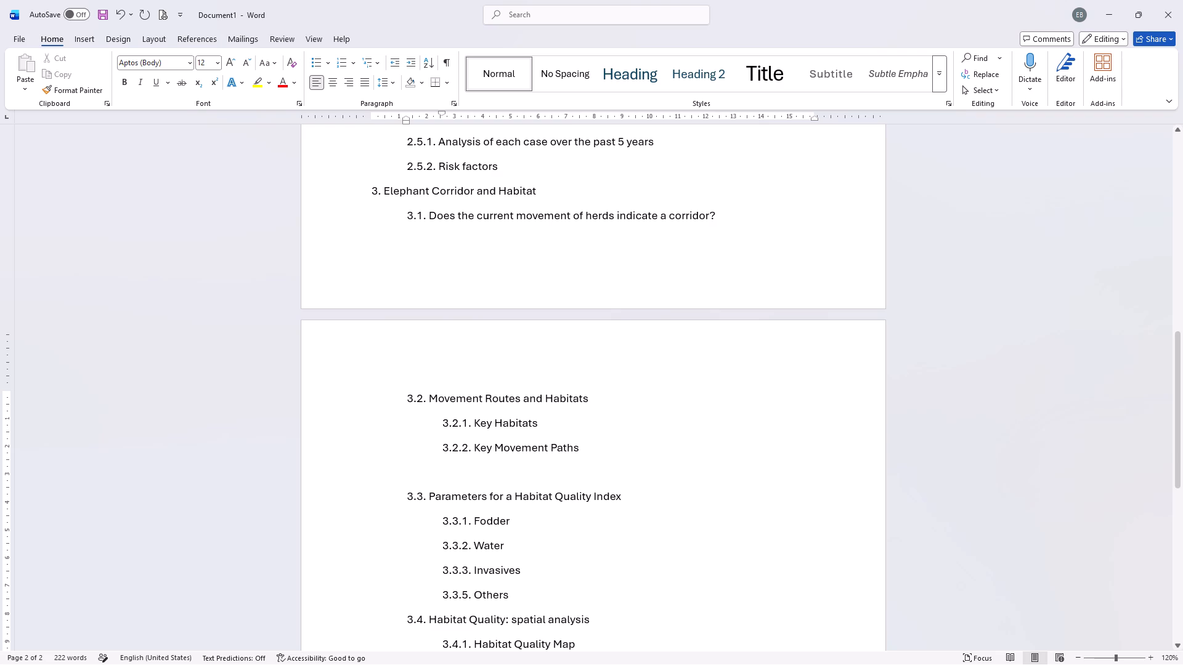
# Add sub-item 3.2.3. "Interaction with linear infrastructure" below 3.2.2 and remove the blank line before item 3.3.
pyautogui.click(585, 448)
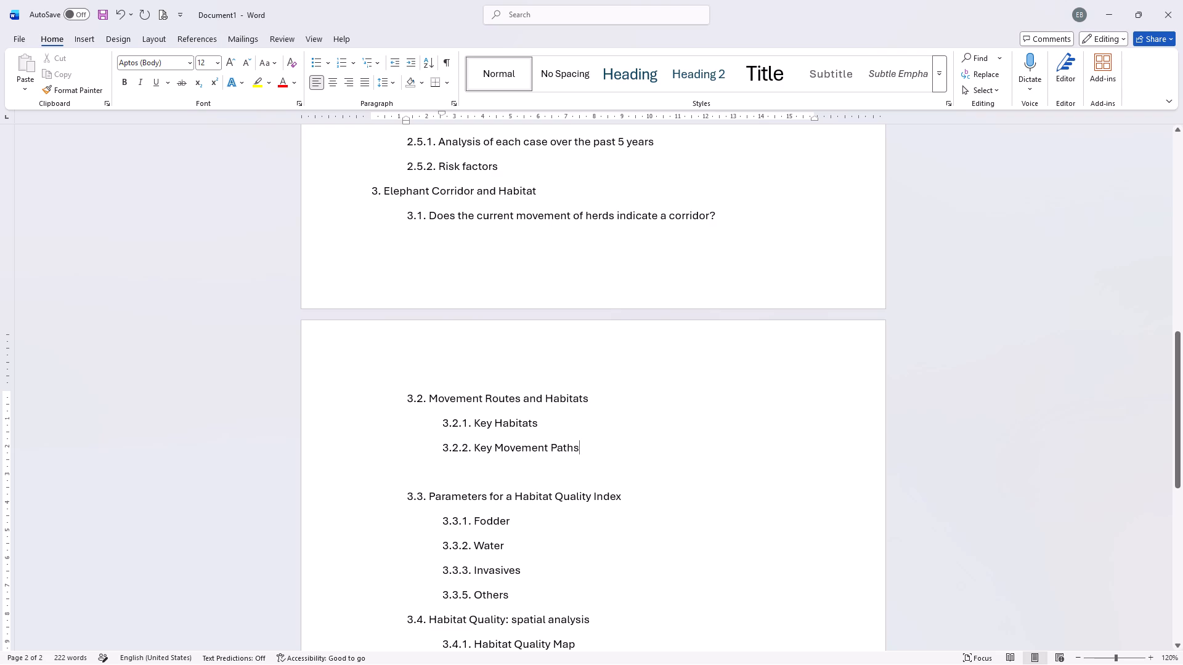
pyautogui.press('Down')
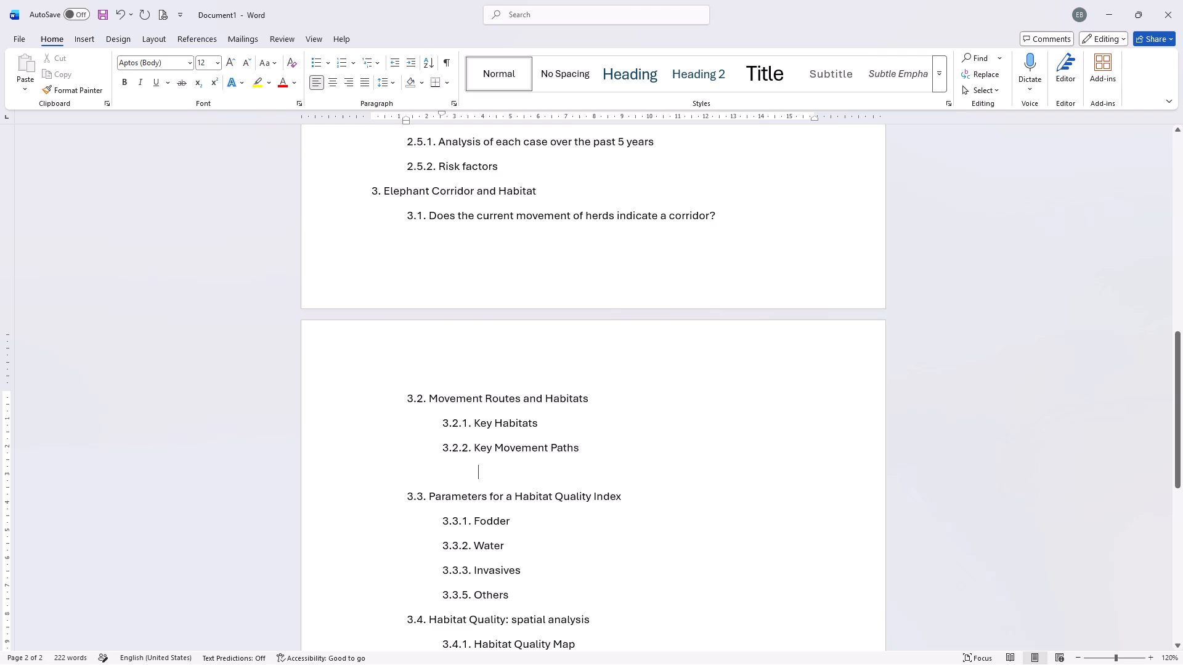
pyautogui.click(585, 448)
pyautogui.press('Return')
pyautogui.write('3.2.2.')
pyautogui.press('BackSpace')
pyautogui.press('BackSpace')
pyautogui.write('3. Interaction with linear infrast')
pyautogui.write('ructure')
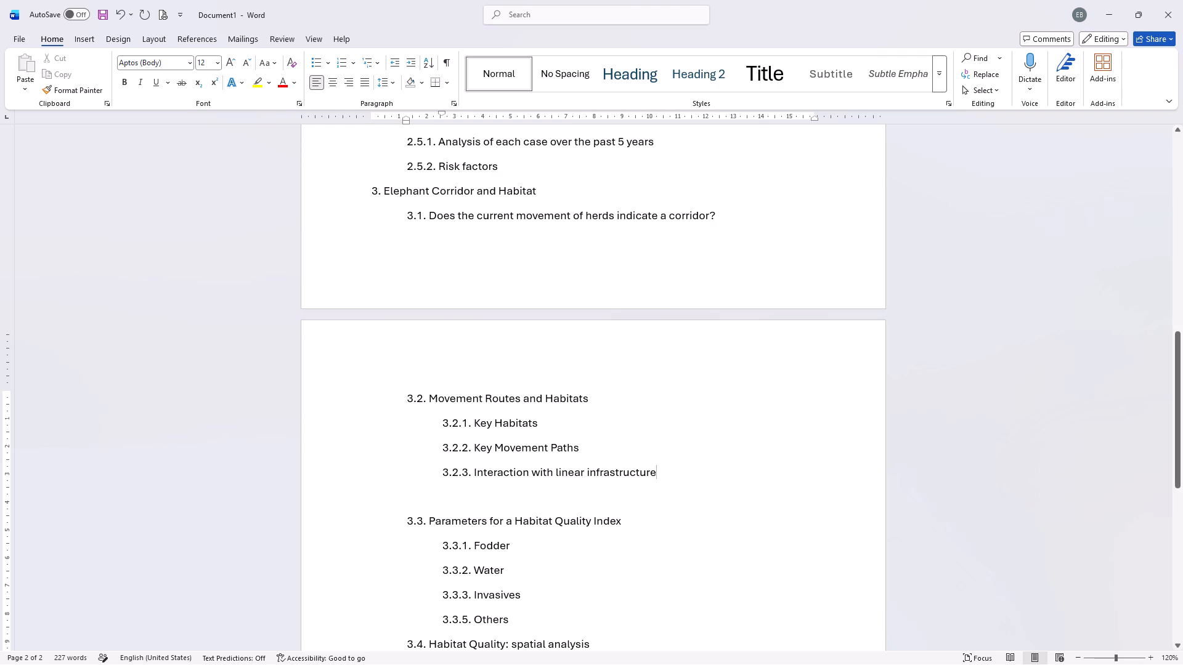
pyautogui.click(398, 491)
pyautogui.press('Delete')
pyautogui.press('Delete')
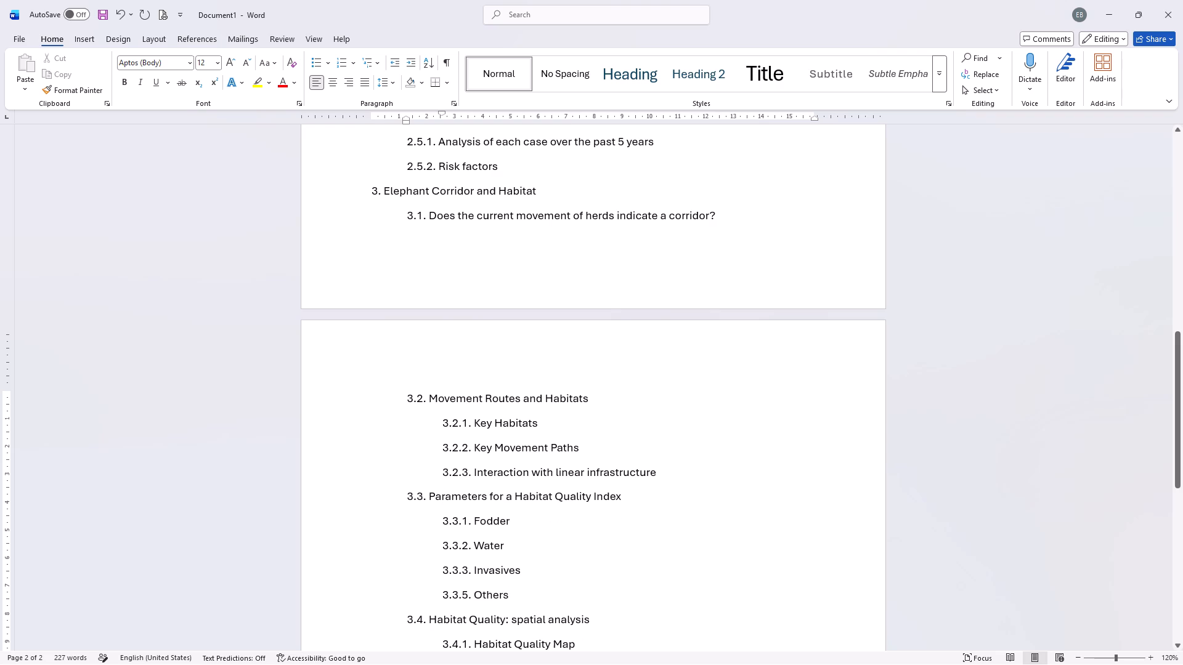
# Duplicate item 2.5 "Human Deaths due to HEC" with its two sub-items directly below 2.5.2.
pyautogui.scroll(1, 398, 491)
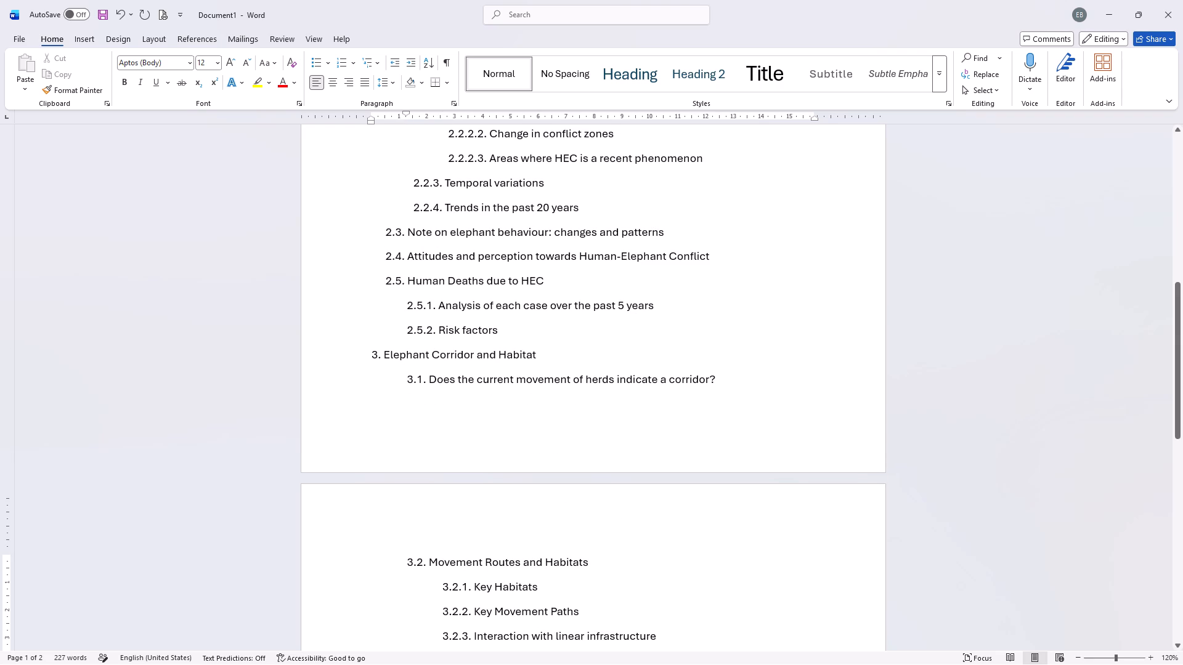
pyautogui.moveTo(510, 328); pyautogui.dragTo(453, 328)
pyautogui.moveTo(453, 328); pyautogui.dragTo(373, 286)
pyautogui.hotkey('ctrl', 'c')
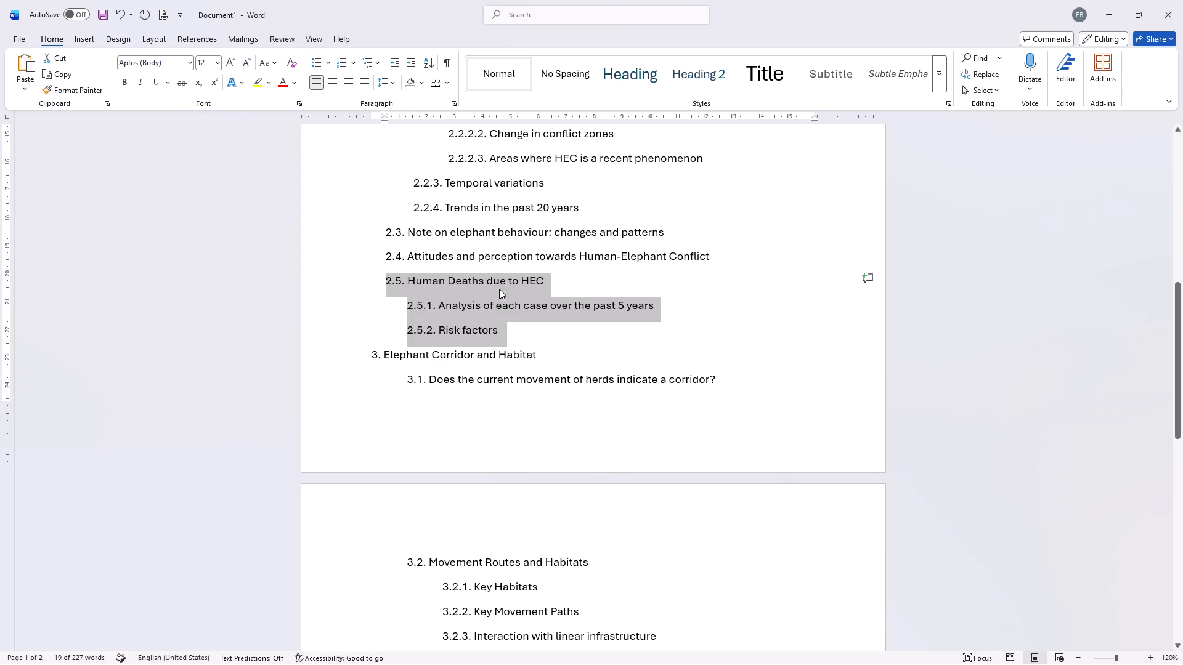
pyautogui.click(558, 330)
pyautogui.press('Return')
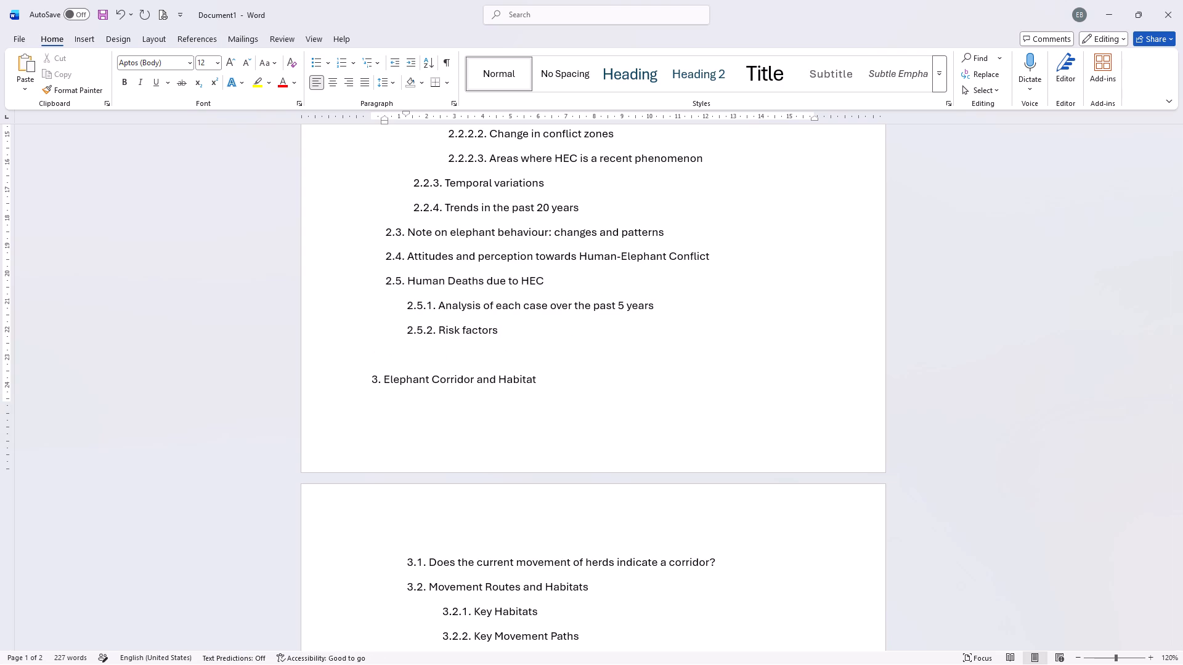
pyautogui.press('BackSpace')
pyautogui.hotkey('ctrl', 'v')
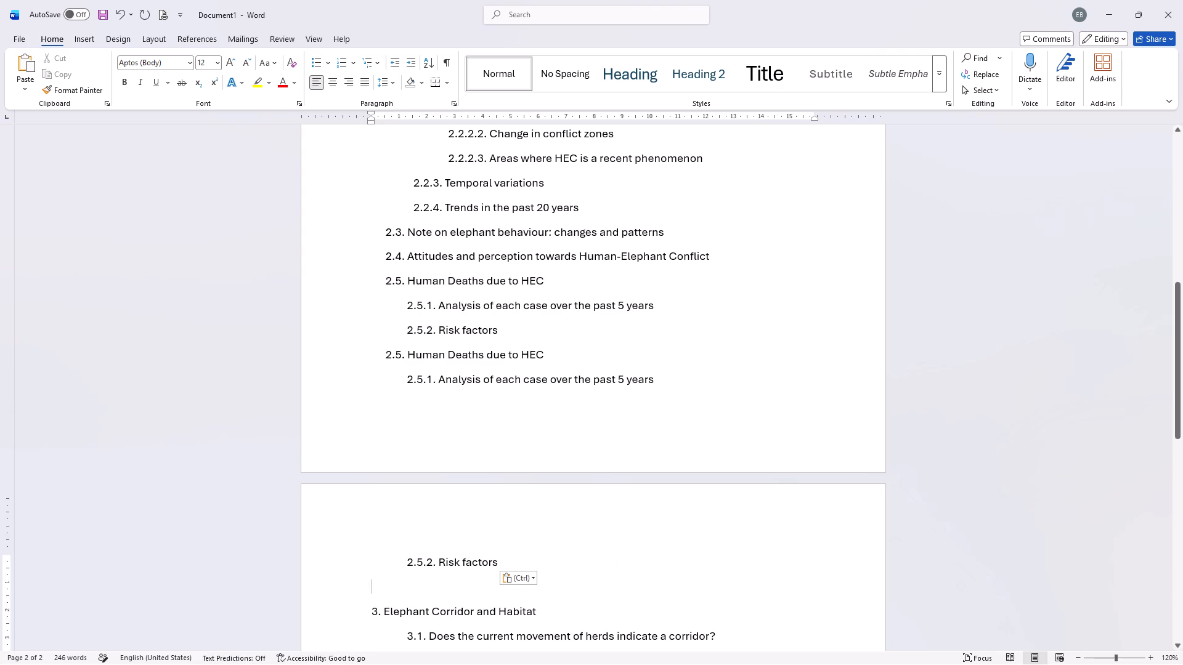
# Change the heading of the duplicated item 2.5 to "2.6. Elephant Deaths".
pyautogui.click(397, 350)
pyautogui.press('Delete')
pyautogui.press('6')
pyautogui.press('Right')
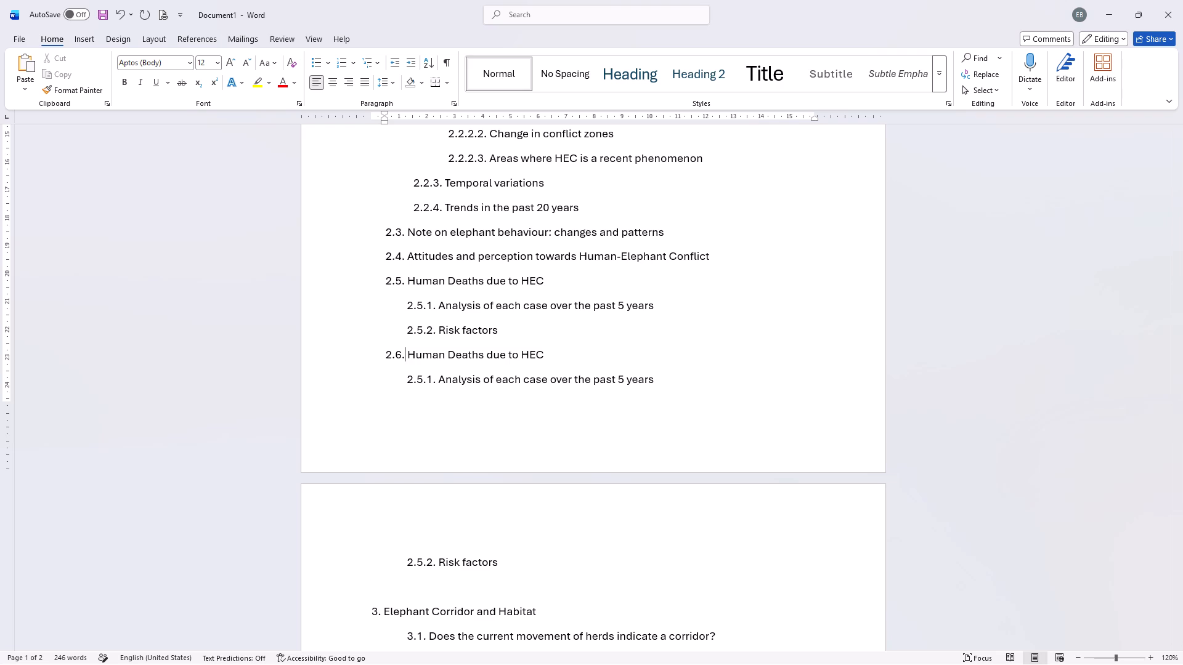
pyautogui.doubleClick(433, 357)
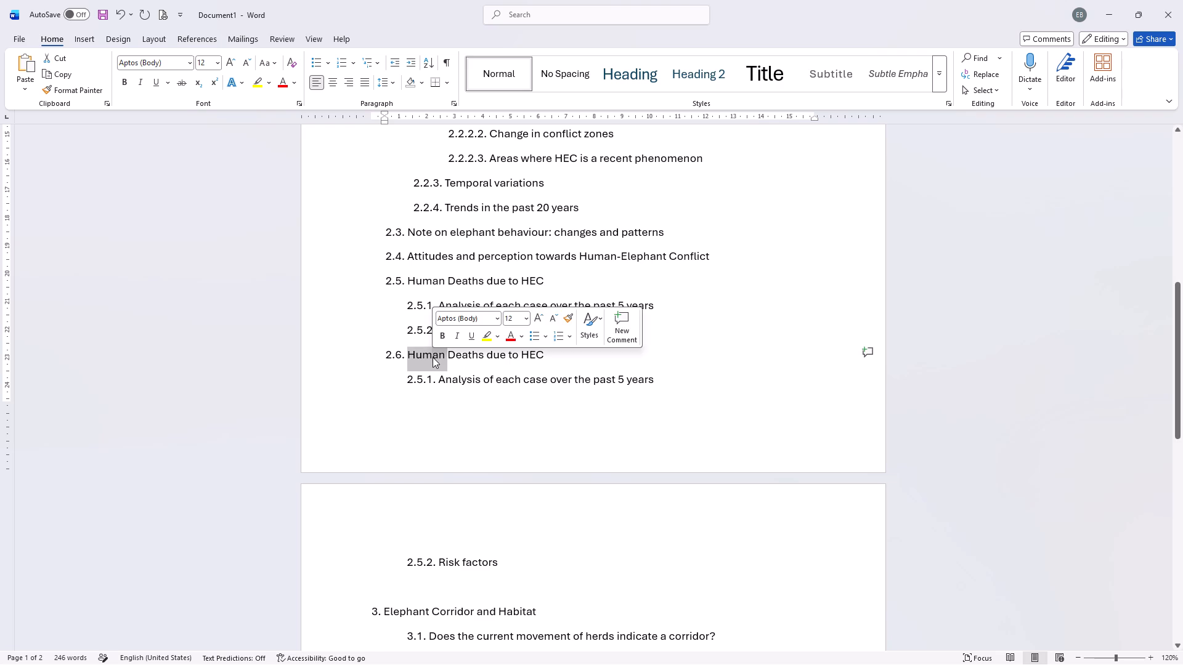
pyautogui.write('Elephant')
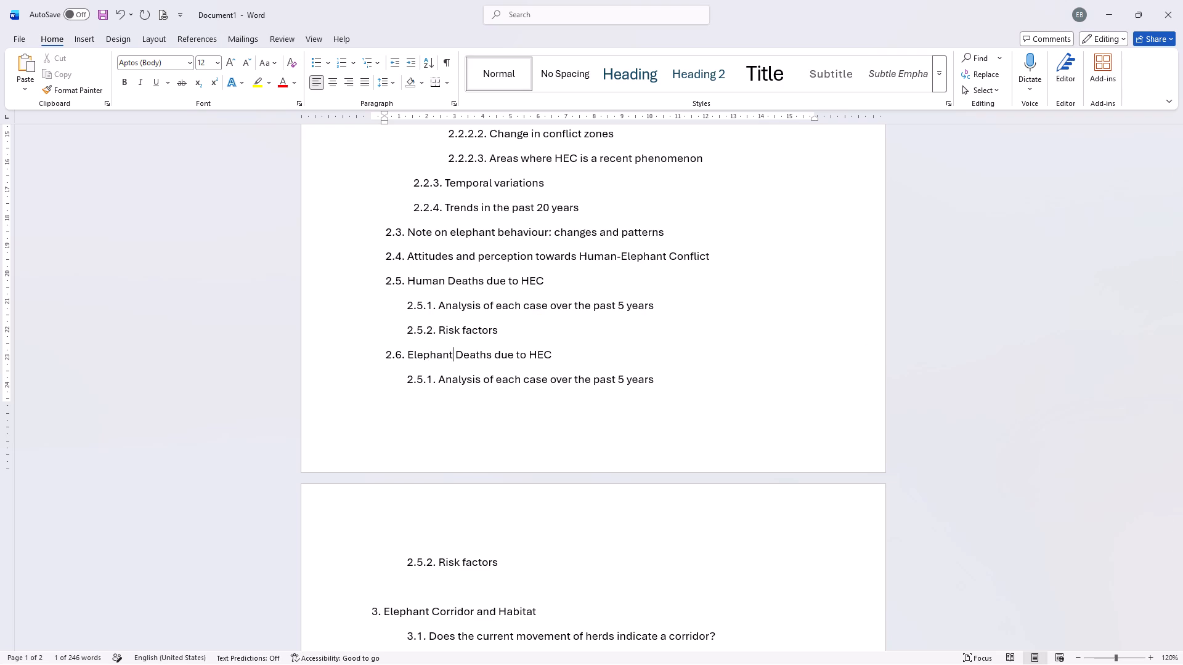
pyautogui.moveTo(497, 352); pyautogui.dragTo(564, 352)
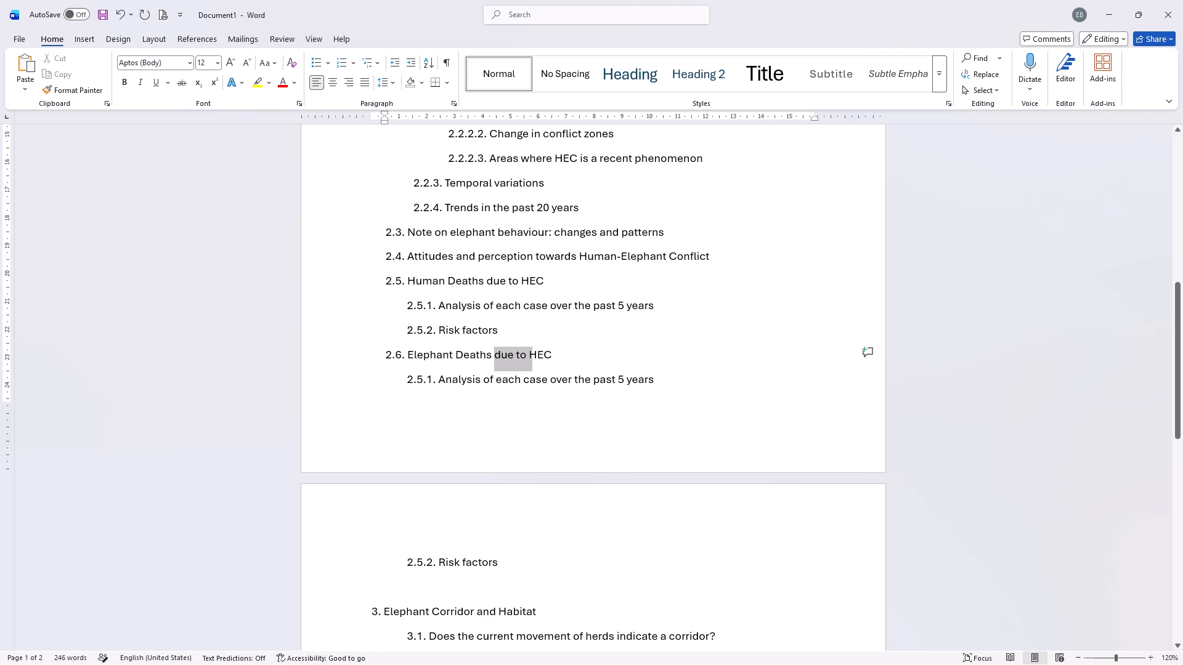
pyautogui.moveTo(564, 352); pyautogui.dragTo(582, 352)
pyautogui.press('BackSpace')
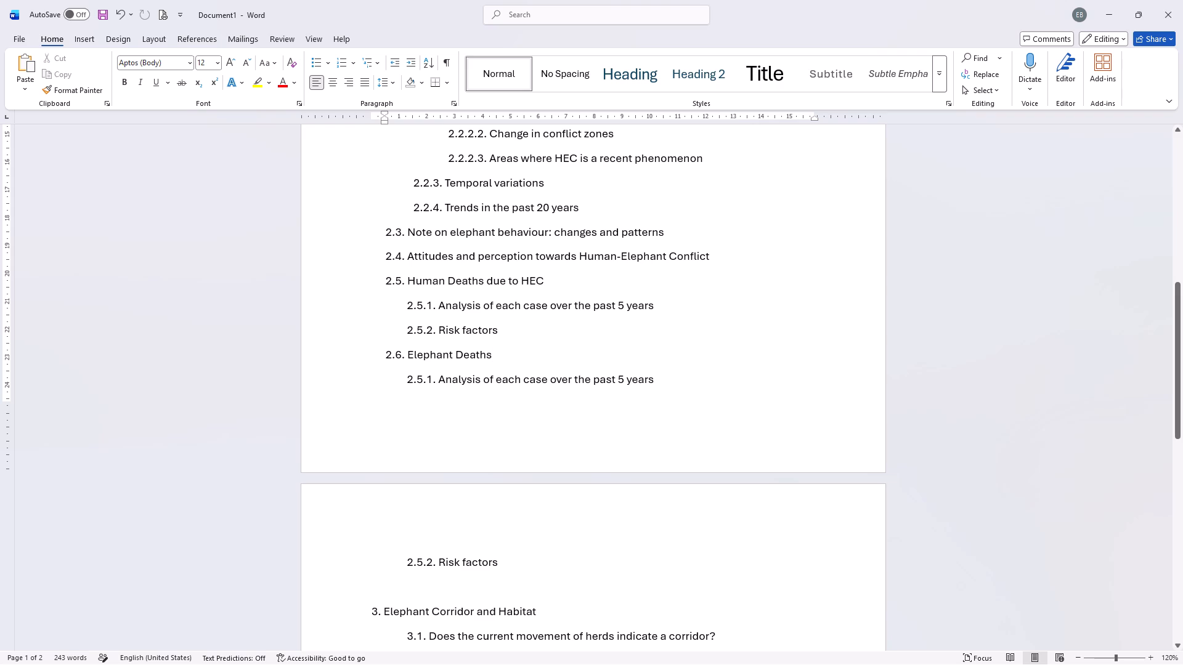
# Renumber the two sub-items under "Elephant Deaths" as 2.6.1. and 2.6.2.
pyautogui.click(417, 376)
pyautogui.press('Delete')
pyautogui.press('6')
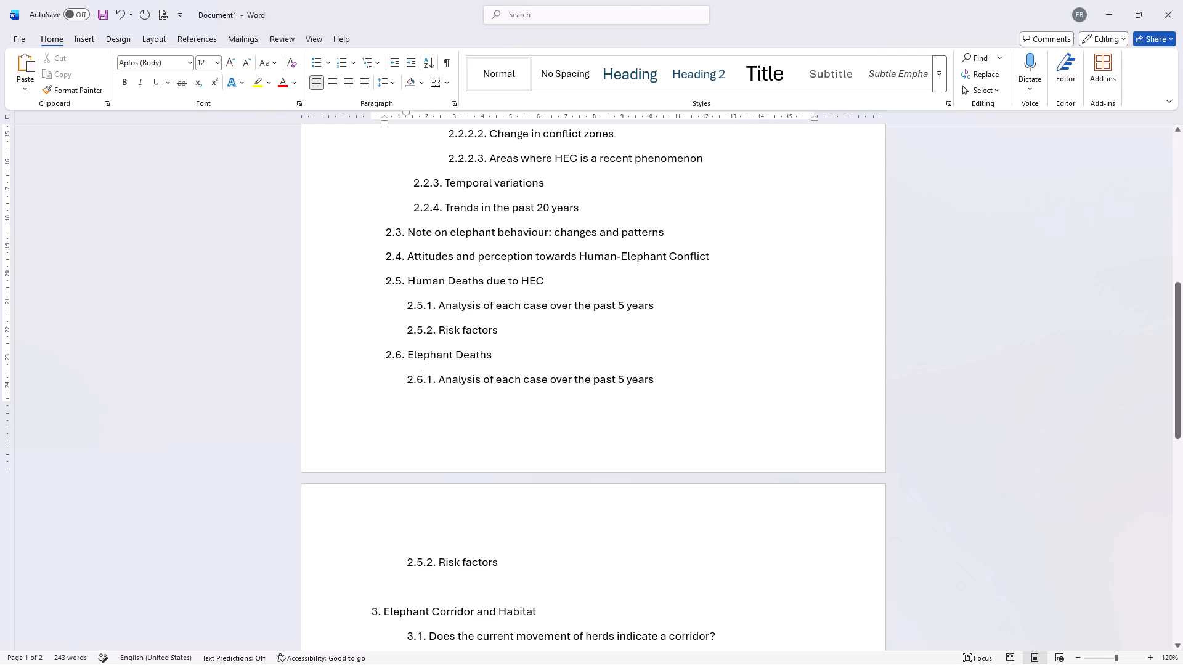
pyautogui.click(418, 554)
pyautogui.press('Delete')
pyautogui.press('6')
# Italicise the word "tolas" in item 2.2.2.1 about the categorization of villages.
pyautogui.scroll(9, 418, 547)
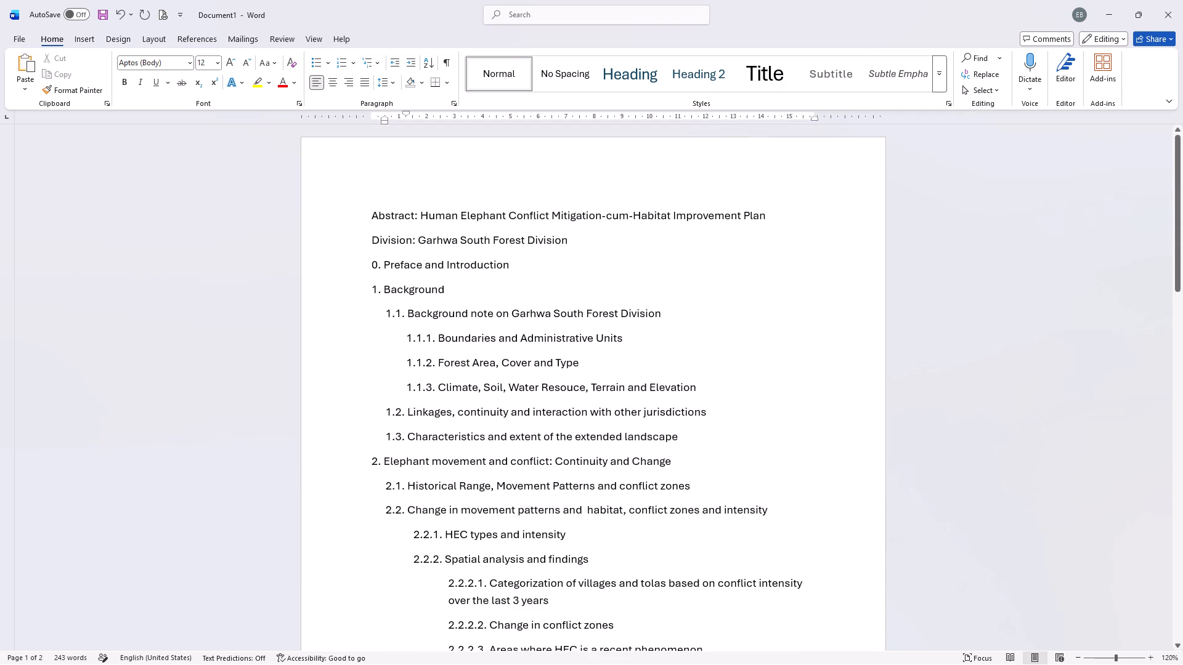
pyautogui.scroll(-1, 418, 547)
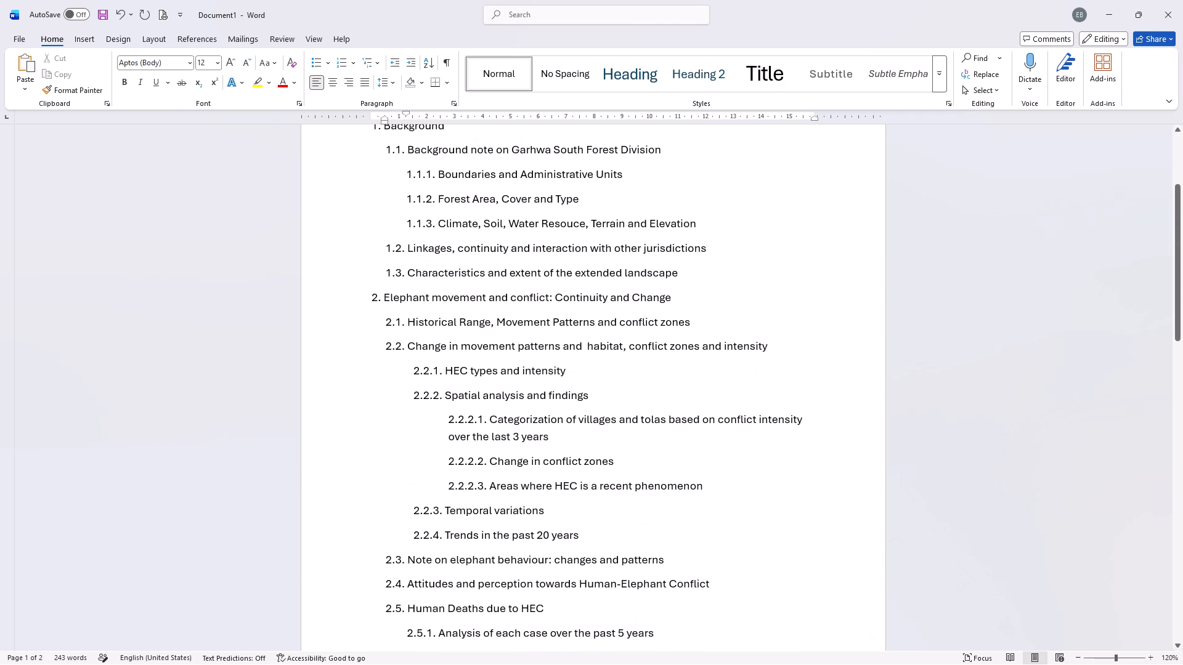
pyautogui.scroll(1, 418, 547)
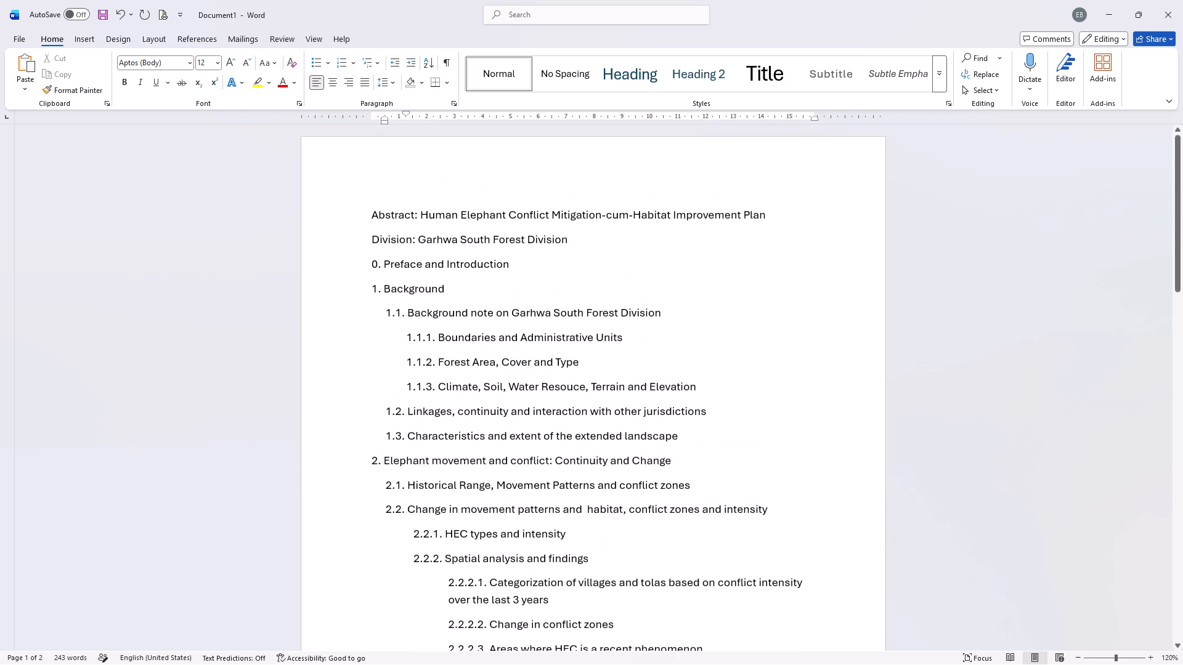
pyautogui.click(643, 582)
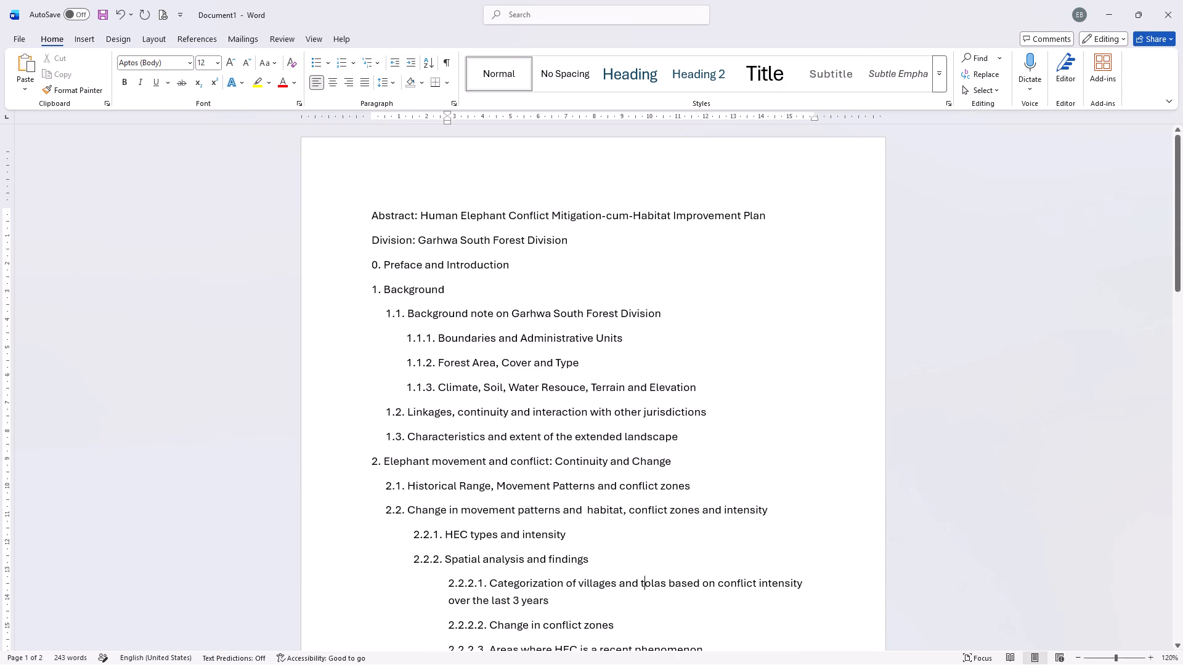
pyautogui.moveTo(641, 582); pyautogui.dragTo(665, 582)
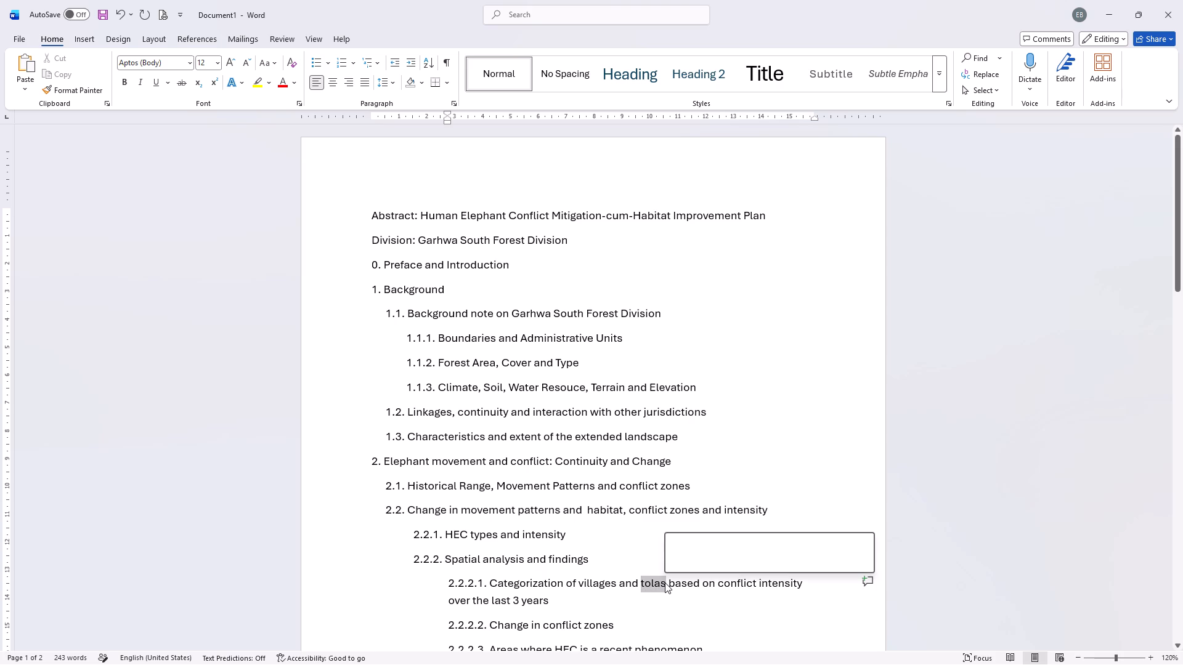
pyautogui.hotkey('ctrl', 'i')
pyautogui.click(700, 409)
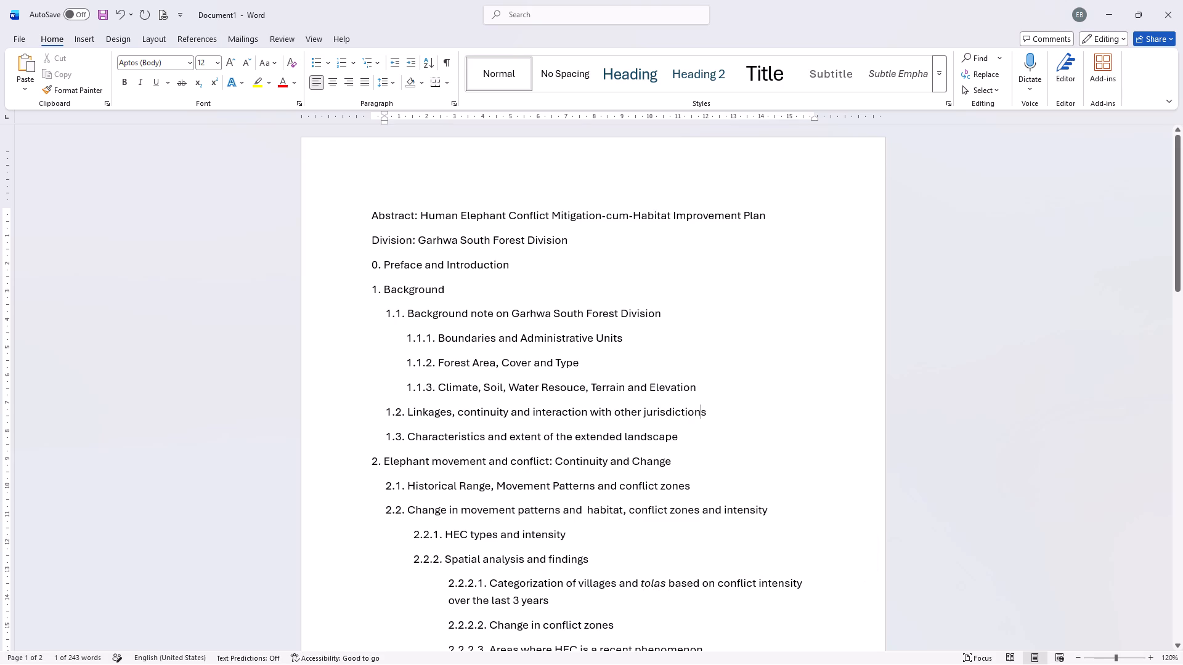
# Begin saving the document and extend the suggested file name to "Abstract HEC PLan".
pyautogui.click(106, 9)
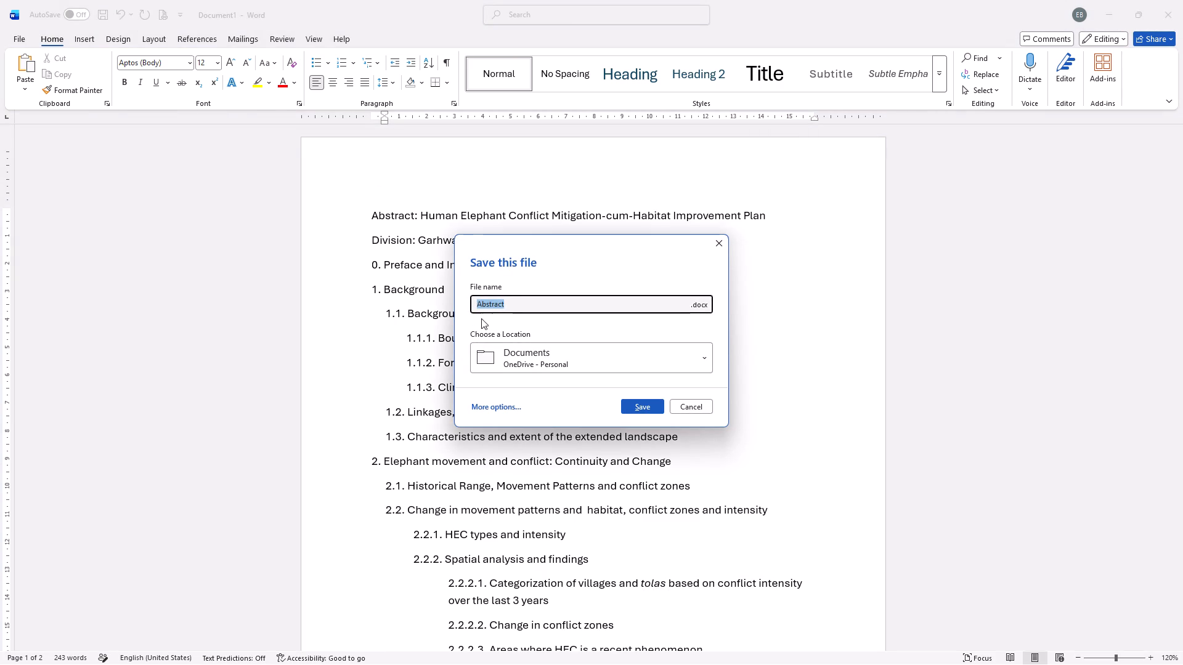
pyautogui.click(526, 303)
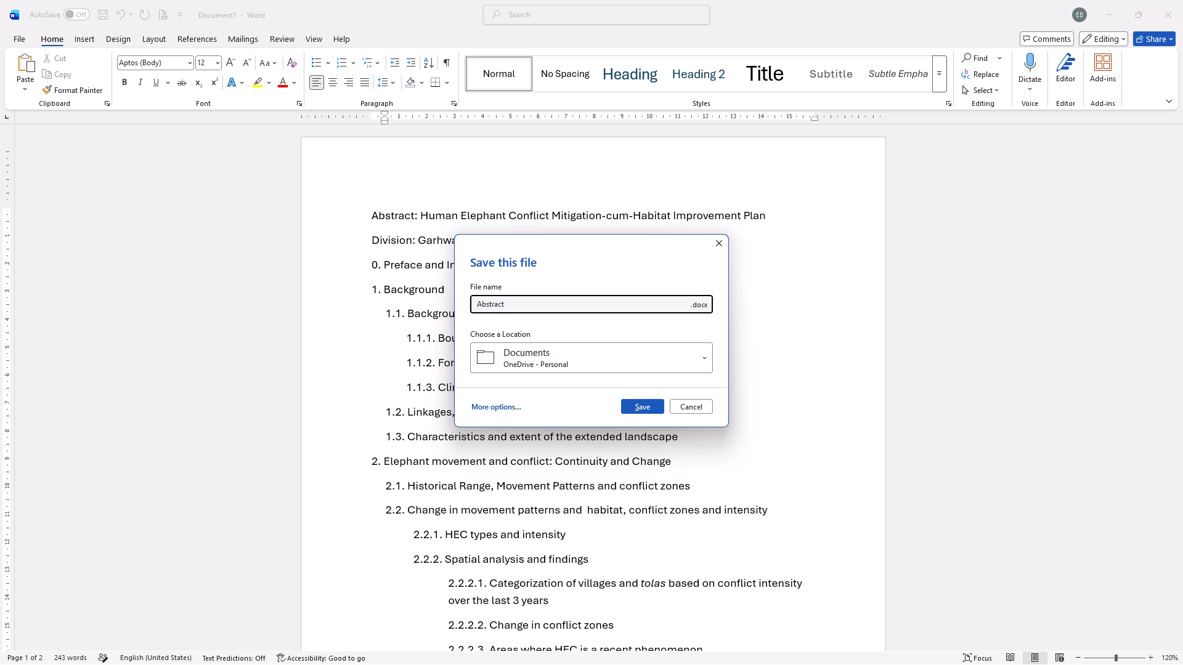
pyautogui.press('space')
pyautogui.write('HEC PLan')
# Save the document in the "Elephant study" folder inside Garhwa South's "Working PLan" folder.
pyautogui.click(580, 369)
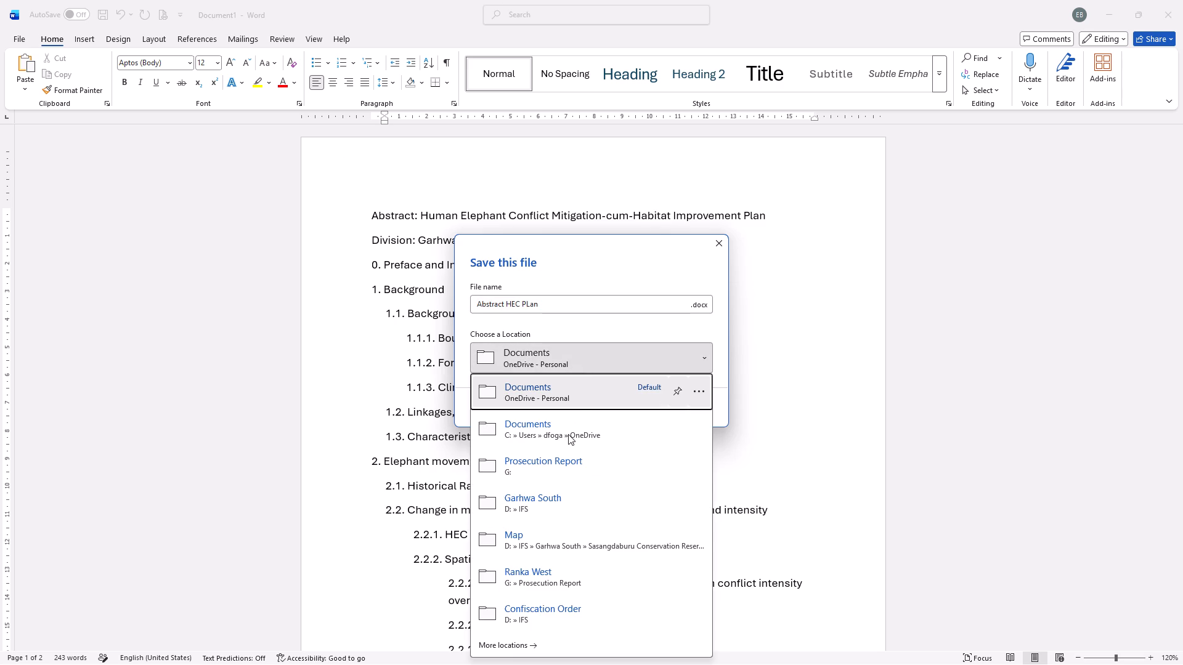
pyautogui.click(554, 499)
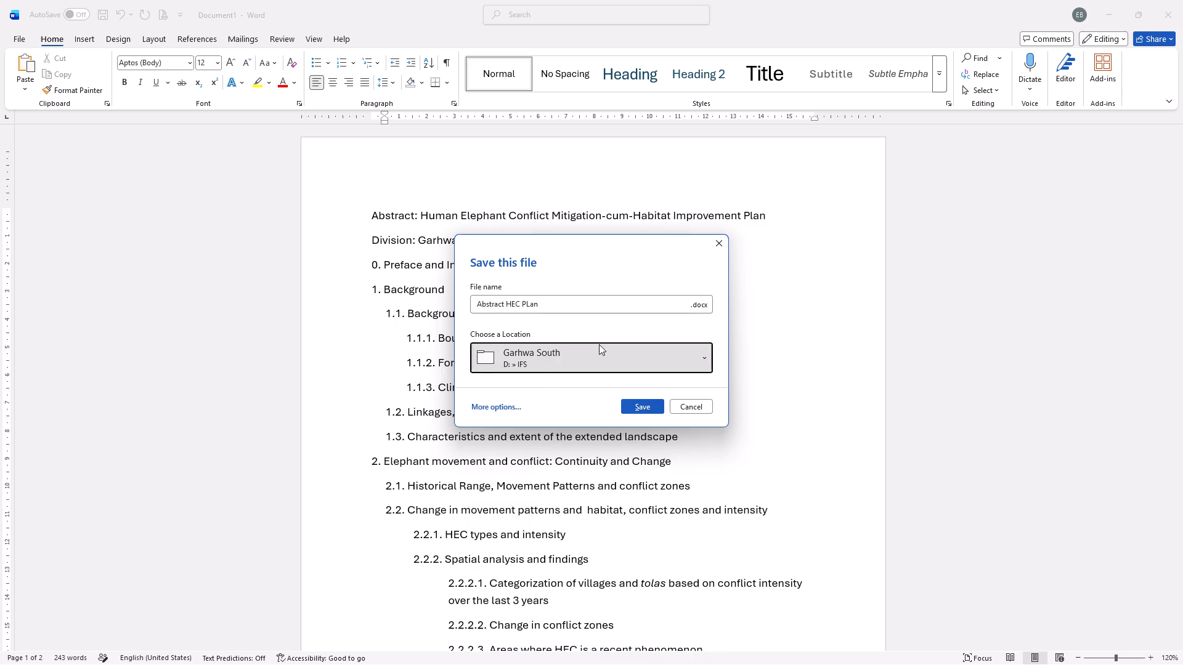
pyautogui.click(599, 344)
pyautogui.click(519, 648)
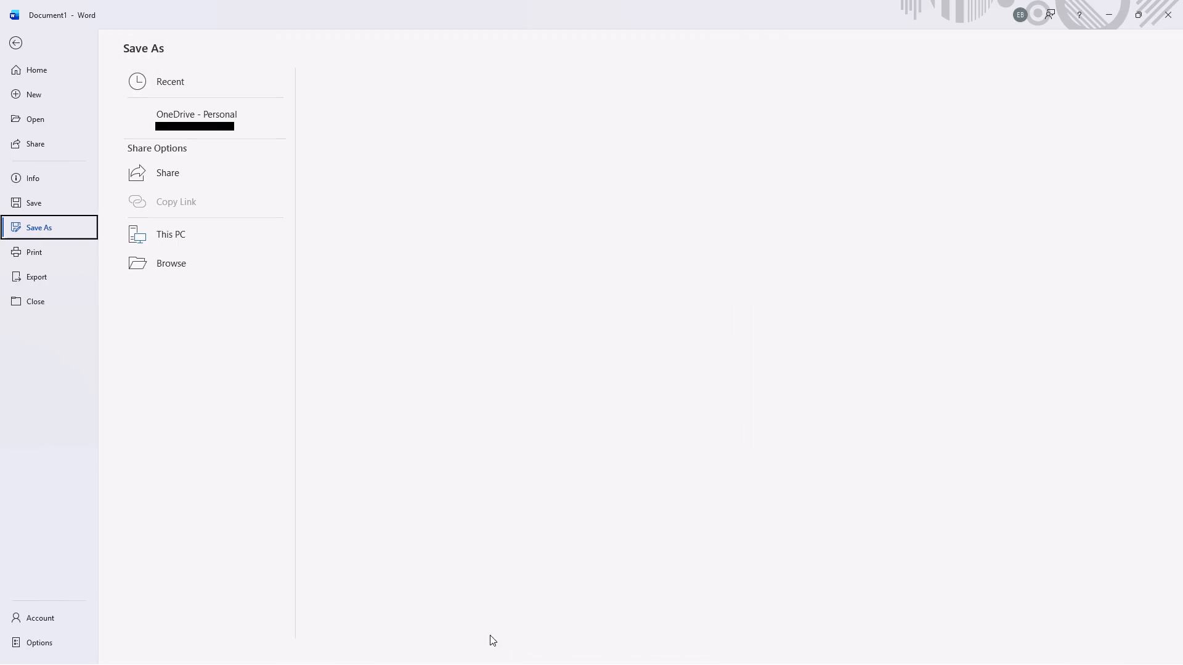
pyautogui.click(157, 293)
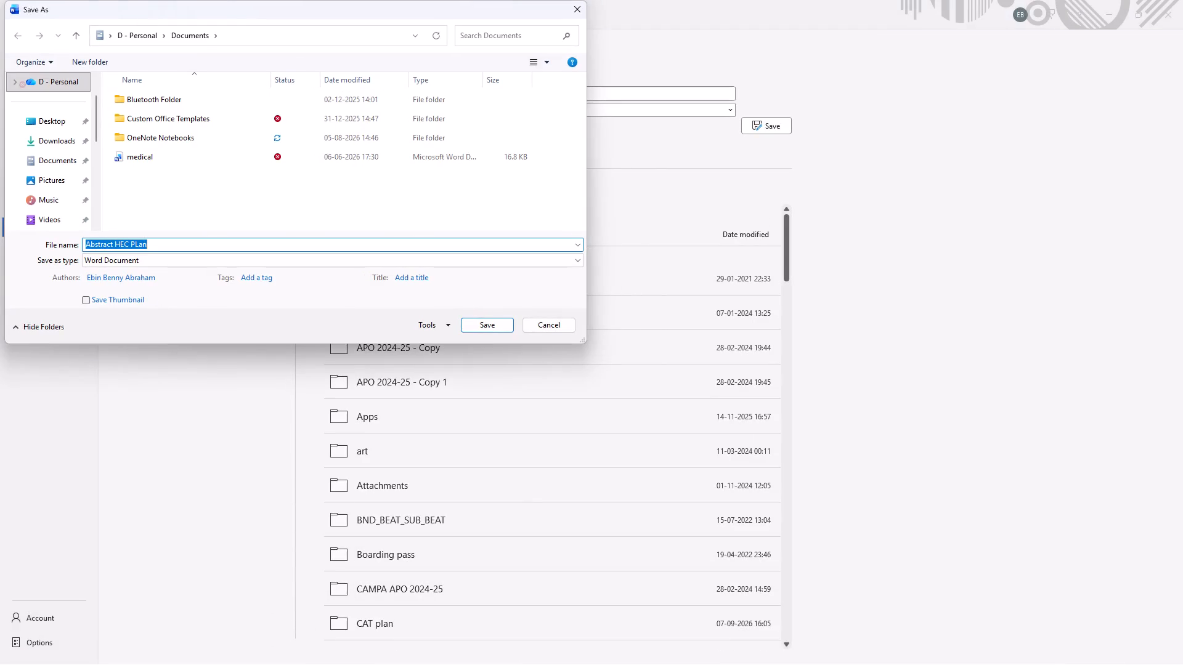
pyautogui.scroll(-1, 46, 159)
pyautogui.click(46, 159)
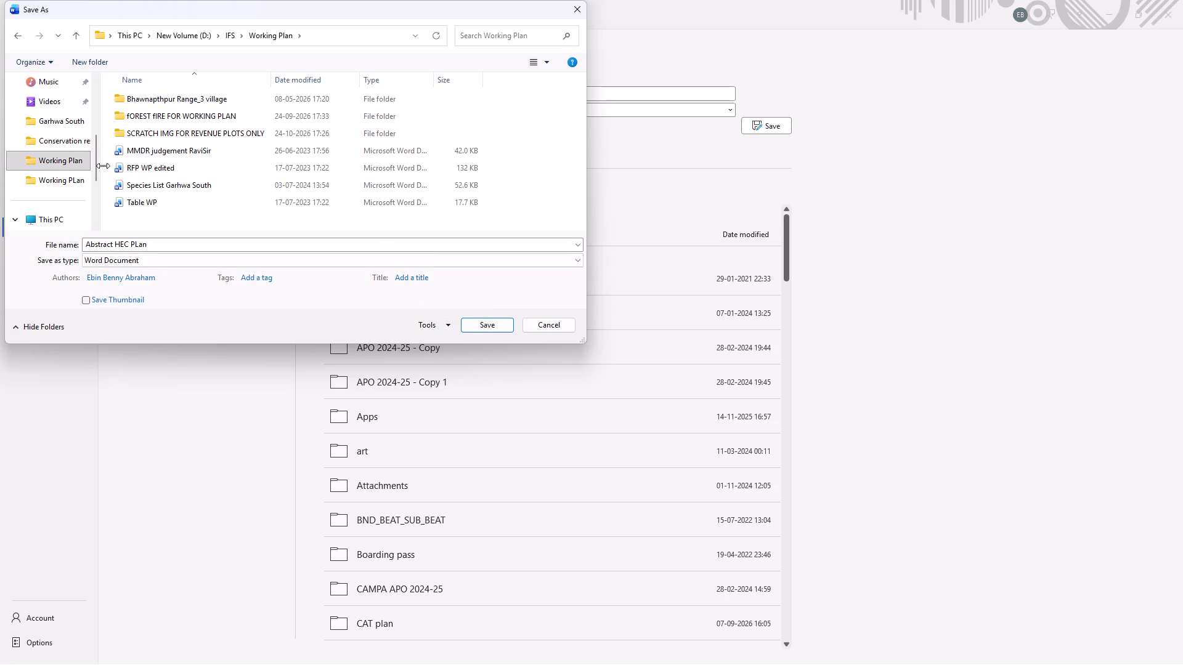
pyautogui.click(62, 175)
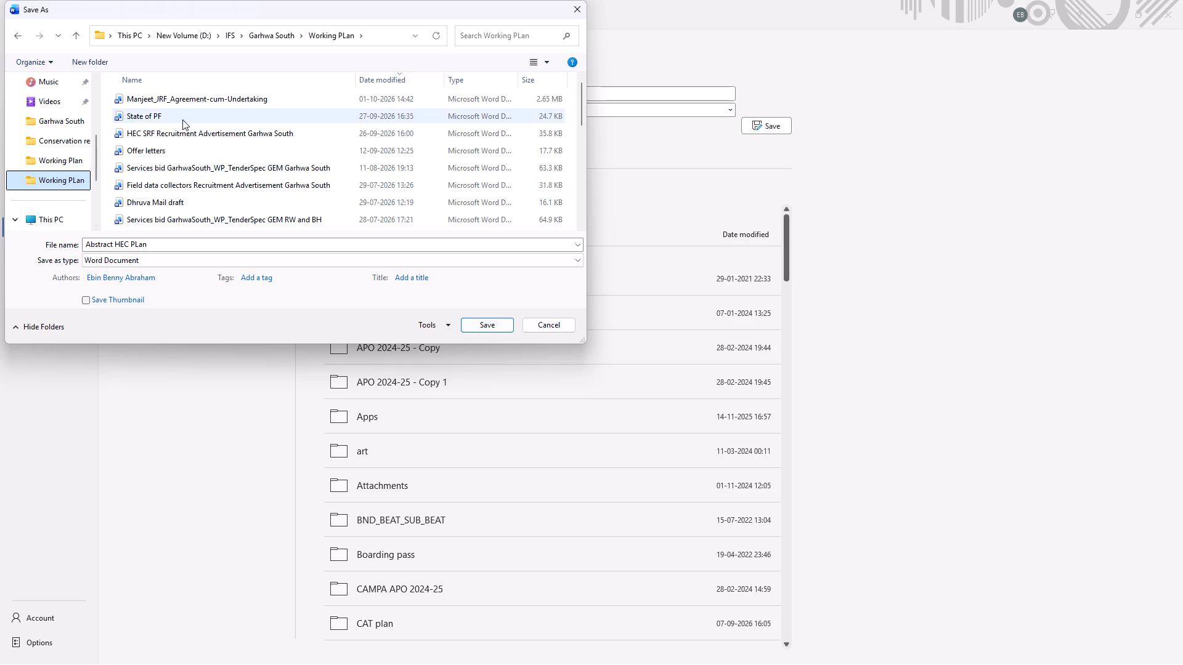
pyautogui.scroll(-8, 182, 119)
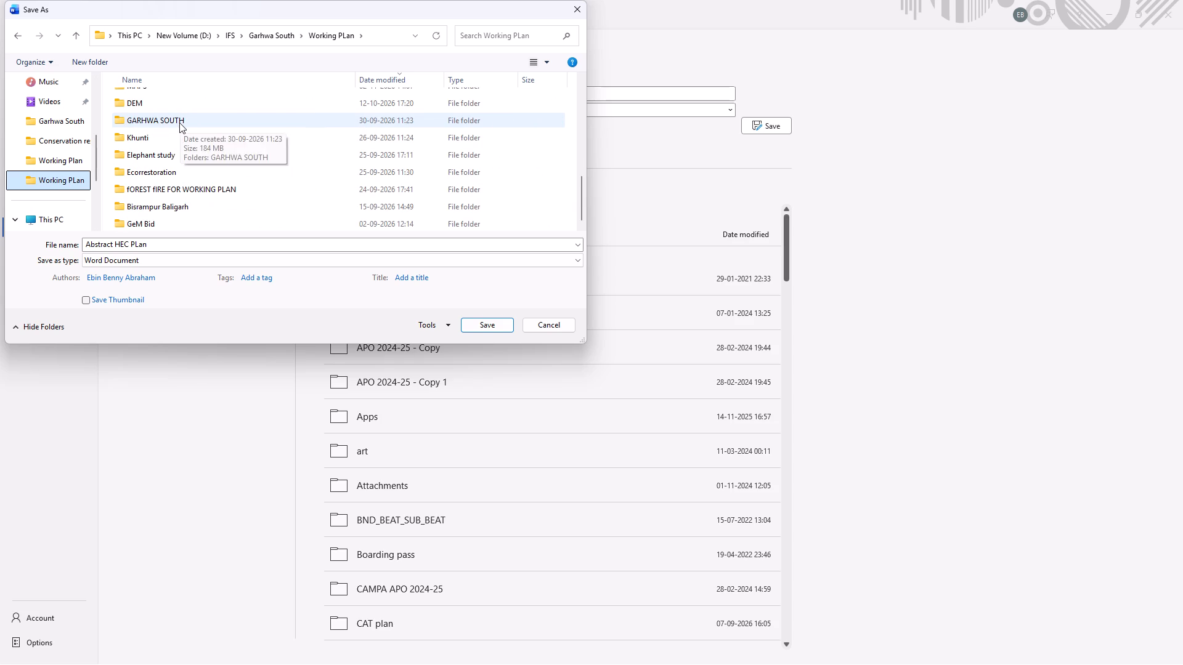
pyautogui.scroll(3, 179, 123)
pyautogui.scroll(-4, 179, 123)
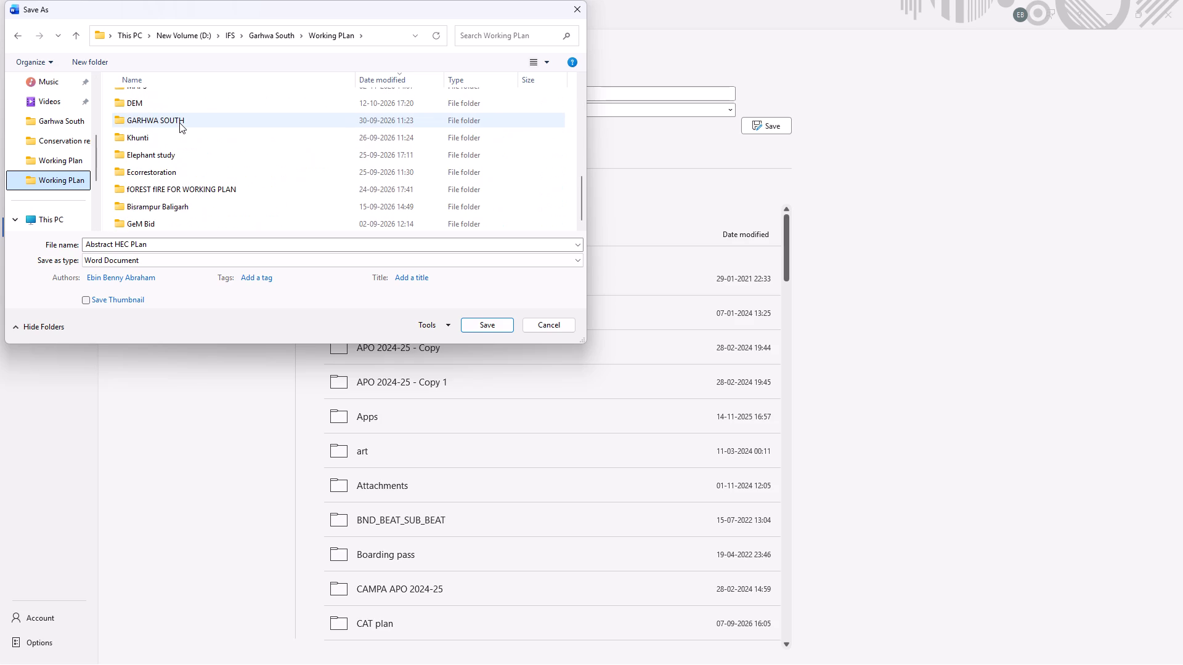
pyautogui.doubleClick(181, 160)
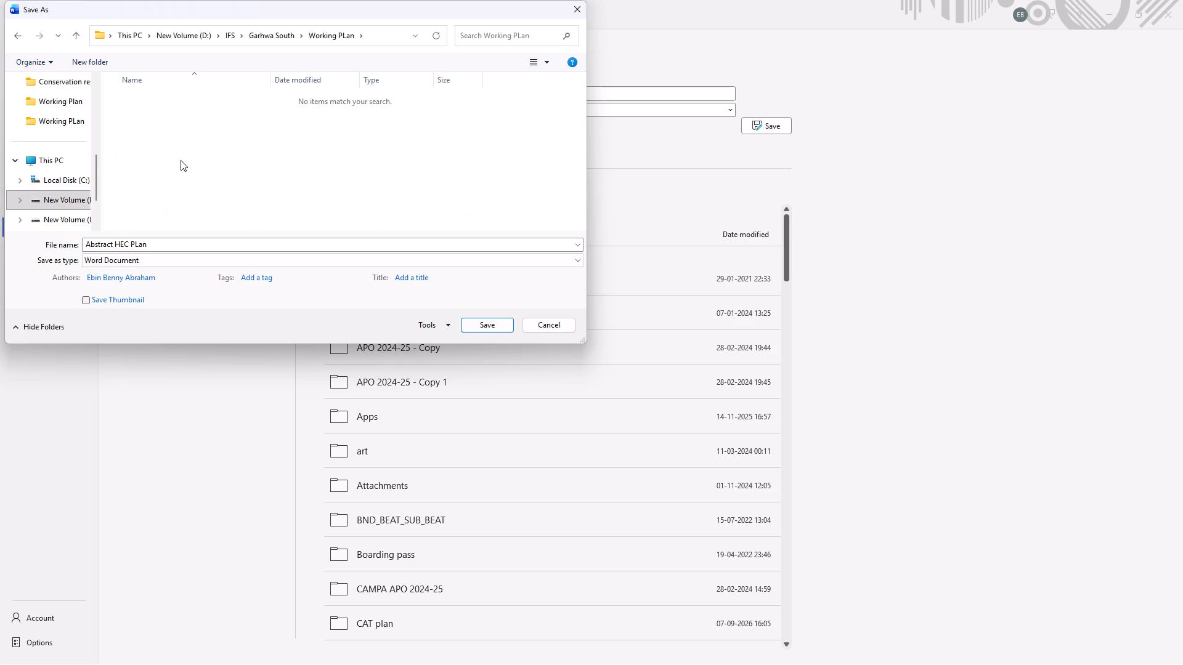
pyautogui.click(470, 324)
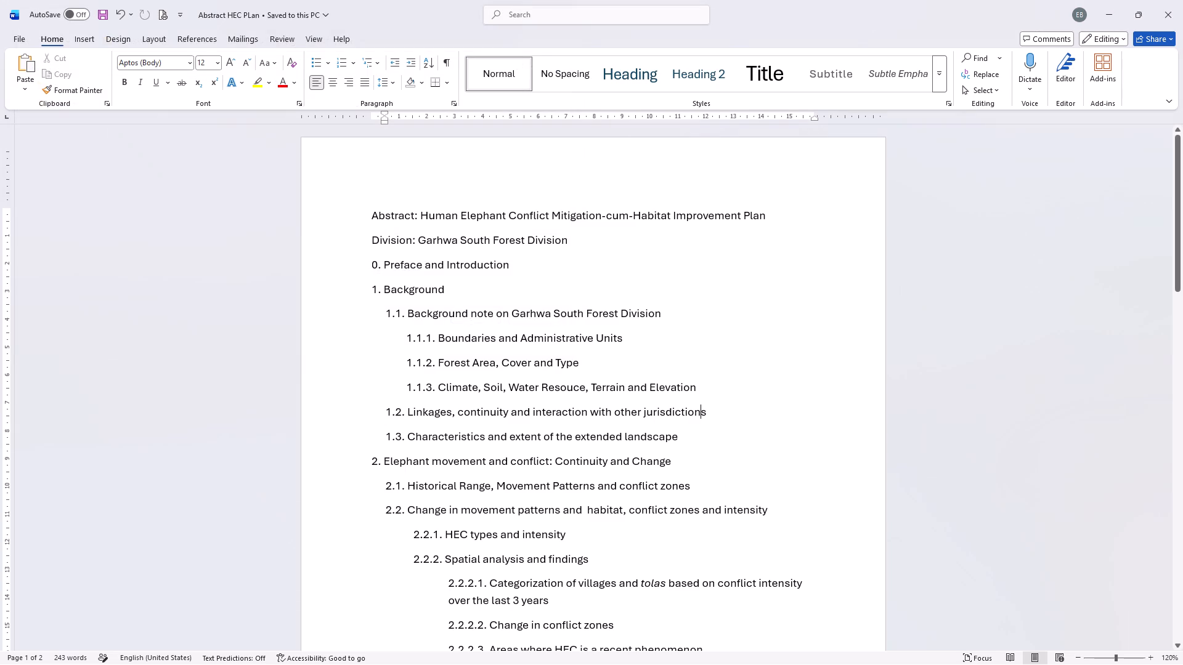
# Make the abstract's title line bold, underlined and centred, and increase its font size to 14.
pyautogui.scroll(-4, 470, 324)
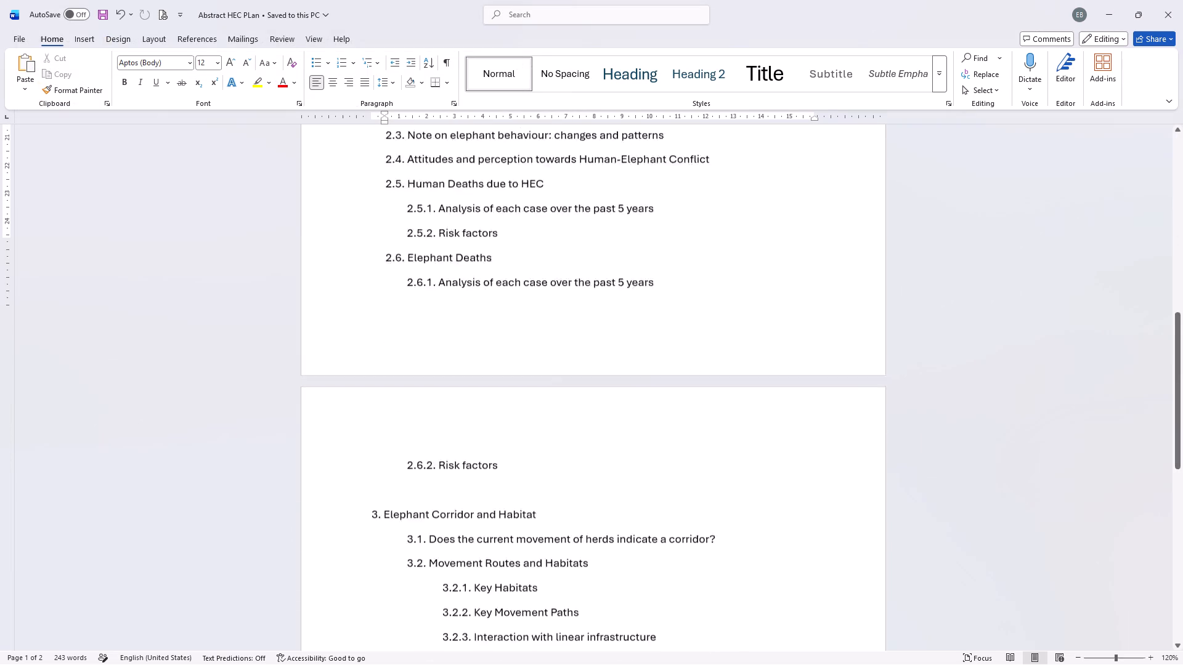
pyautogui.scroll(-3, 466, 327)
pyautogui.scroll(3, 466, 327)
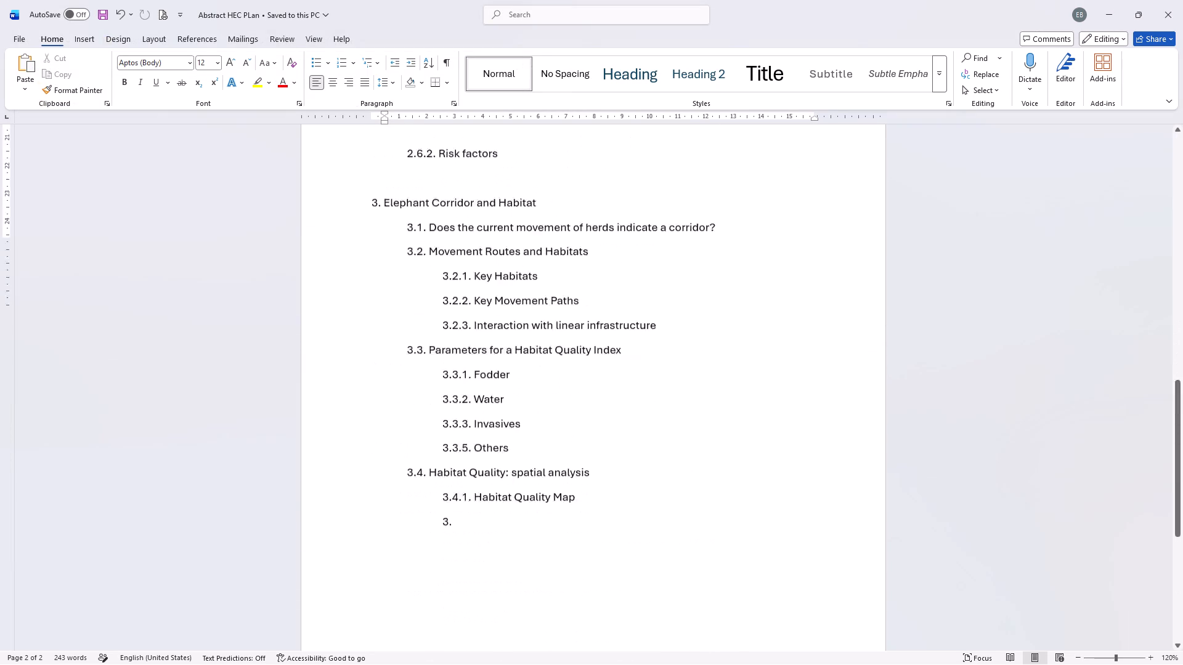
pyautogui.scroll(8, 466, 327)
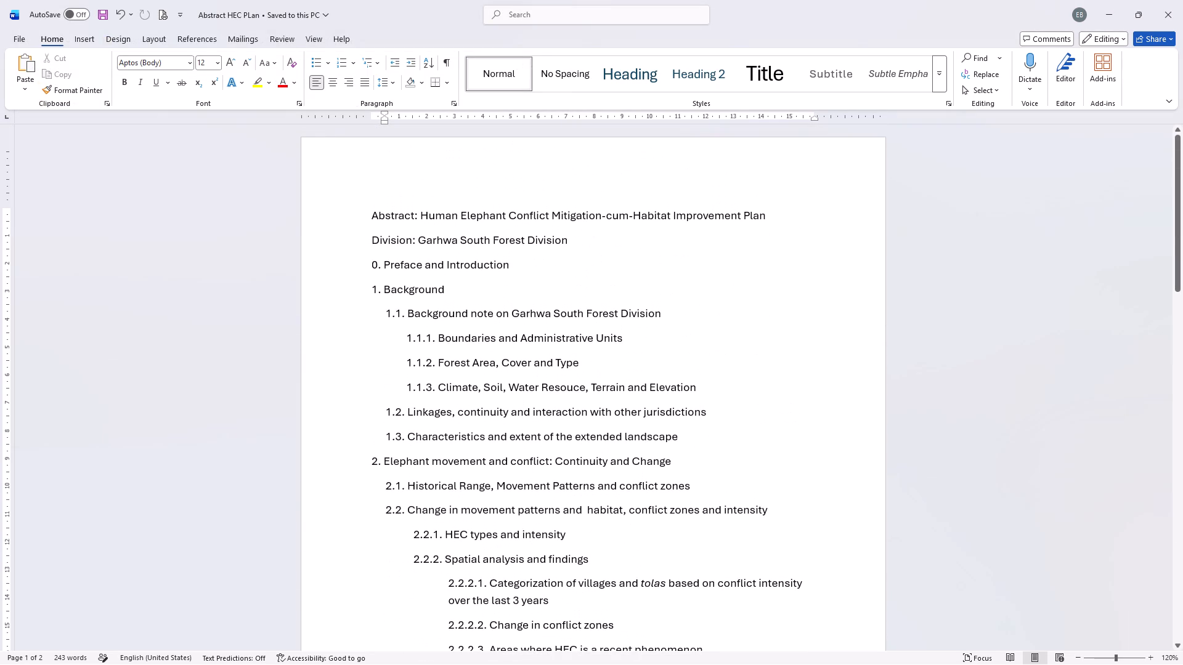
pyautogui.moveTo(797, 227); pyautogui.dragTo(338, 180)
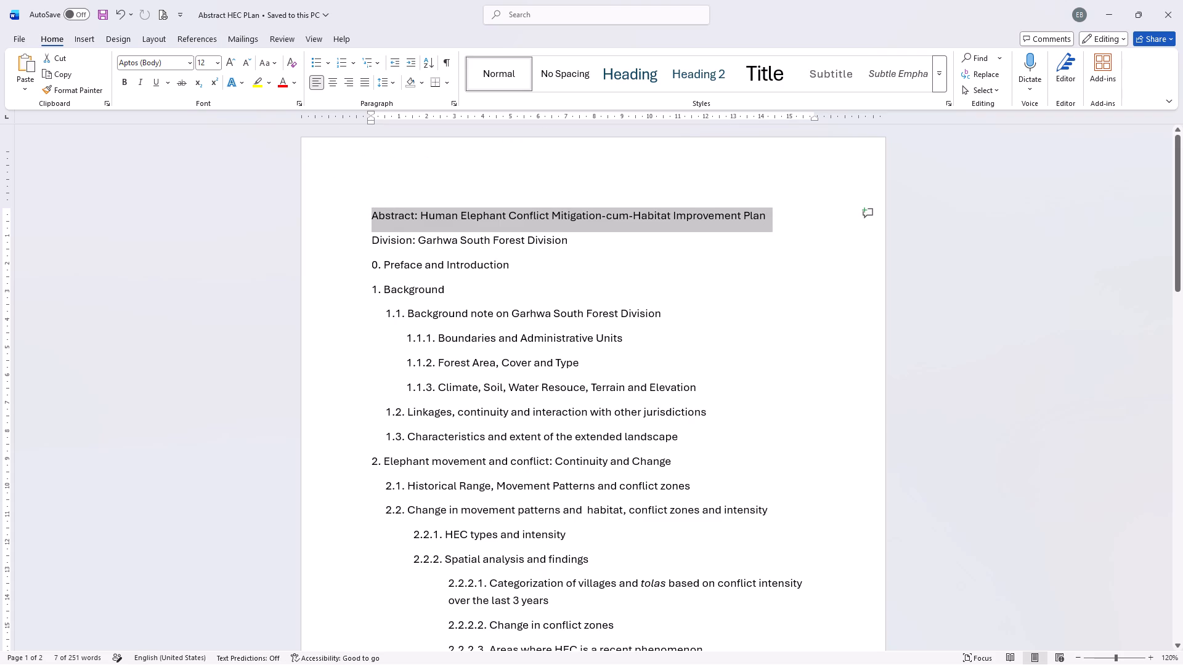
pyautogui.hotkey('ctrl', 'b')
pyautogui.hotkey('ctrl', 'u')
pyautogui.hotkey('ctrl', 'e')
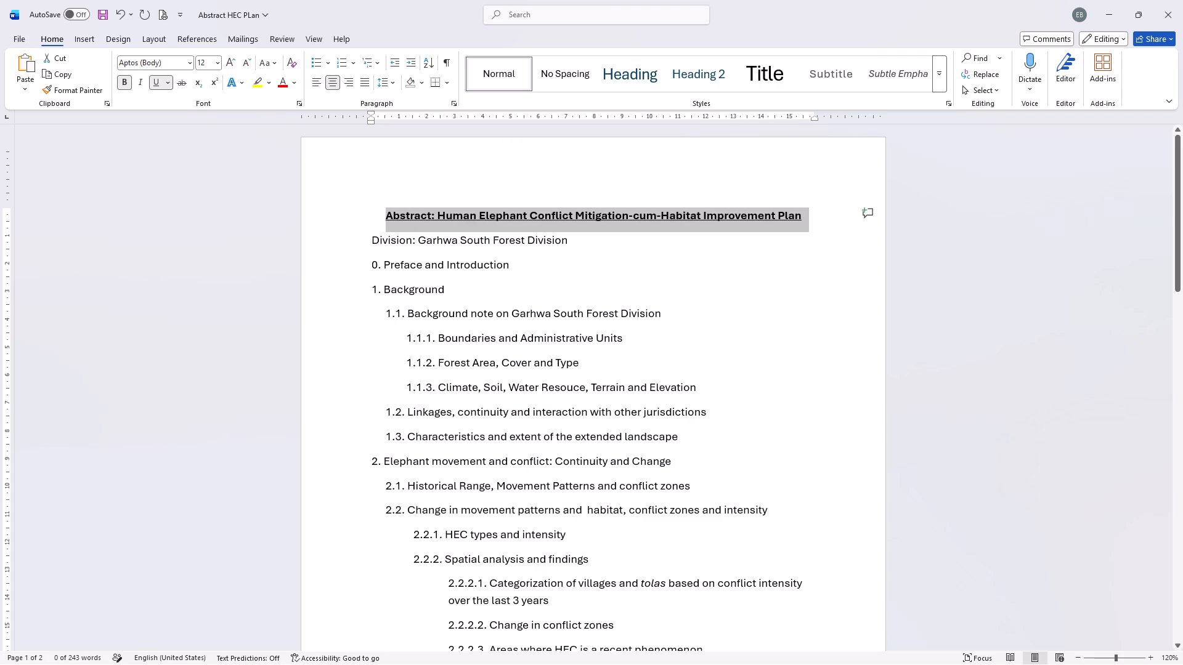
pyautogui.hotkey('ctrl', '+')
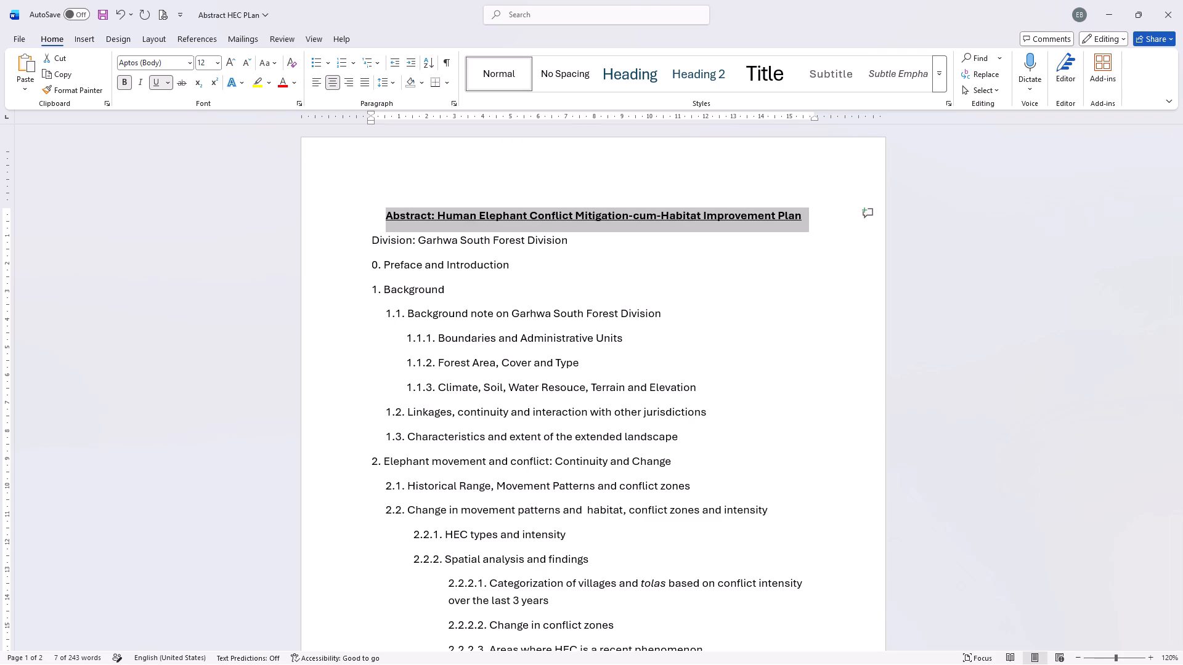
pyautogui.hotkey('ctrl', '+')
pyautogui.click(230, 66)
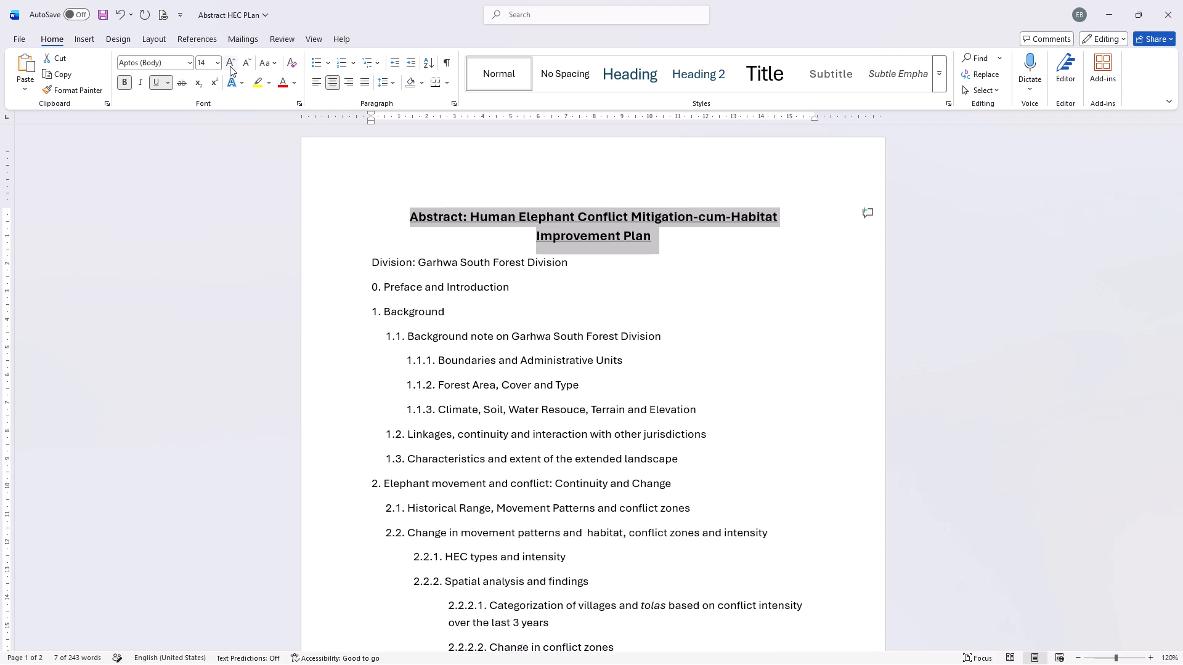
# Make the line "Division: Garhwa South Forest Division" bold and underlined.
pyautogui.moveTo(578, 265); pyautogui.dragTo(319, 265)
pyautogui.hotkey('ctrl', 'b')
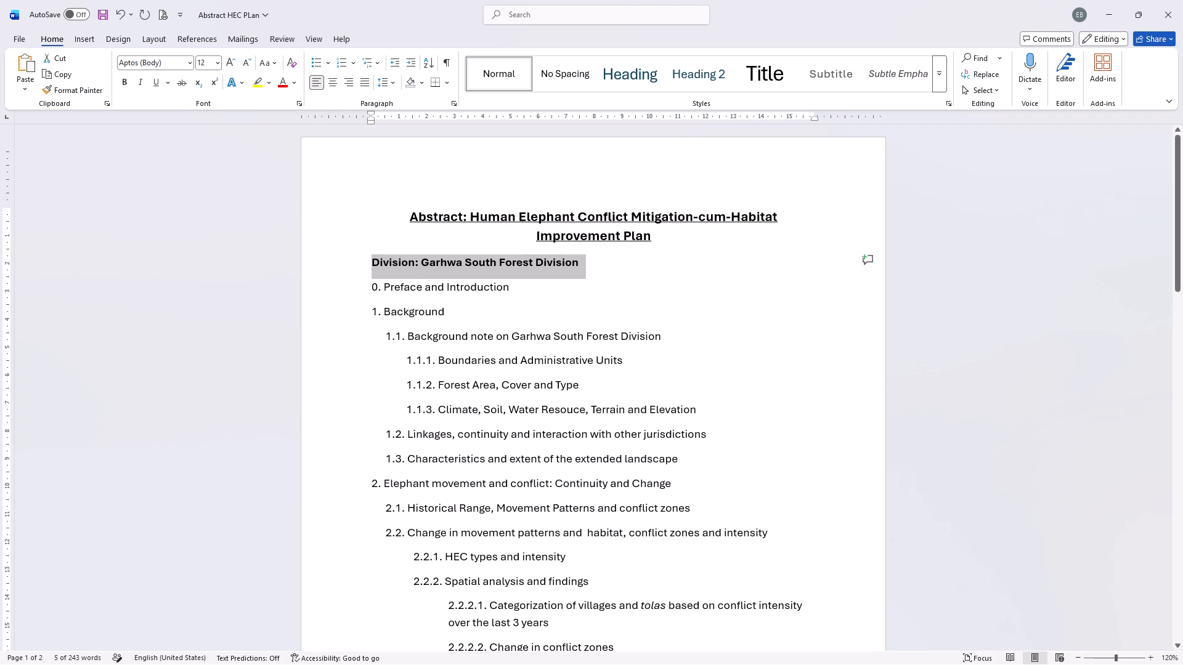
pyautogui.hotkey('ctrl', 'u')
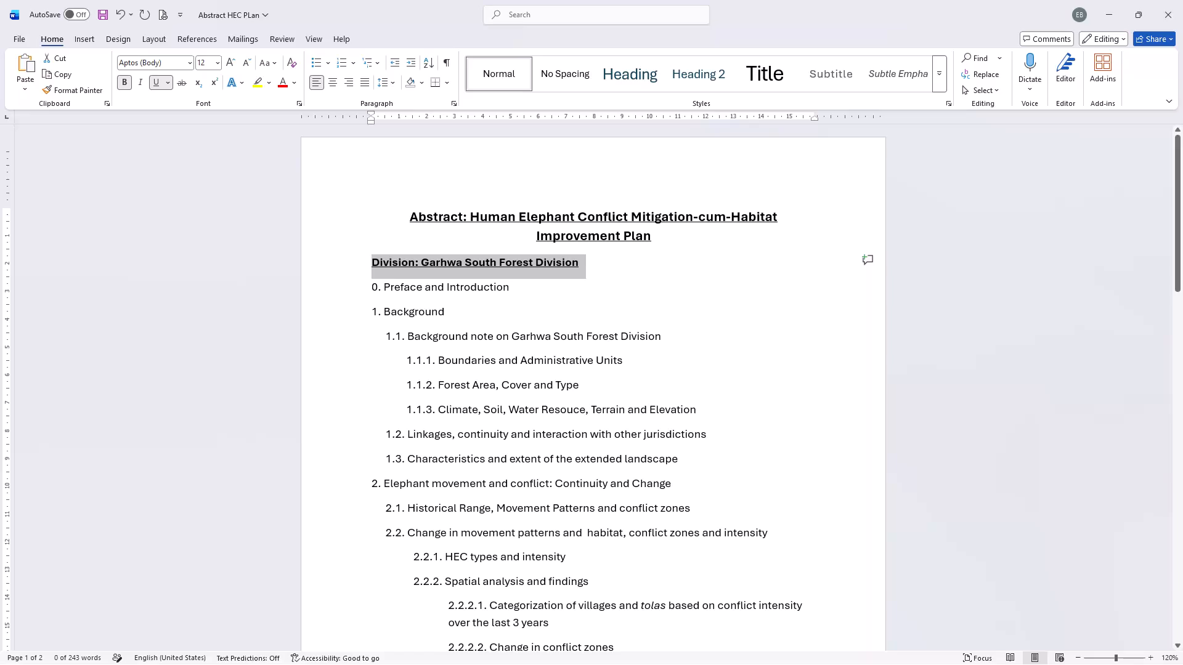
pyautogui.click(420, 379)
# Bold the heading text "Preface and Introduction" and the whole heading "1. Background", including its number.
pyautogui.moveTo(521, 294); pyautogui.dragTo(456, 281)
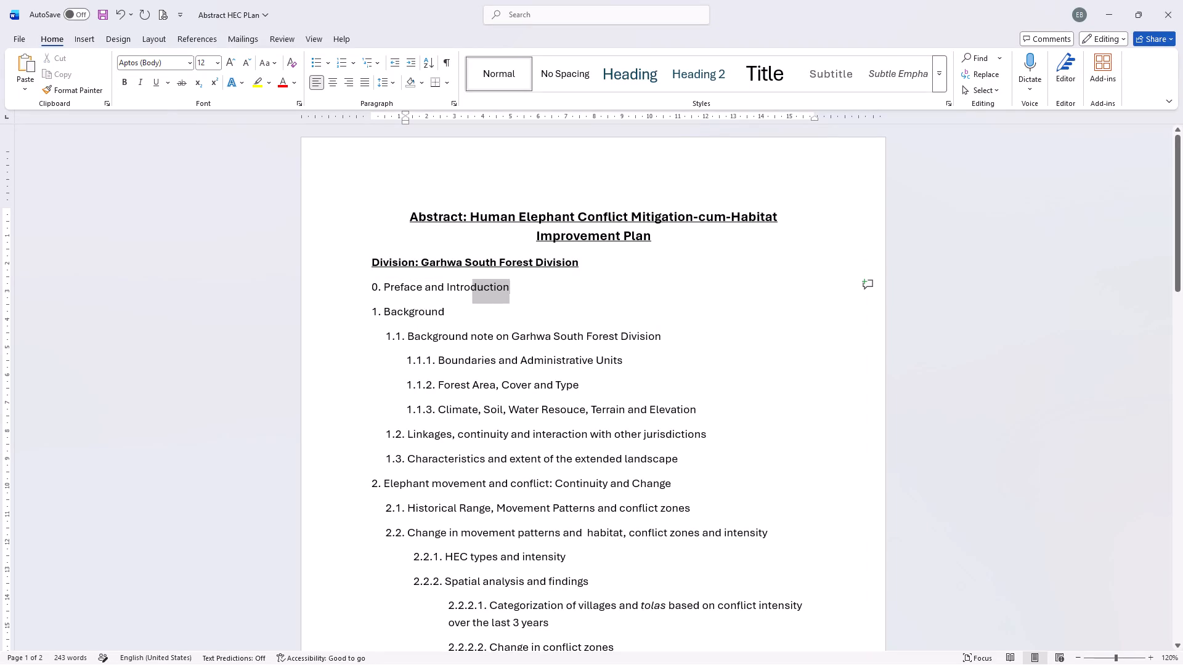
pyautogui.moveTo(456, 281); pyautogui.dragTo(394, 280)
pyautogui.hotkey('ctrl', 'b')
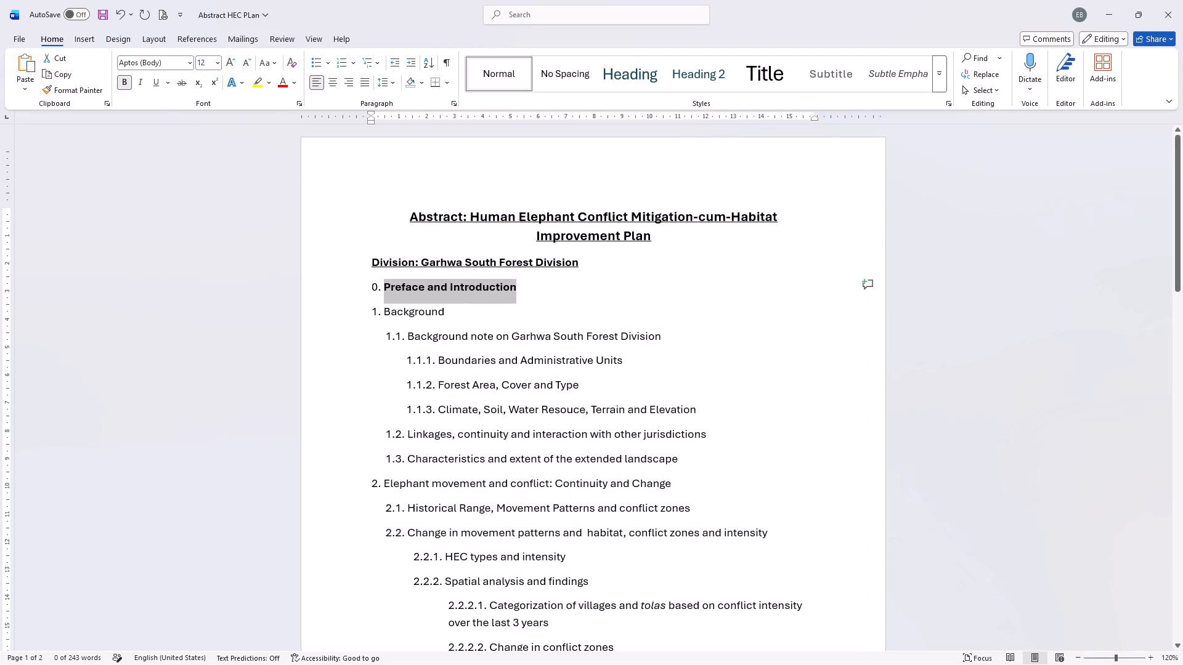
pyautogui.moveTo(450, 321); pyautogui.dragTo(385, 311)
pyautogui.hotkey('ctrl', 'b')
pyautogui.click(376, 309)
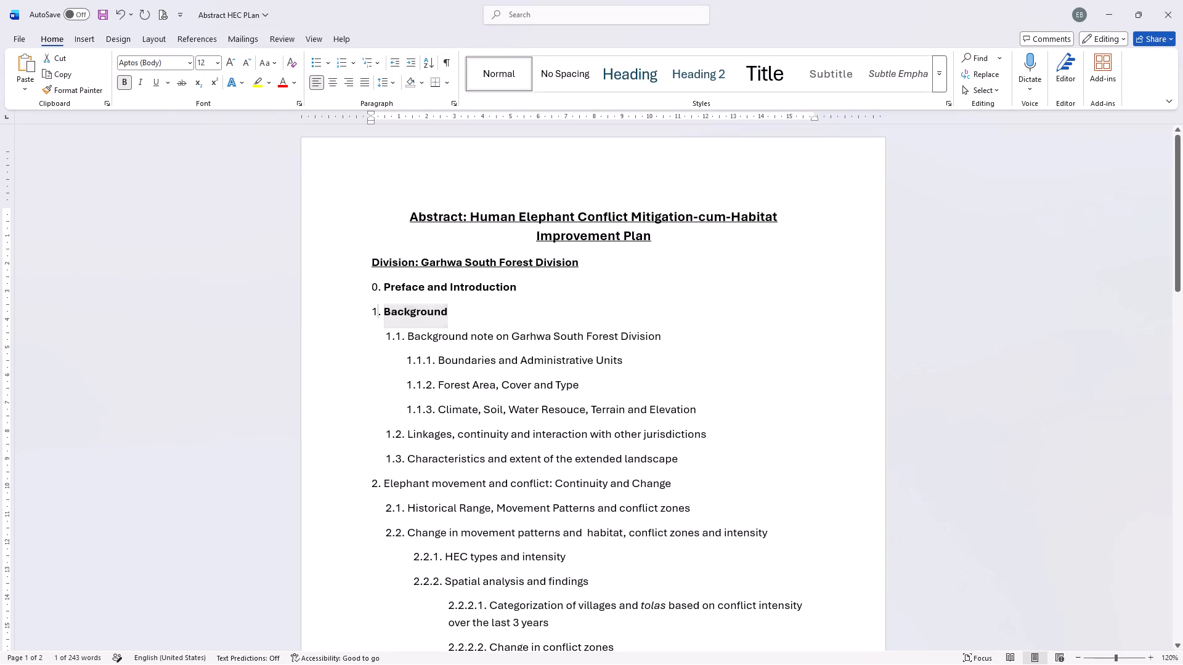
pyautogui.click(371, 309)
pyautogui.moveTo(371, 309); pyautogui.dragTo(444, 312)
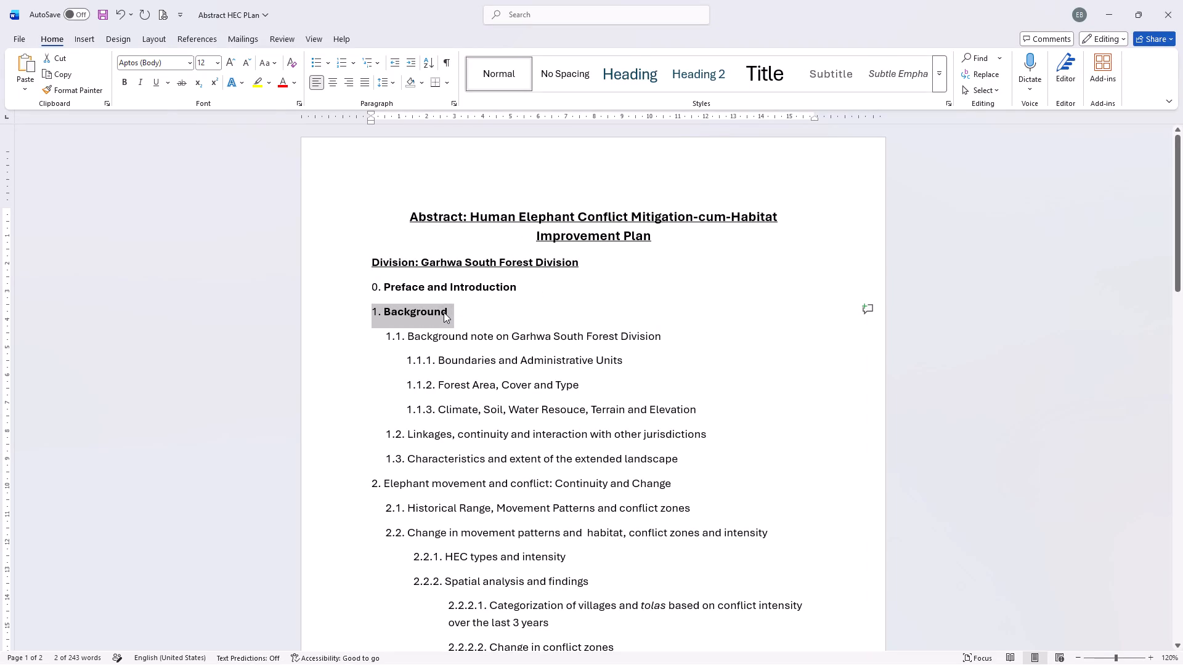
pyautogui.hotkey('ctrl', 'b')
# Bold the heading "2. Elephant movement and conflict: Continuity and Change".
pyautogui.moveTo(366, 475); pyautogui.dragTo(592, 492)
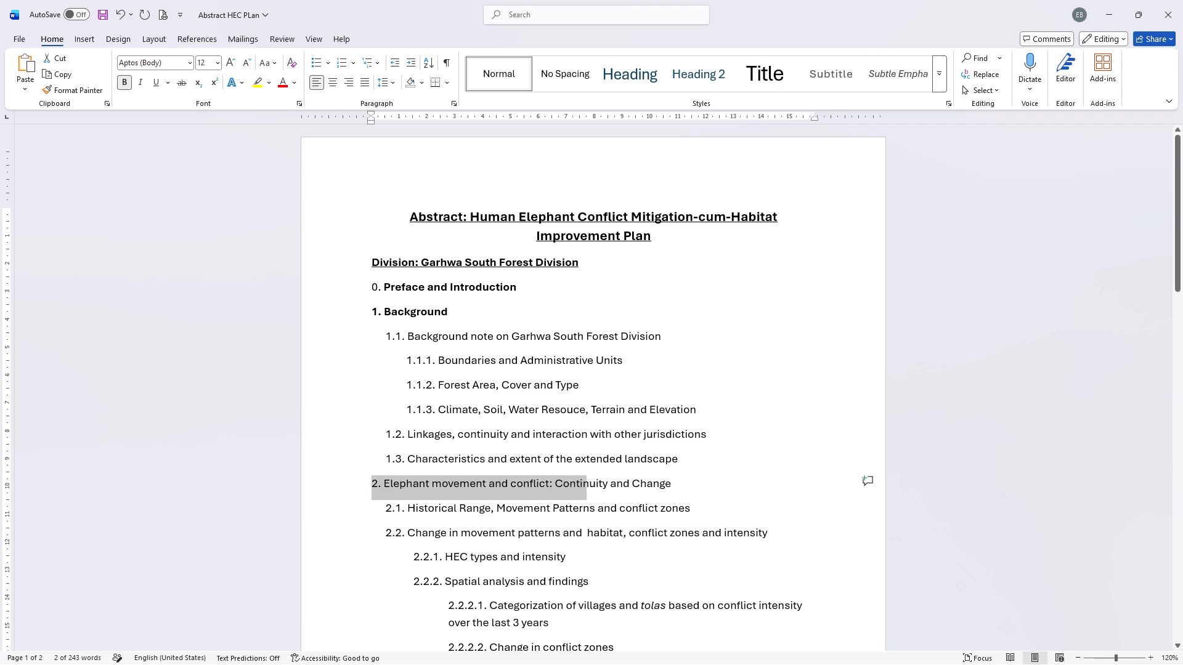
pyautogui.moveTo(592, 492); pyautogui.dragTo(694, 479)
pyautogui.hotkey('ctrl', 'b')
pyautogui.scroll(-1, 663, 422)
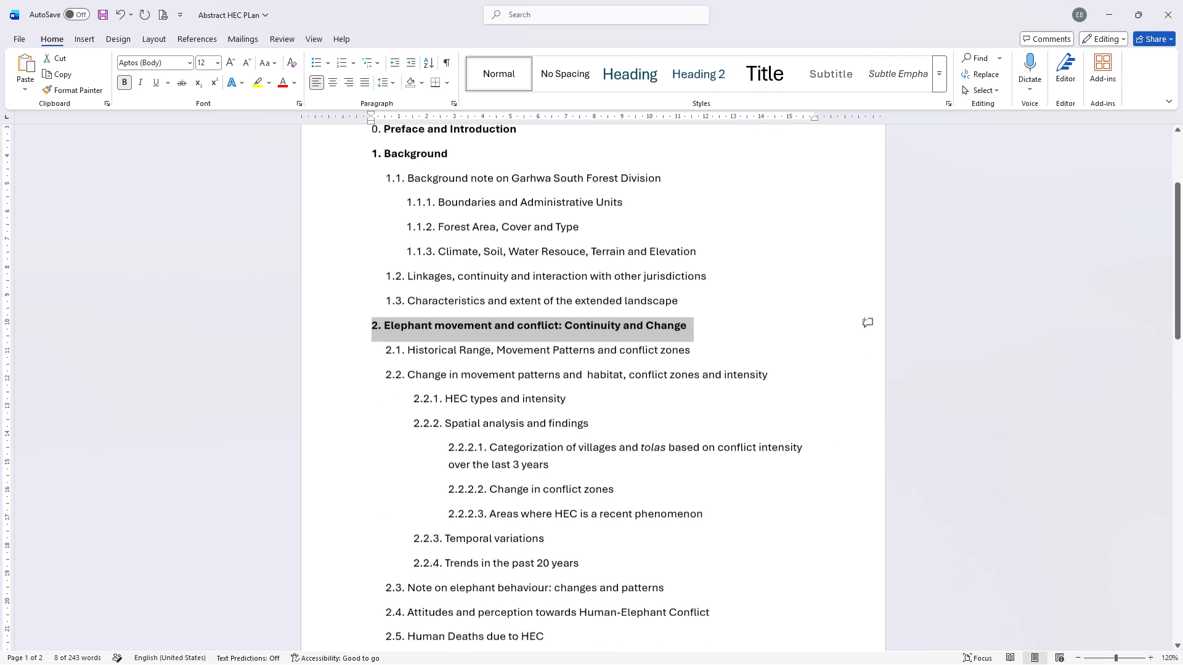
pyautogui.click(600, 425)
# Bold the heading "3. Elephant Corridor and Habitat".
pyautogui.scroll(1, 541, 336)
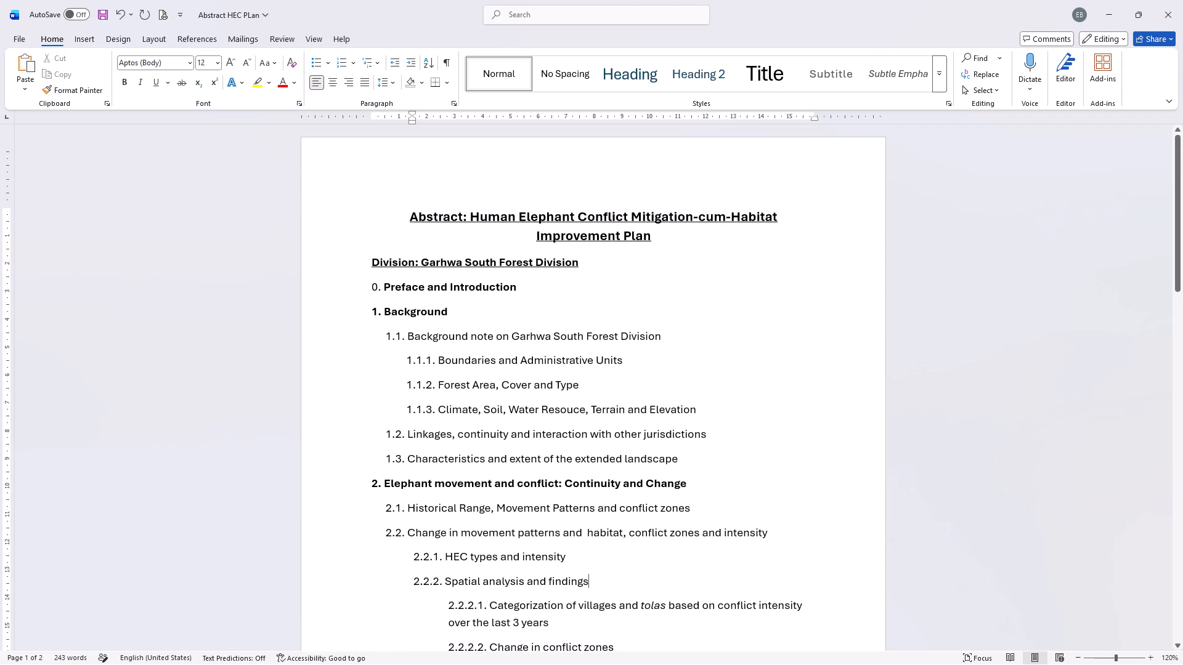
pyautogui.scroll(-4, 541, 336)
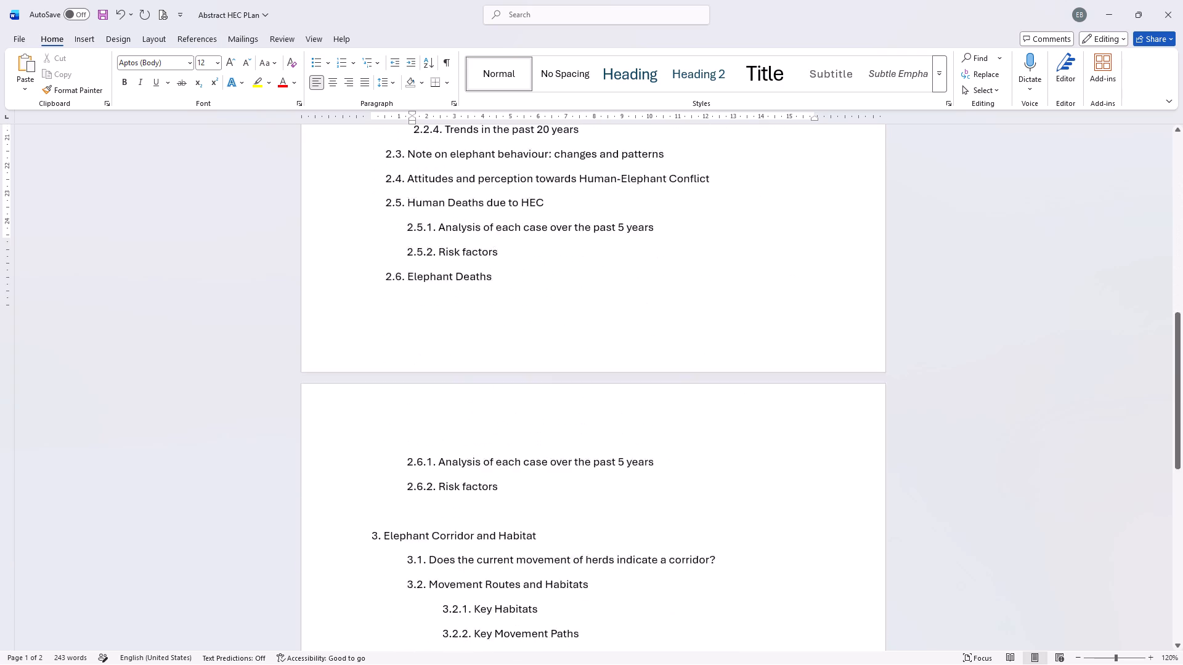
pyautogui.moveTo(547, 472); pyautogui.dragTo(330, 459)
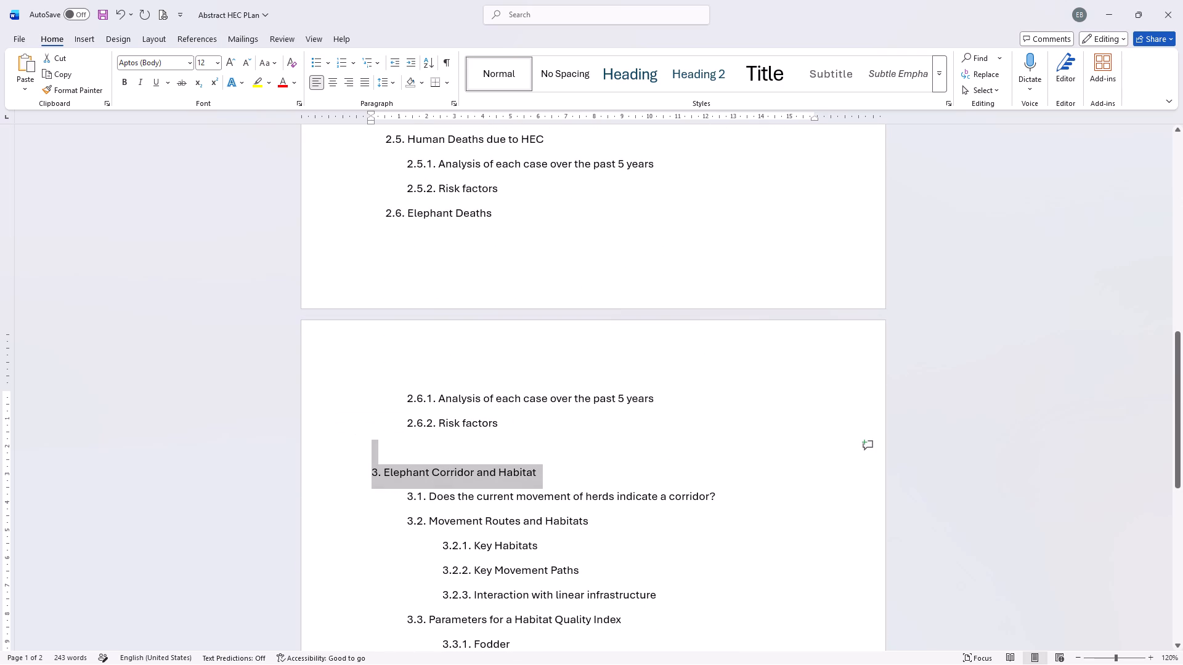
pyautogui.hotkey('ctrl', 'b')
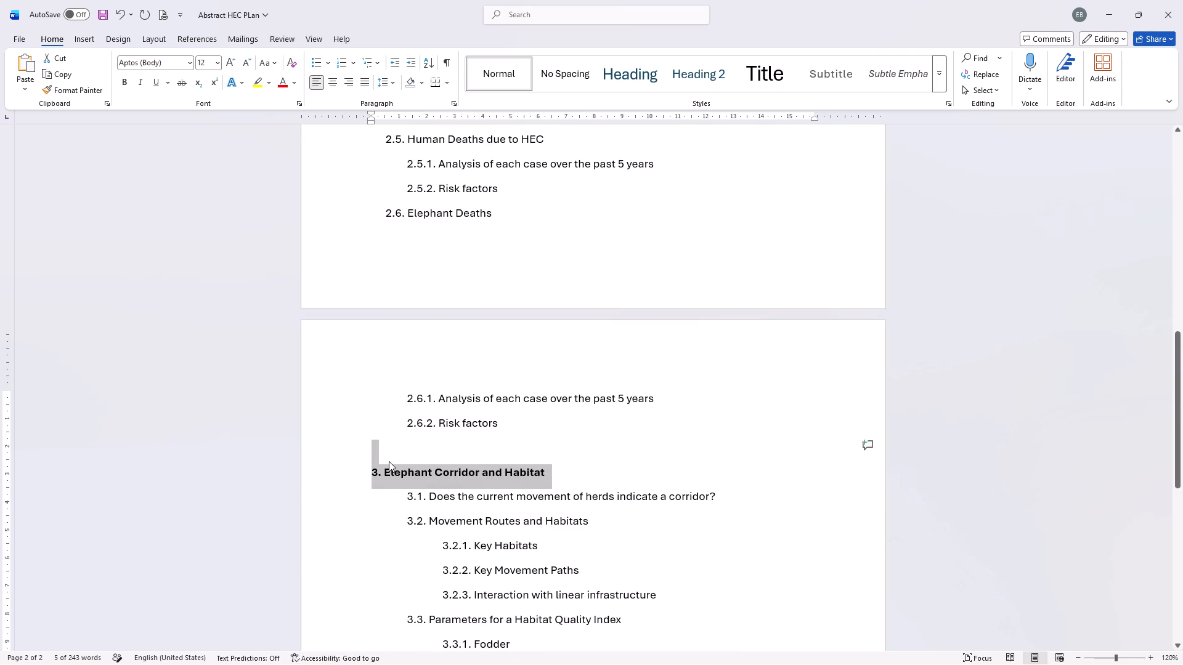
# Delete the blank line above the heading "3. Elephant Corridor and Habitat".
pyautogui.click(394, 454)
pyautogui.press('Delete')
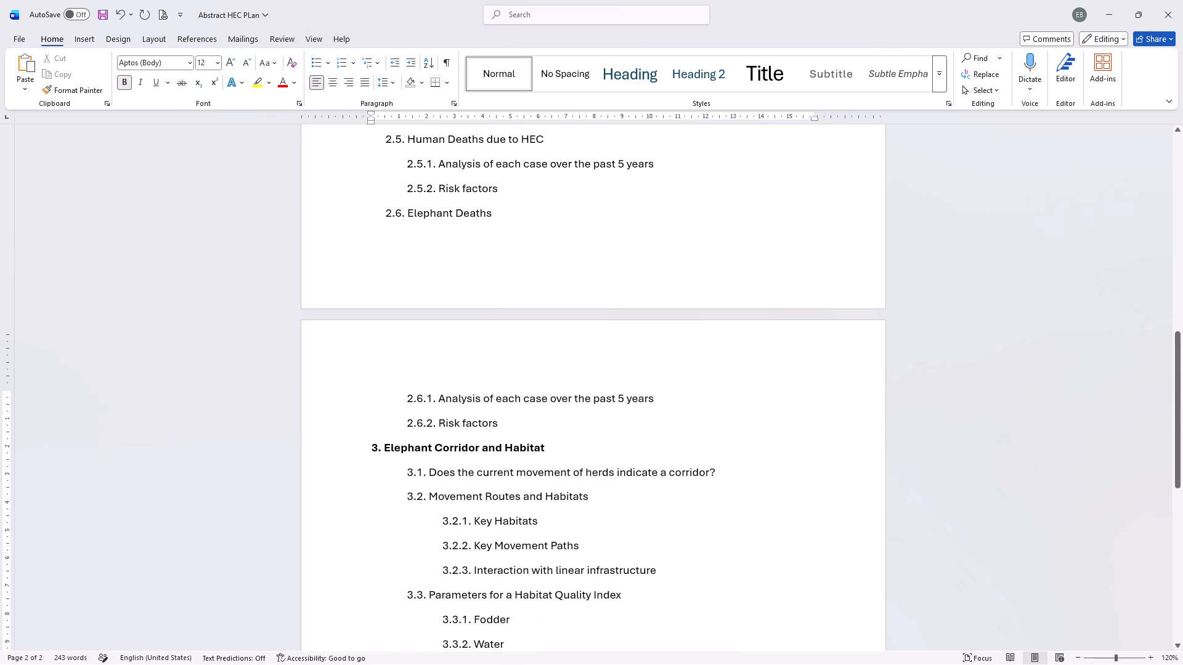
# Bold the number "0." in front of "Preface and Introduction".
pyautogui.scroll(4, 394, 454)
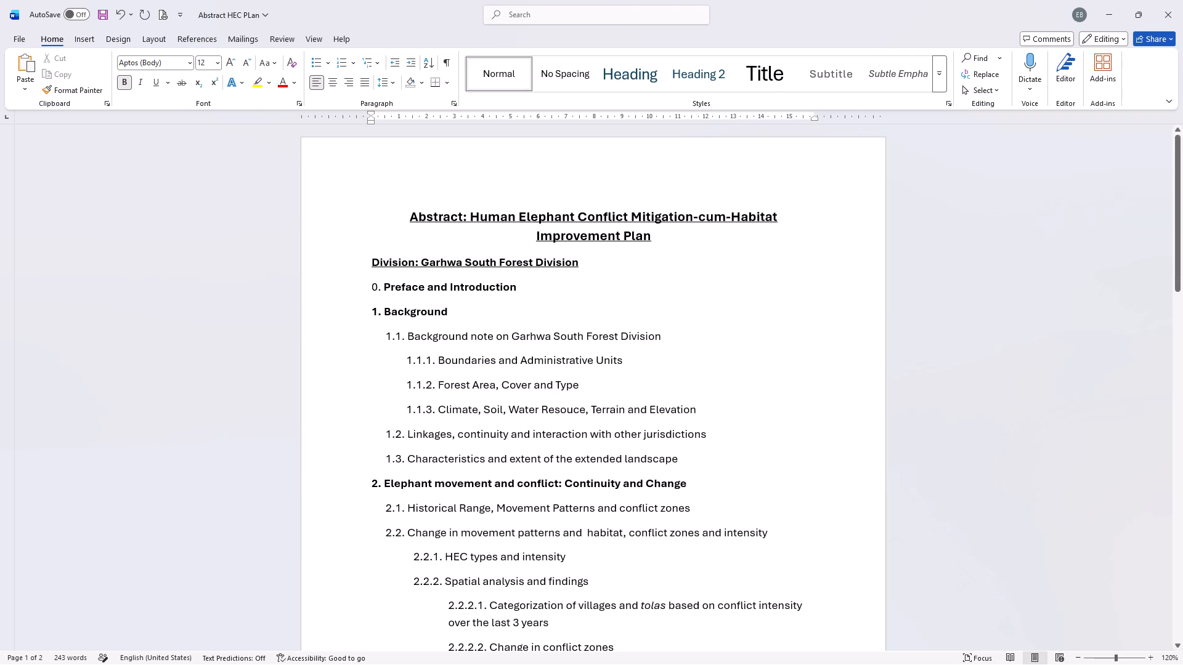
pyautogui.moveTo(365, 287); pyautogui.dragTo(384, 287)
pyautogui.hotkey('ctrl', 'b')
pyautogui.click(423, 438)
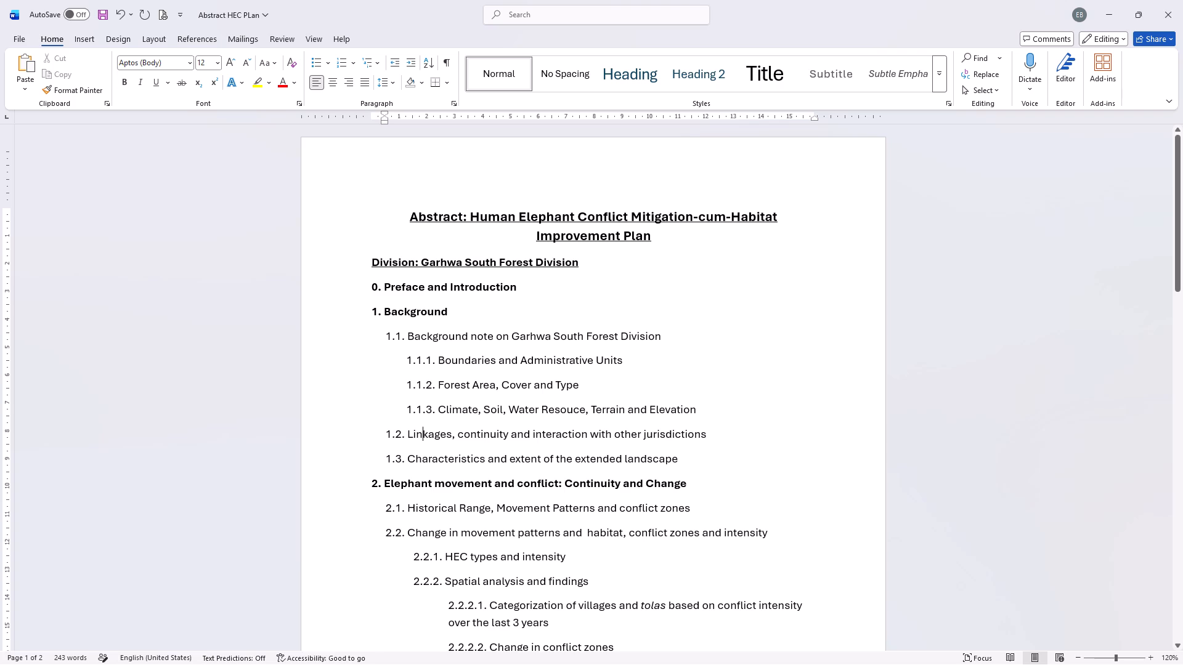
# Complete the number of the outline's last sub-item, below "Habitat Quality Map", as 3.4.2.
pyautogui.scroll(-4, 408, 430)
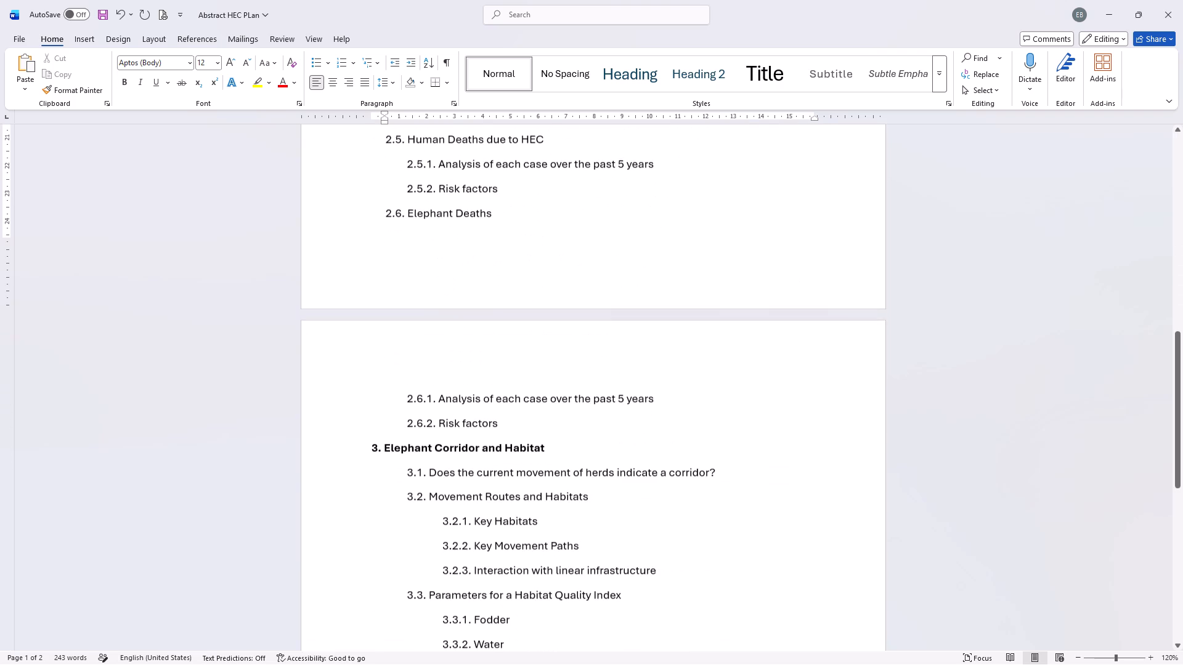
pyautogui.scroll(-1, 408, 430)
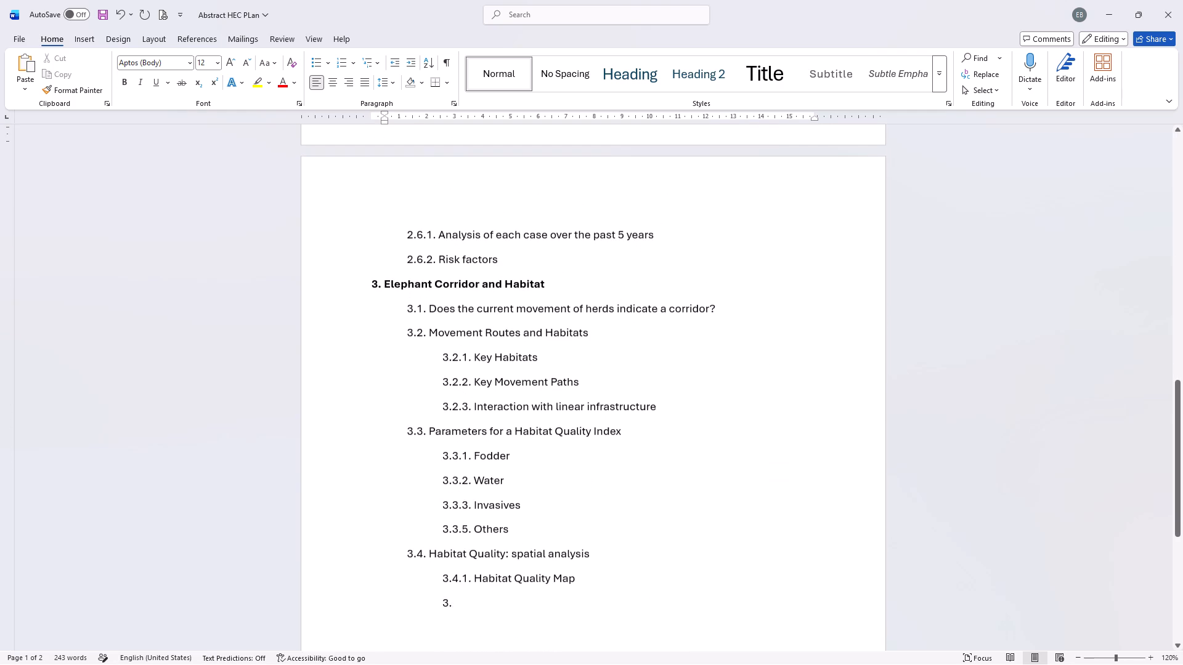
pyautogui.scroll(-1, 453, 448)
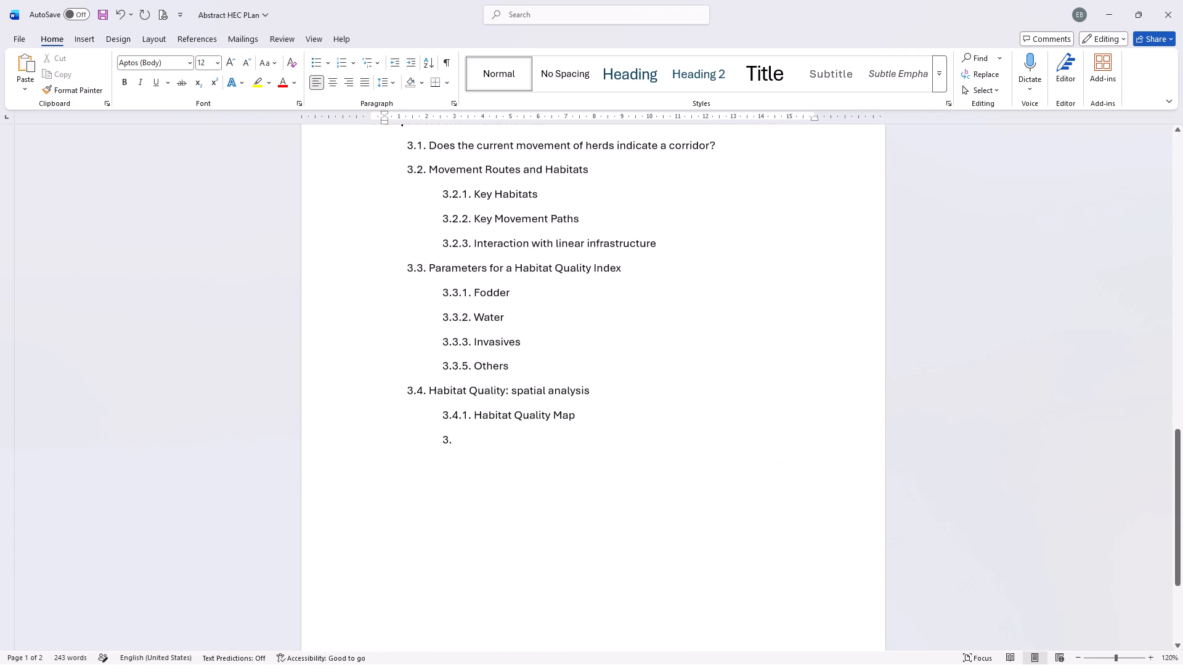
pyautogui.click(479, 431)
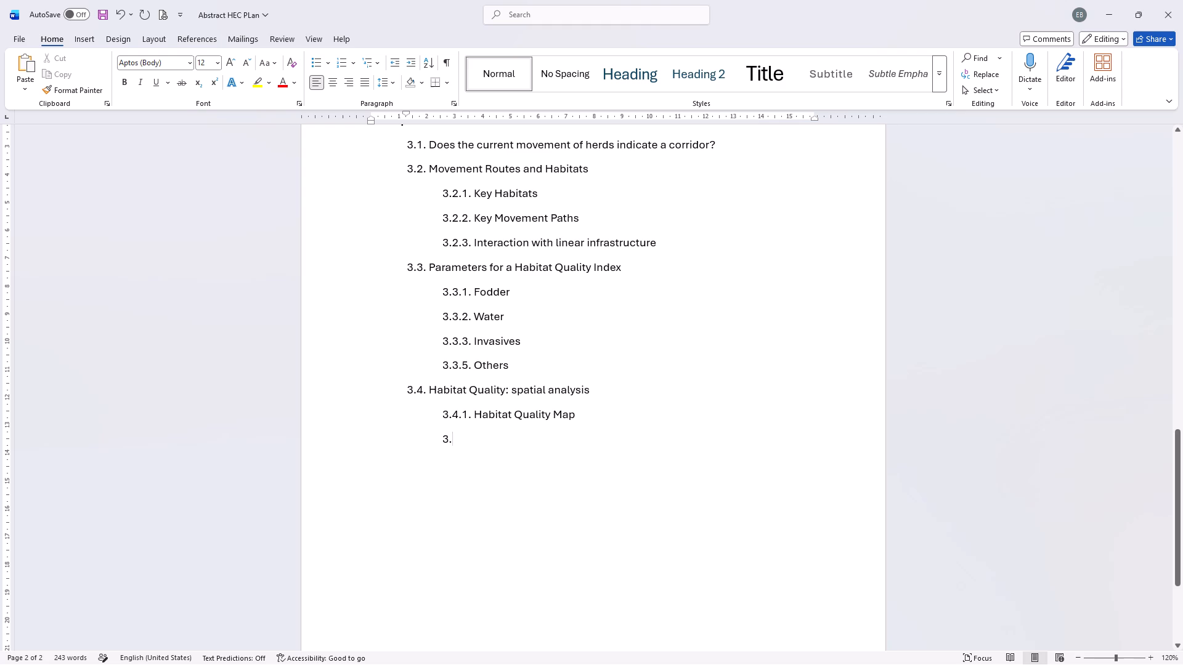
pyautogui.write('4.2.')
pyautogui.press('space')
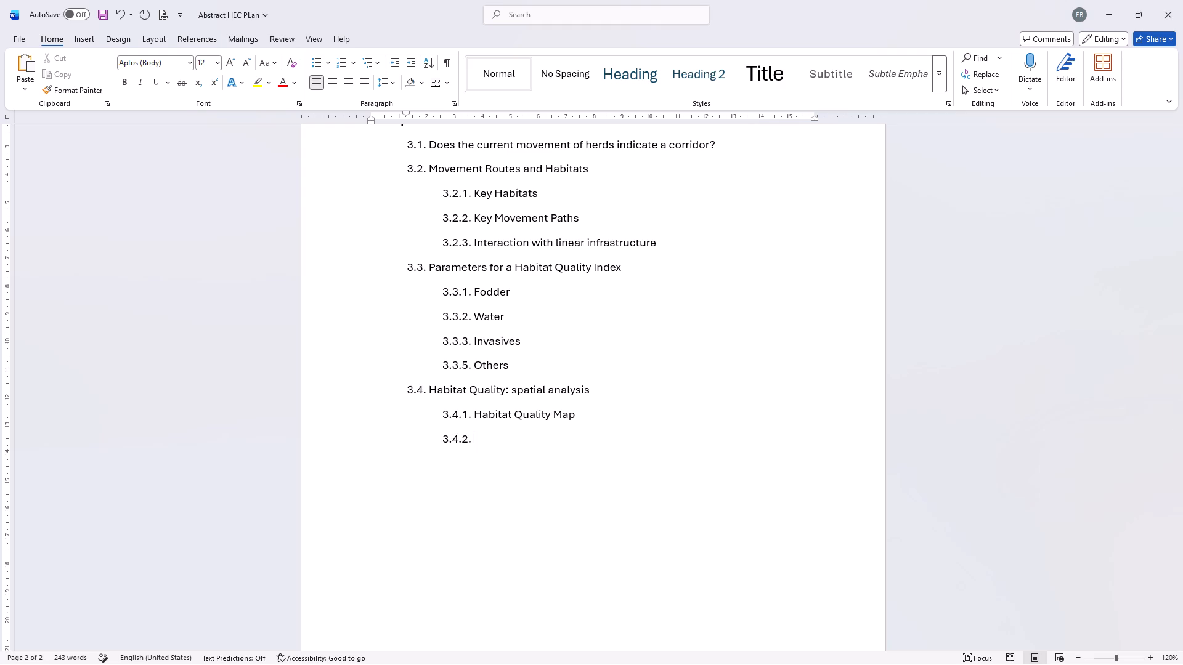
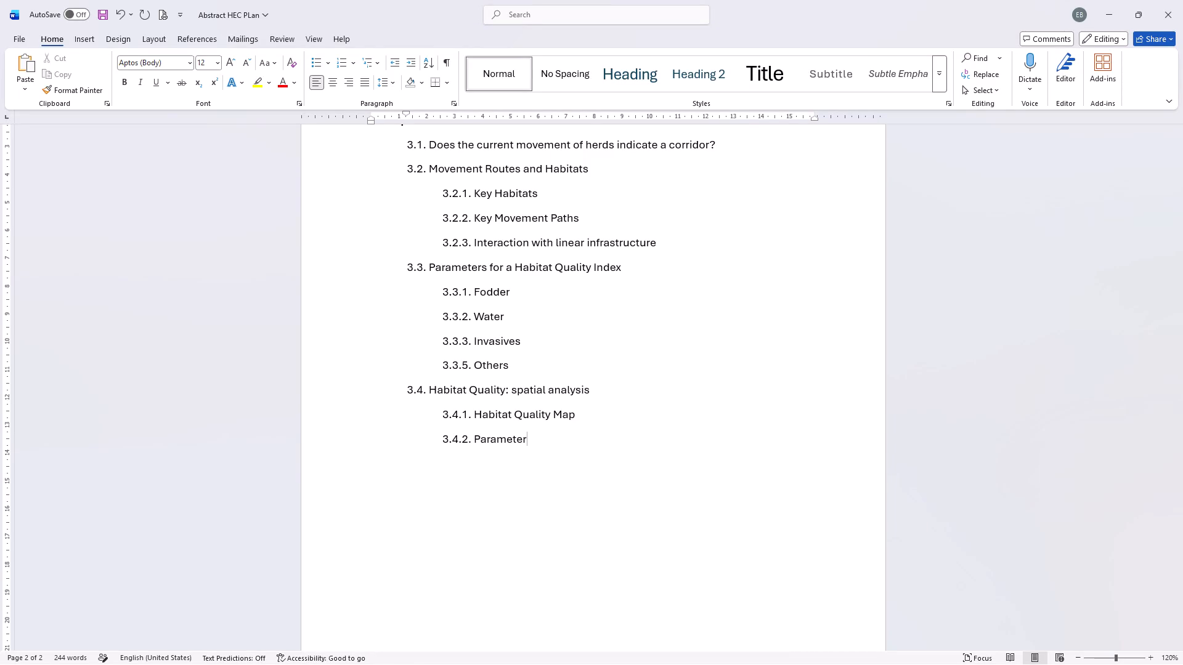
# Complete the title of sub-item 3.4.2 as "Parameter matrix of key habitats and movement paths".
pyautogui.press('space')
pyautogui.write('matrix')
pyautogui.press('space')
pyautogui.write('of key habitats')
pyautogui.press('Return')
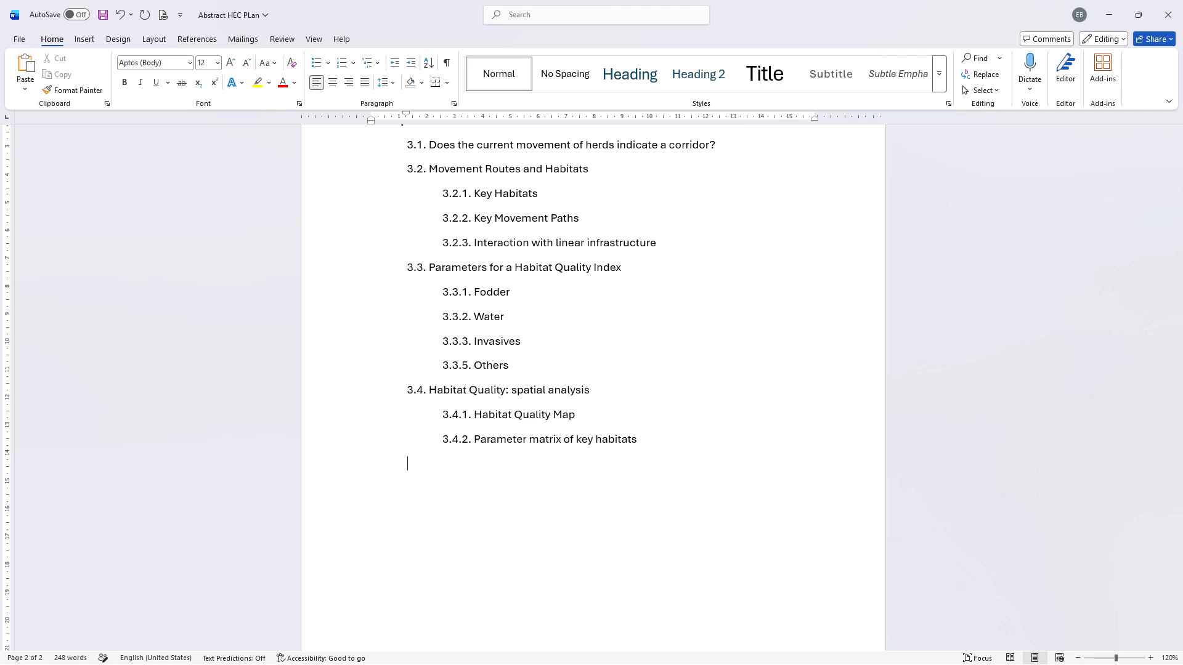
pyautogui.click(662, 448)
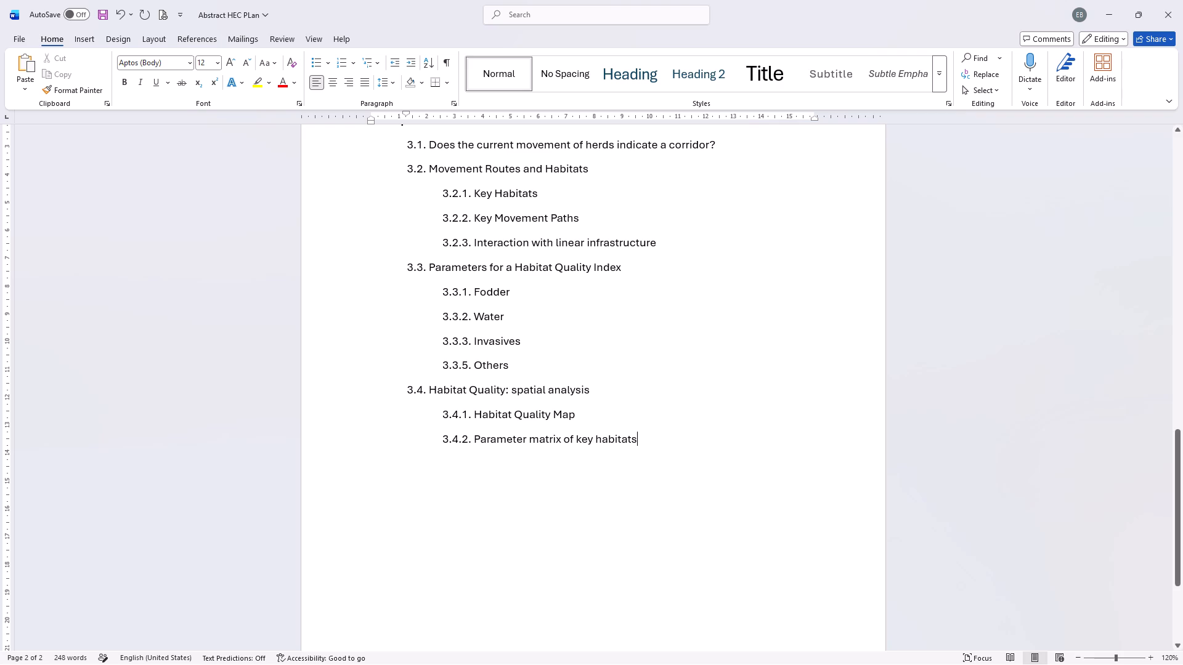
pyautogui.press('space')
pyautogui.write('and movement paths')
# Start a new outline item numbered "3.5." below sub-item 3.4.2.
pyautogui.press('Return')
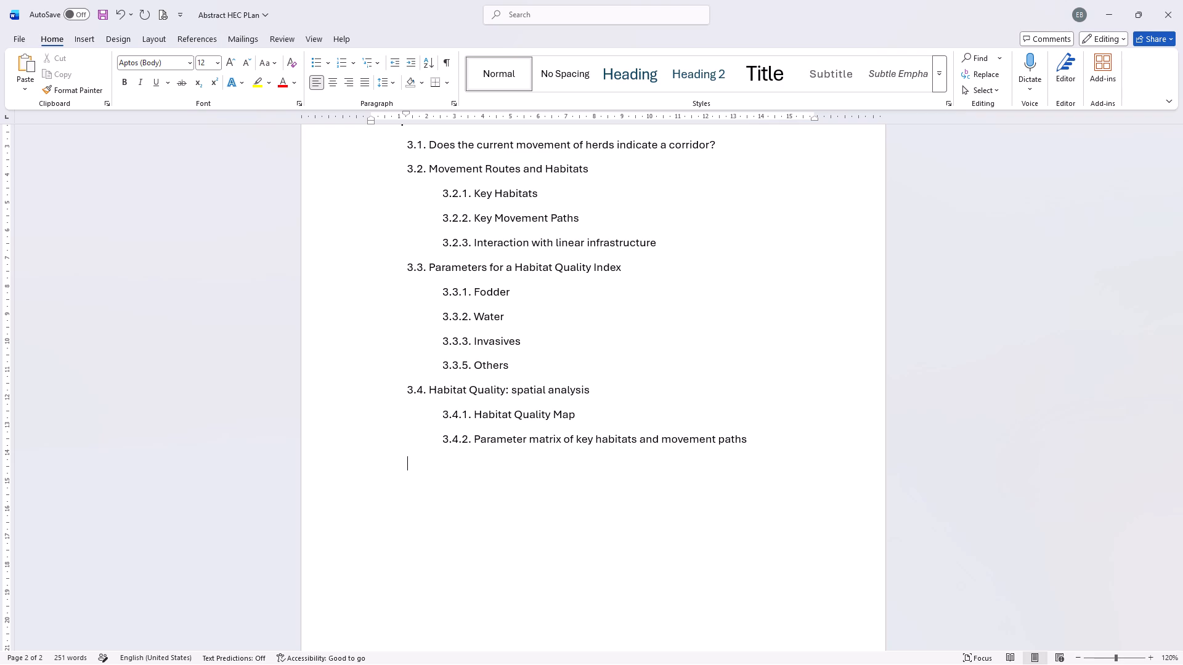
pyautogui.write('3.5.')
pyautogui.press('space')
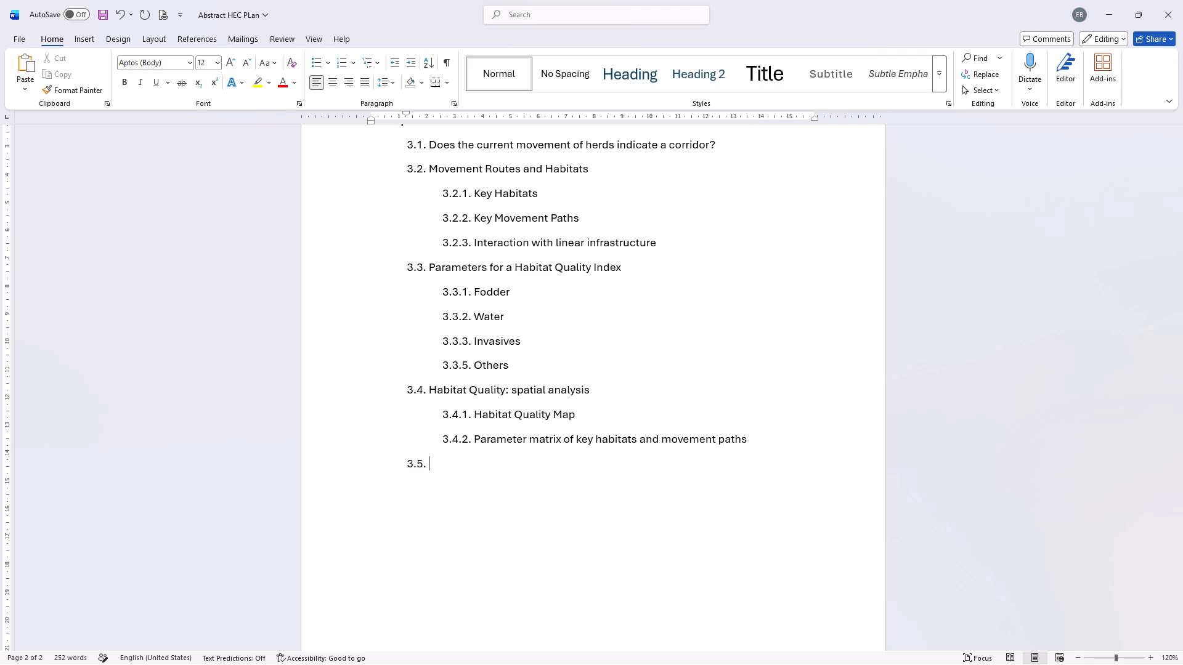
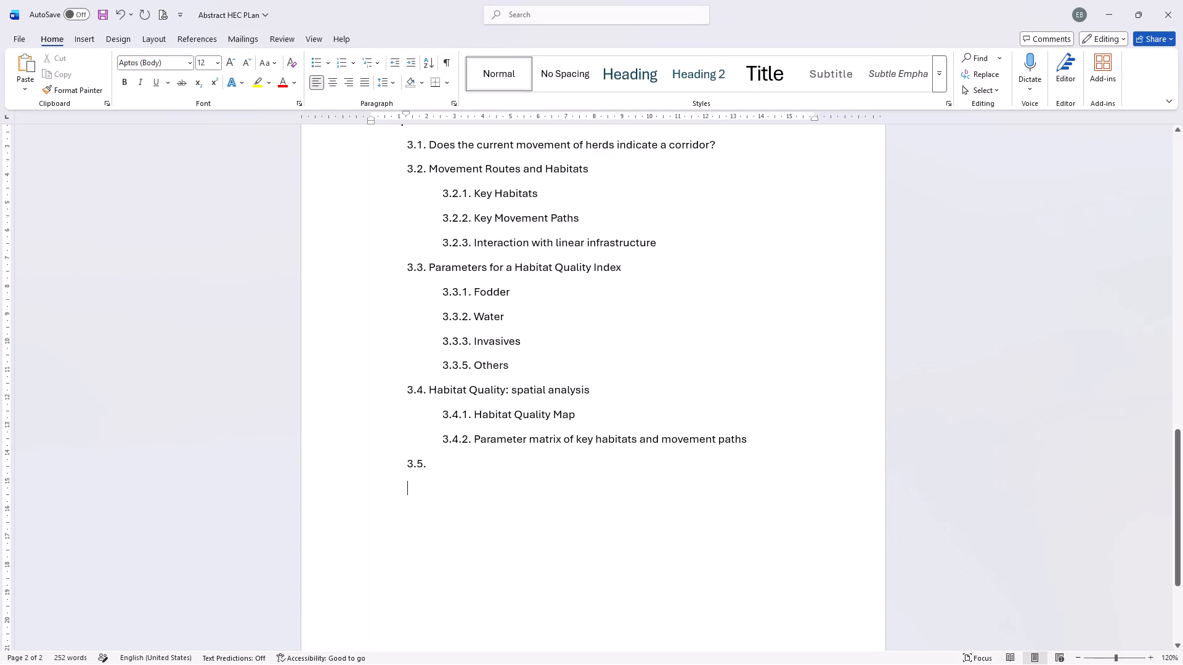
# Return the insertion point to the end of the untitled outline item 3.5, ready for its title text.
pyautogui.click(612, 477)
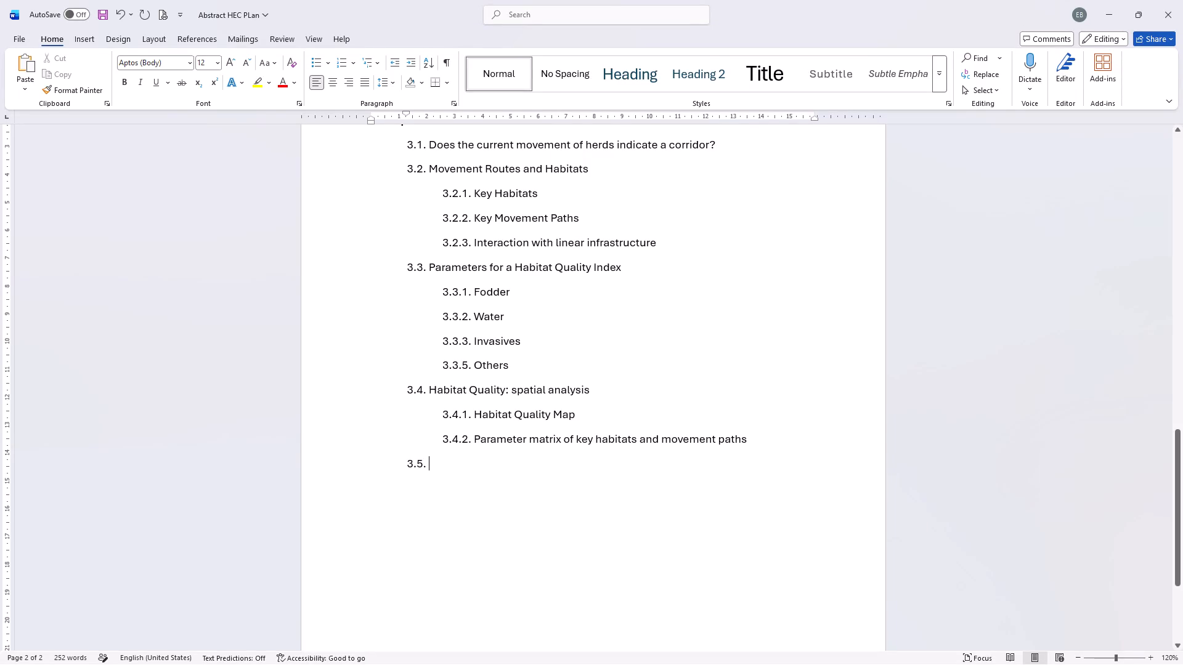
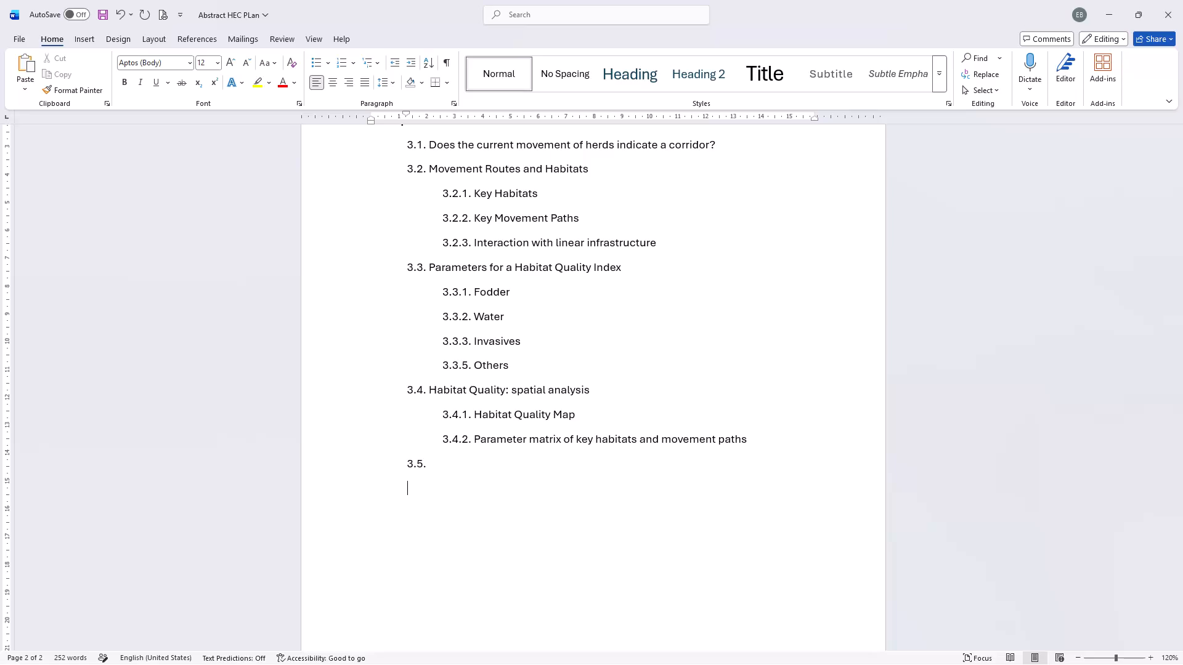
# Add another blank line below the untitled outline item 3.5.
pyautogui.press('Return')
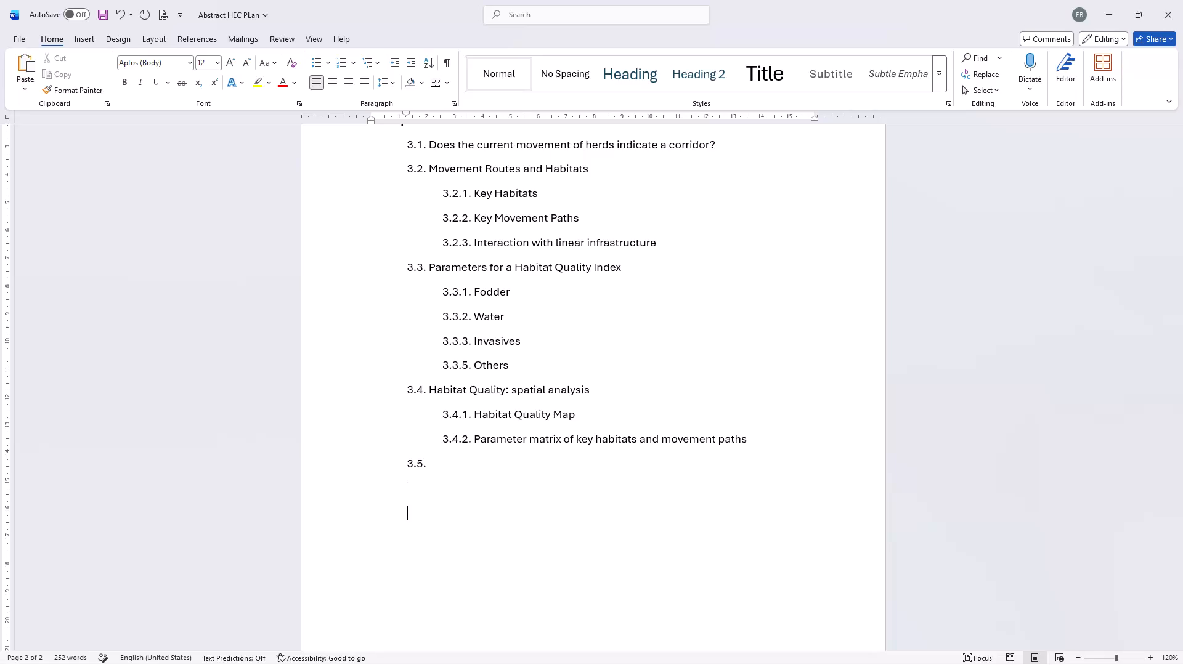
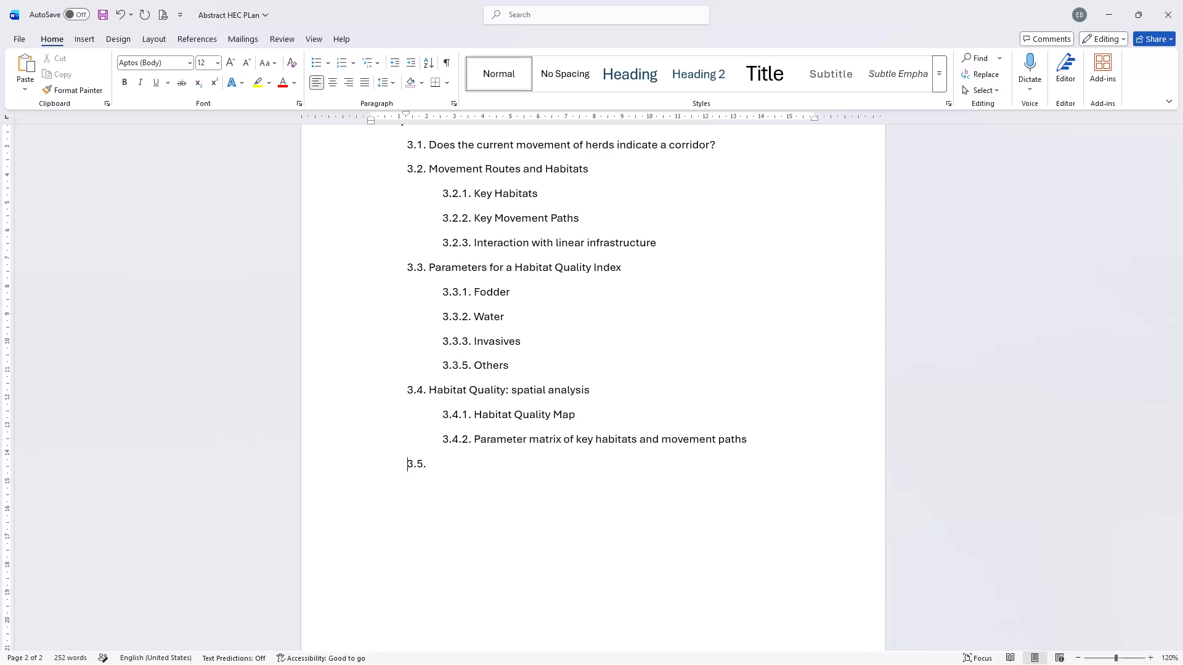
# Place the text cursor after the number of untitled outline item 3.5 and add a space there.
pyautogui.press('Right')
pyautogui.press('Right')
pyautogui.press('Right')
pyautogui.press('Right')
pyautogui.press('space')
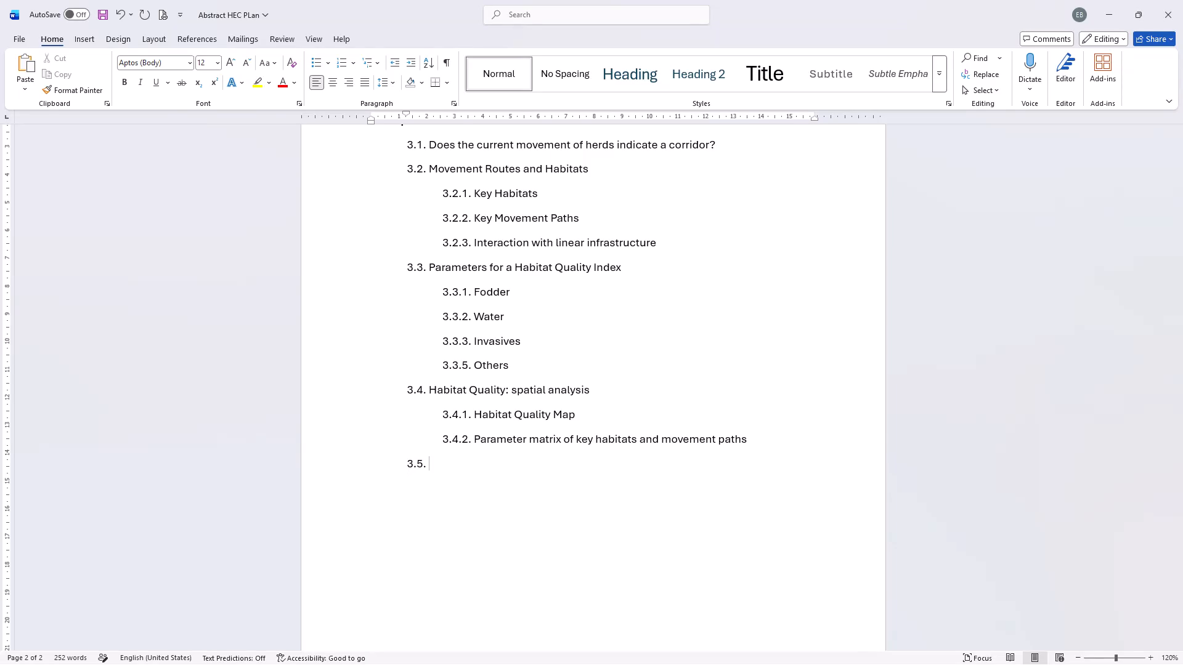